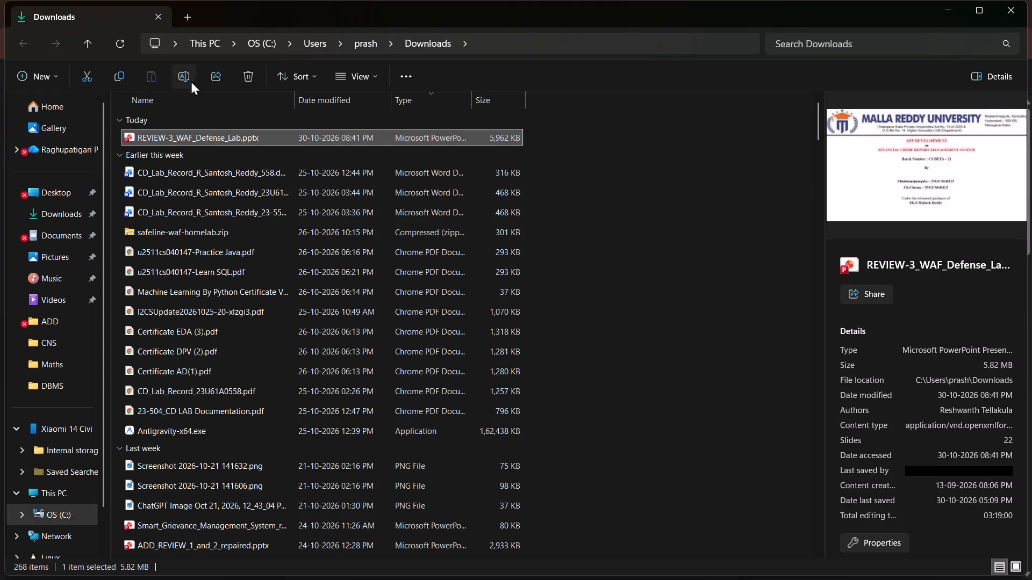
Move REVIEW-3_WAF_Defense_Lab.pptx from the Downloads folder into the ADD folder.
click(182, 74)
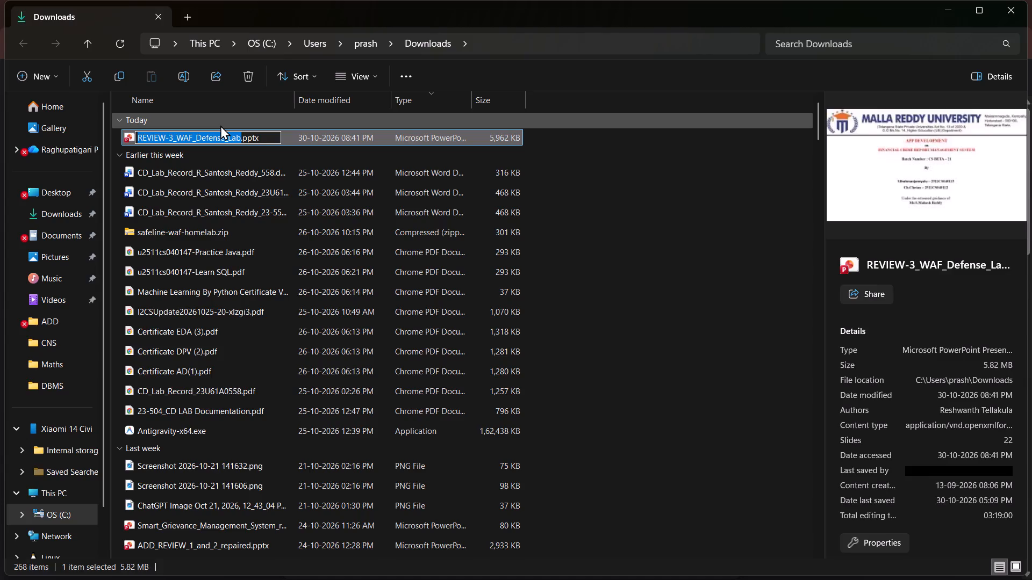
click(90, 76)
click(296, 134)
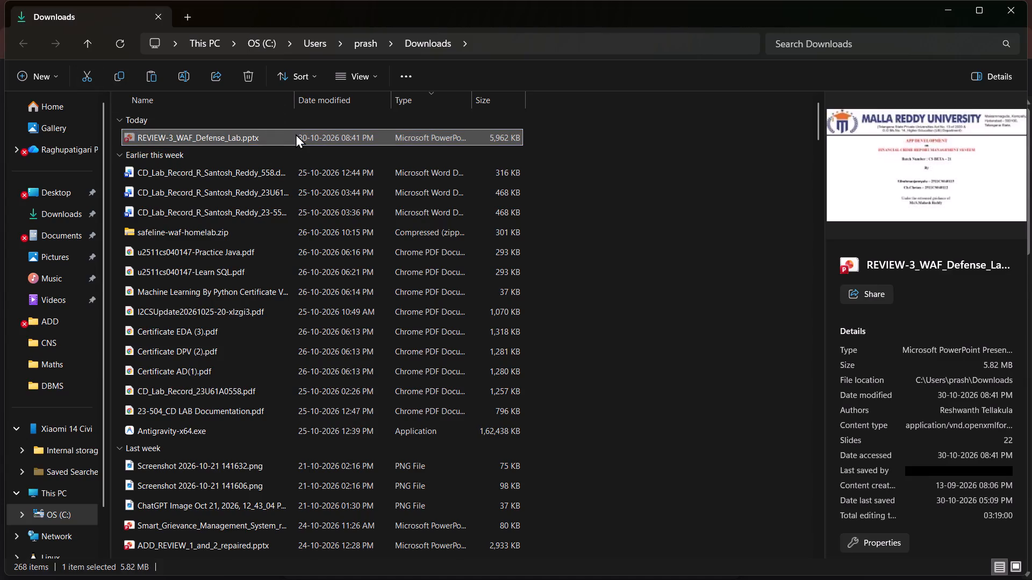
click(83, 73)
double_click(72, 325)
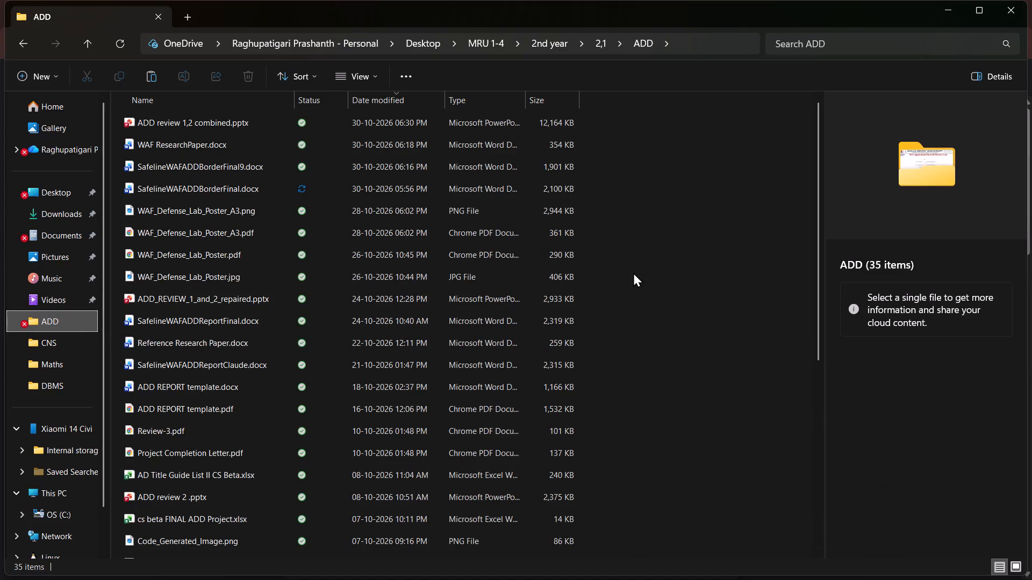
click(633, 272)
key(ctrl+v)
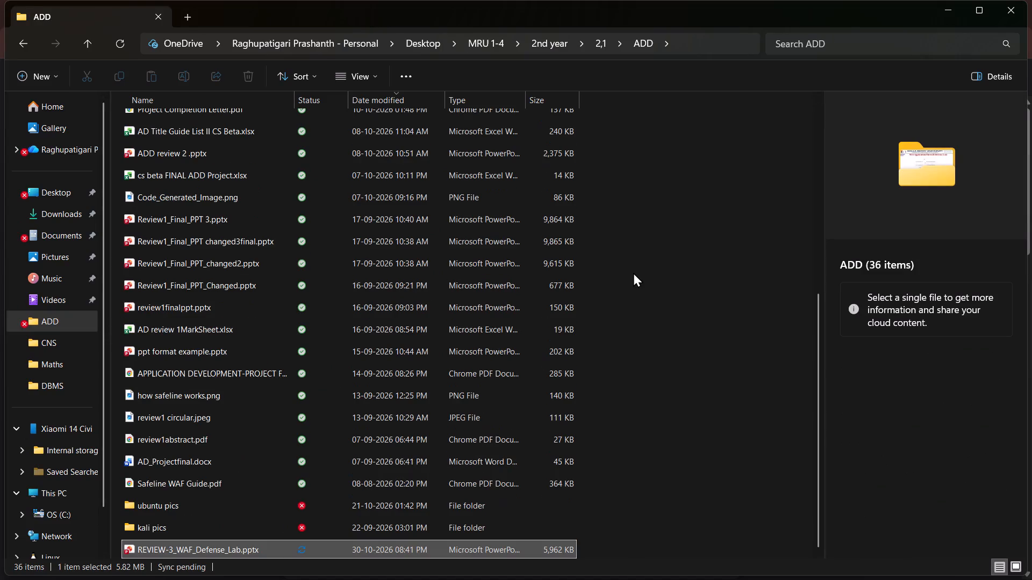
scroll(295, 365, up, 6)
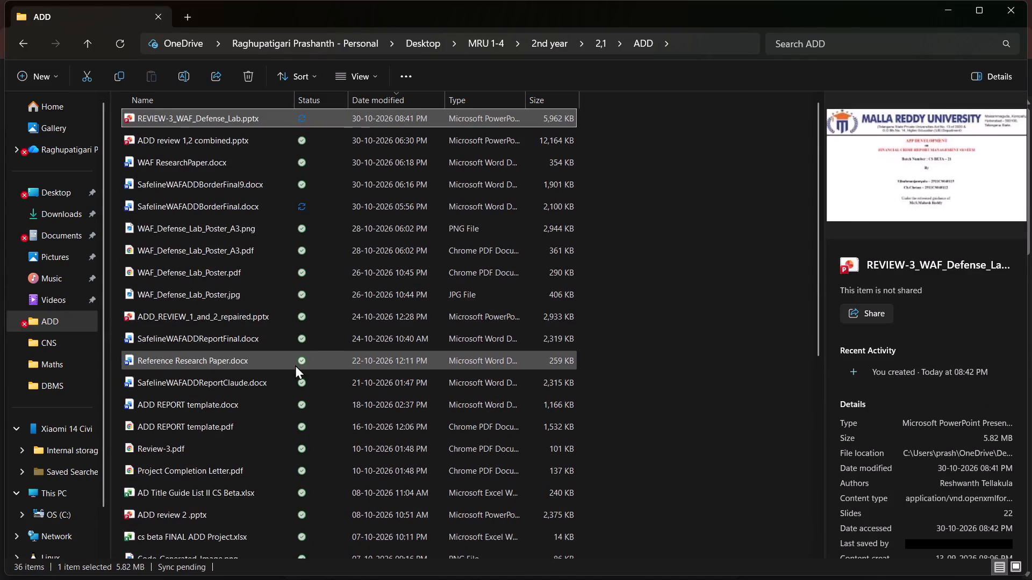
scroll(295, 365, up, 3)
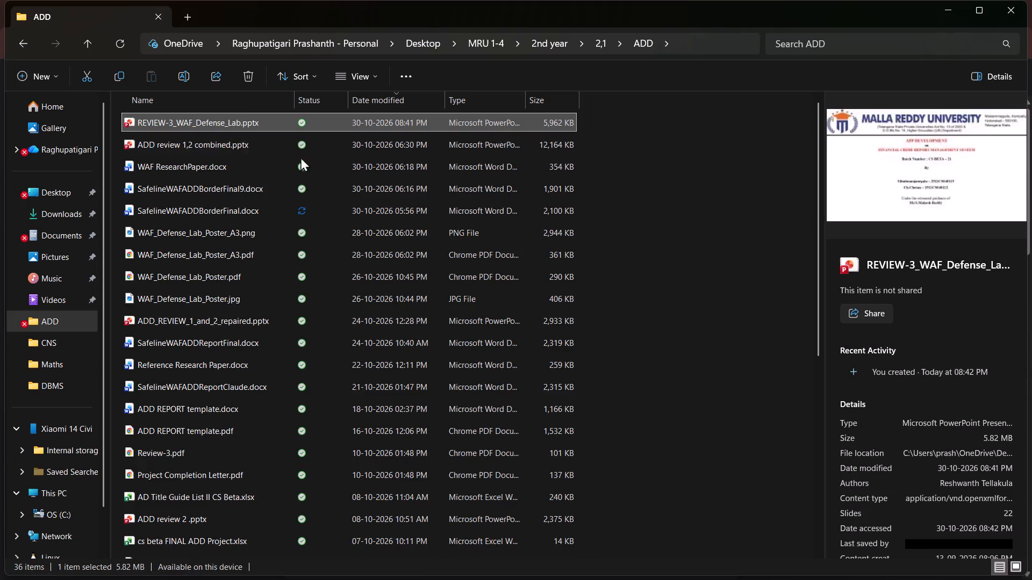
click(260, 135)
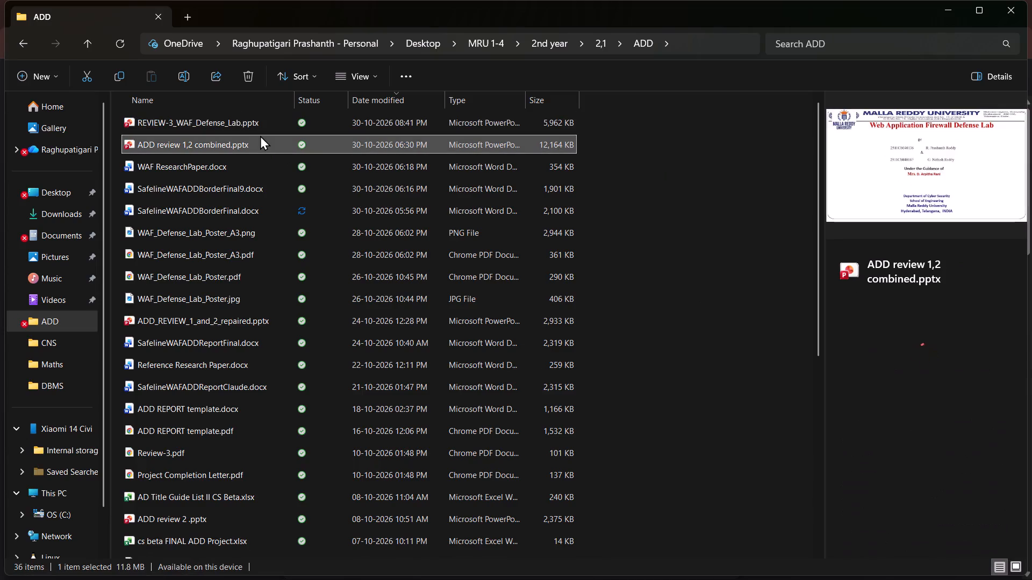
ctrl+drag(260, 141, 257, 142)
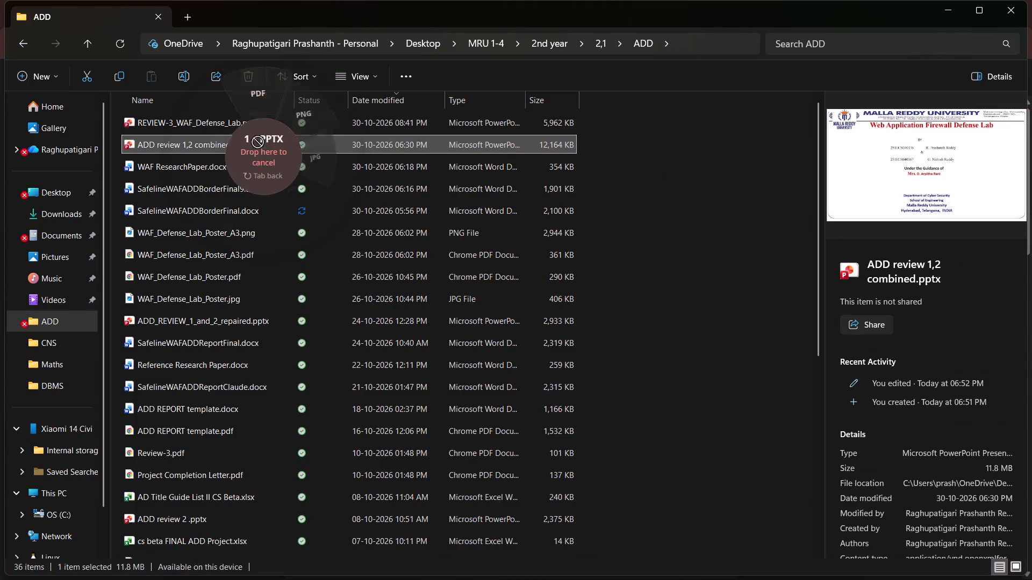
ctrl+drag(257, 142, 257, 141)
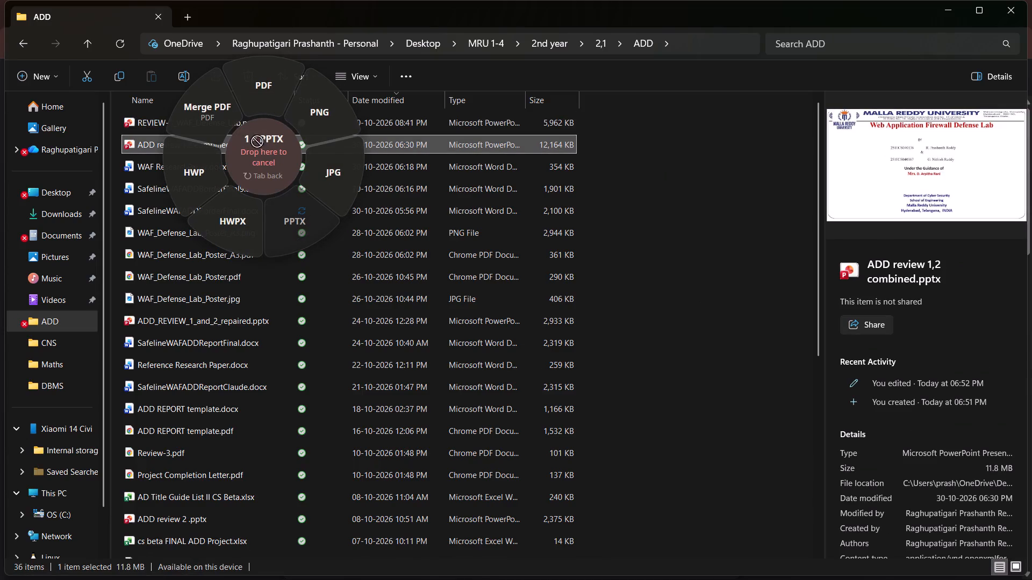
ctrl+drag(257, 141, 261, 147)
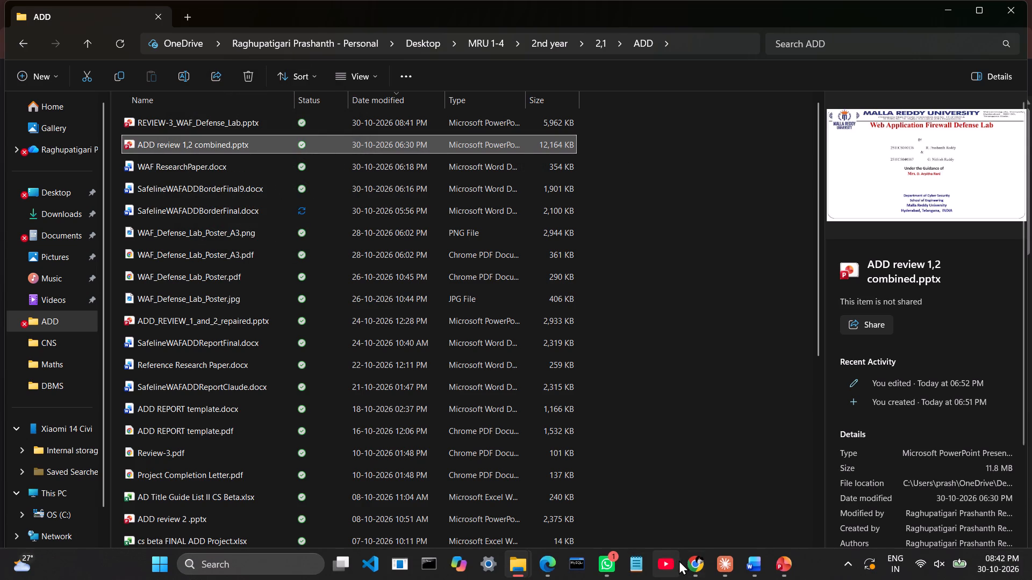
Switch to Chrome and search the web for ilovepdf in a new tab.
click(683, 560)
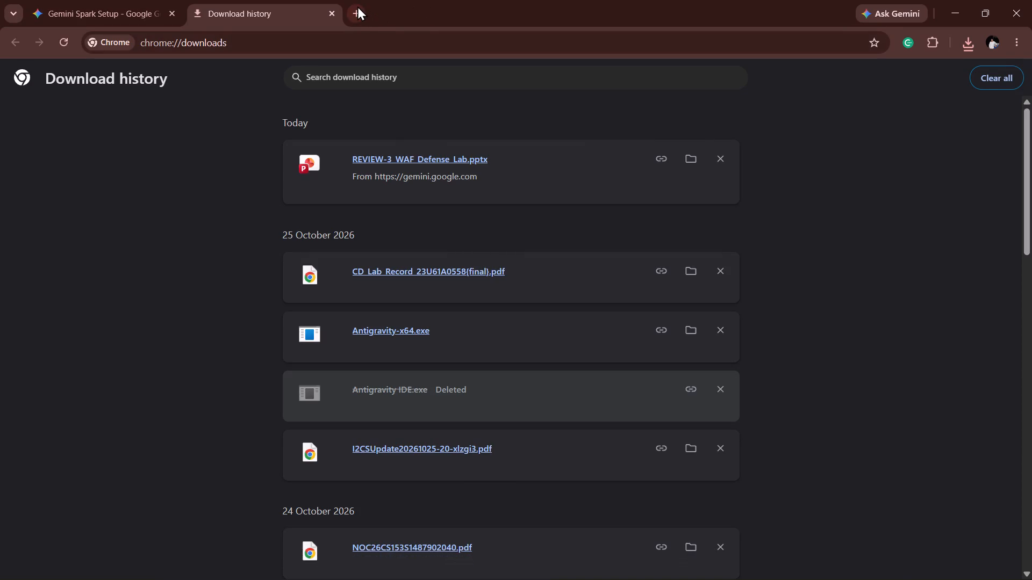
click(357, 6)
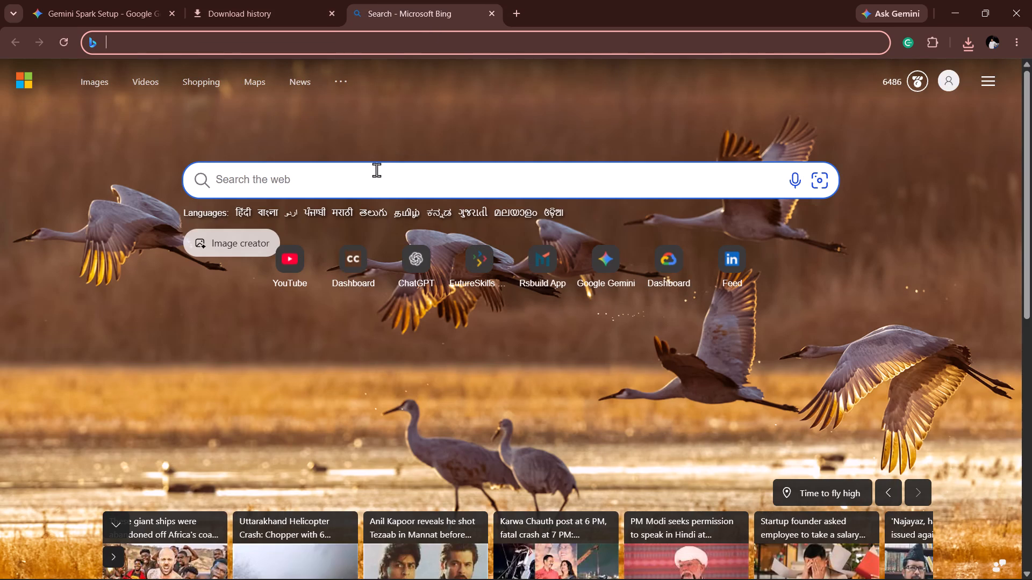
click(376, 170)
text(ilove)
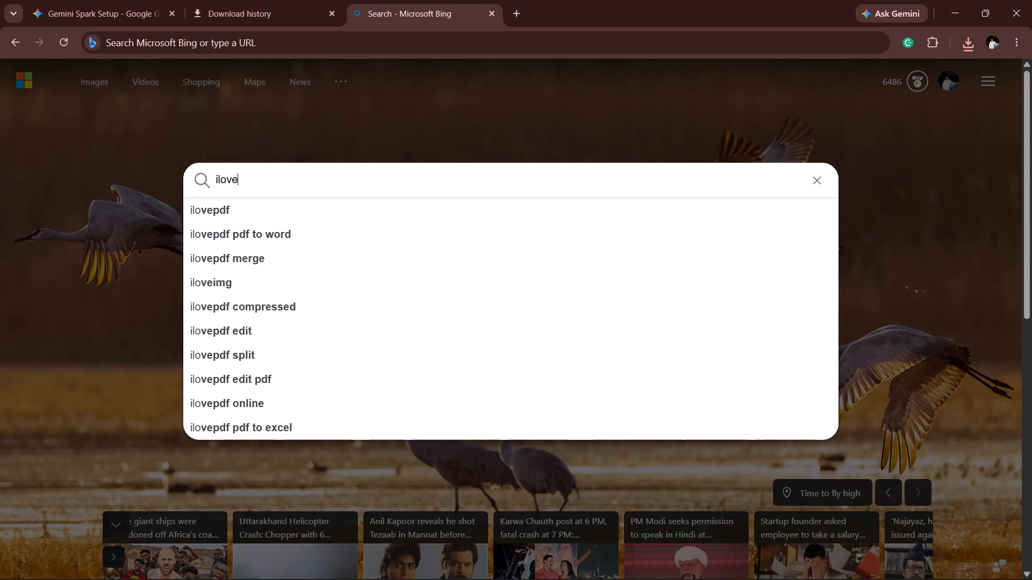
key(Down)
key(Return)
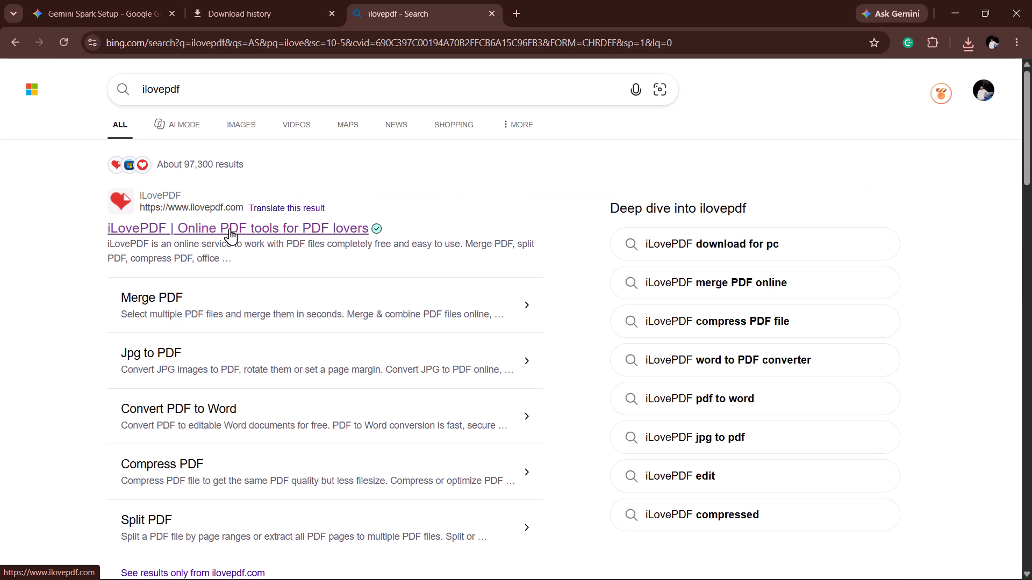
Search the web for "ppt merger" instead and open the pptmerger.com result.
click(243, 82)
key(ctrl+BackSpace)
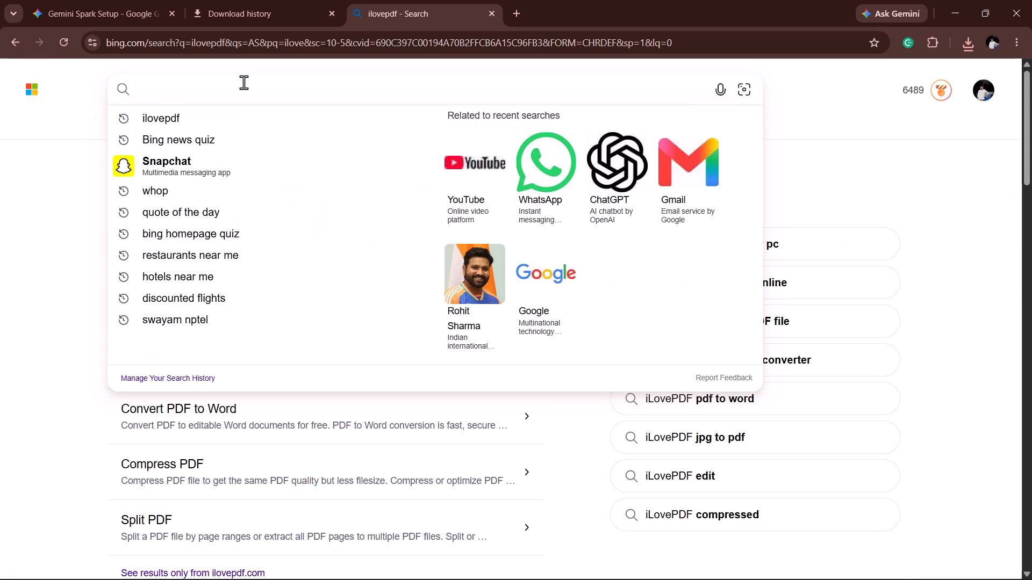
text(ppt)
key(space)
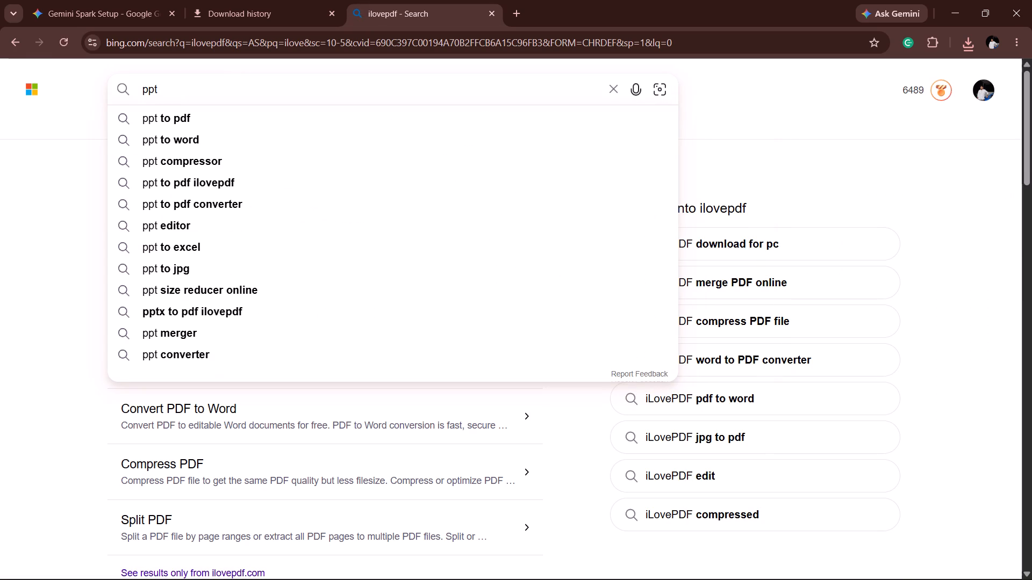
text(merger)
key(Return)
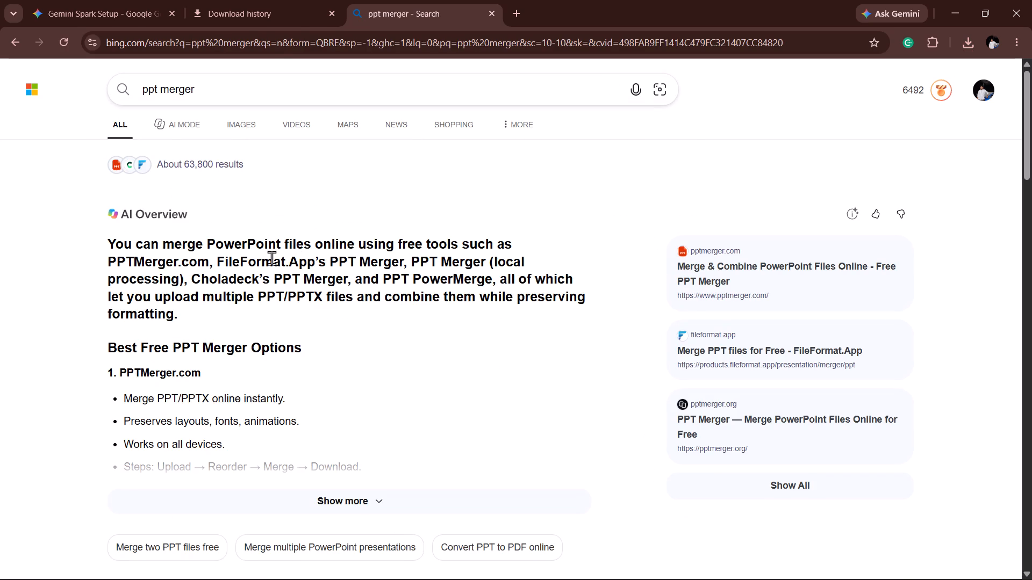
scroll(265, 342, down, 3)
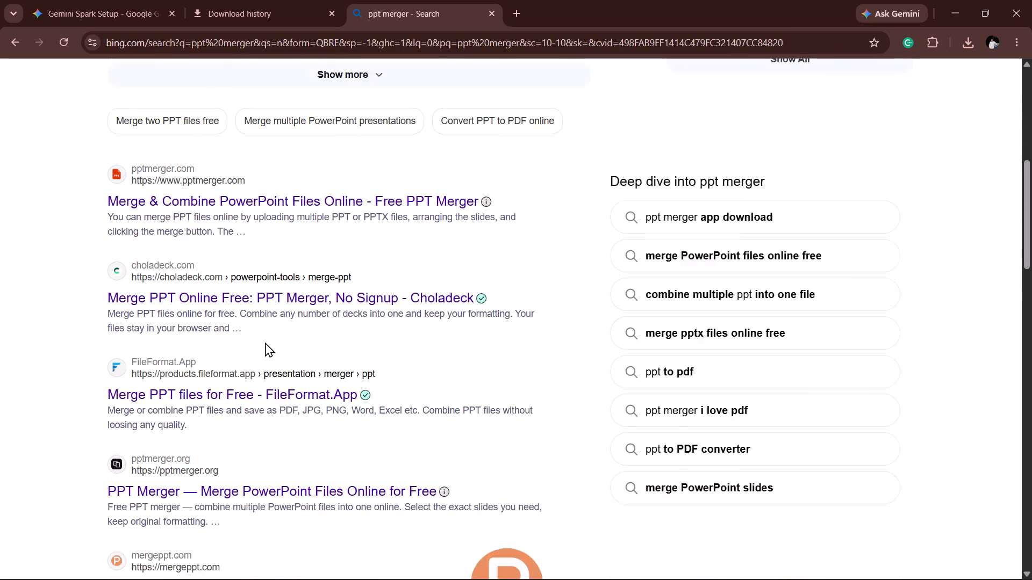
scroll(265, 342, down, 1)
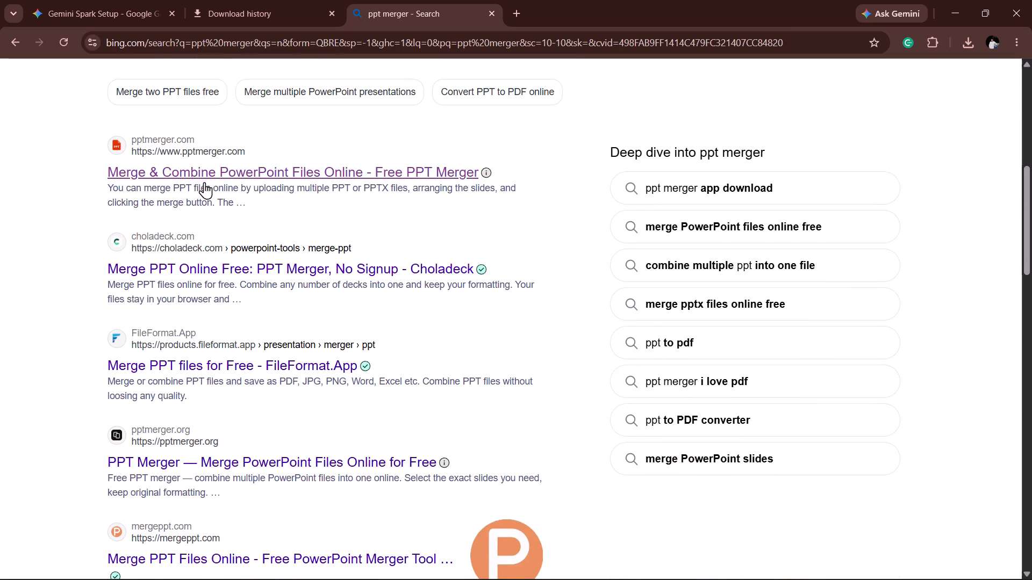
click(200, 175)
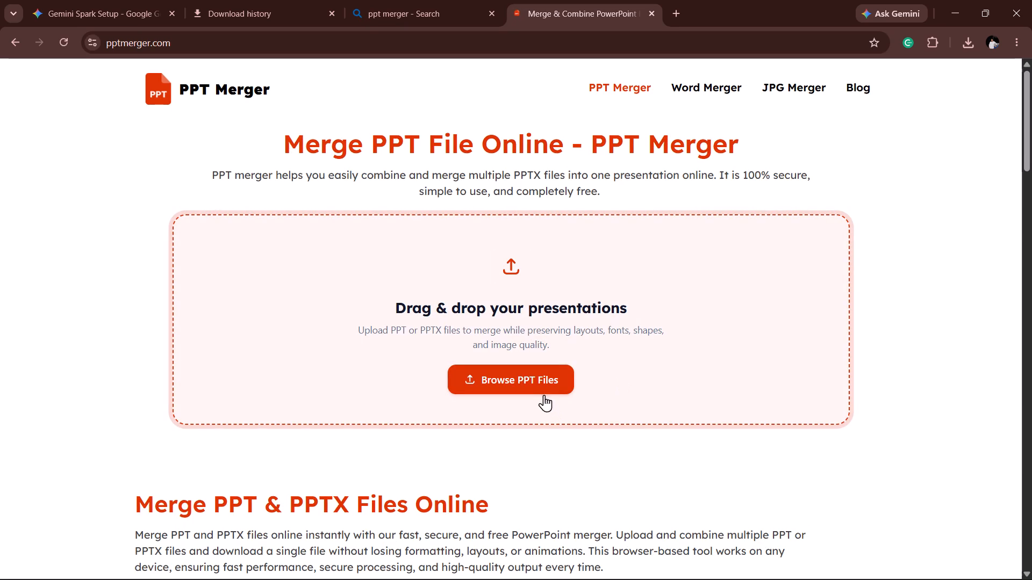
Upload ADD review 1,2 combined.pptx from the ADD folder to the PPT Merger page as the first presentation.
click(540, 382)
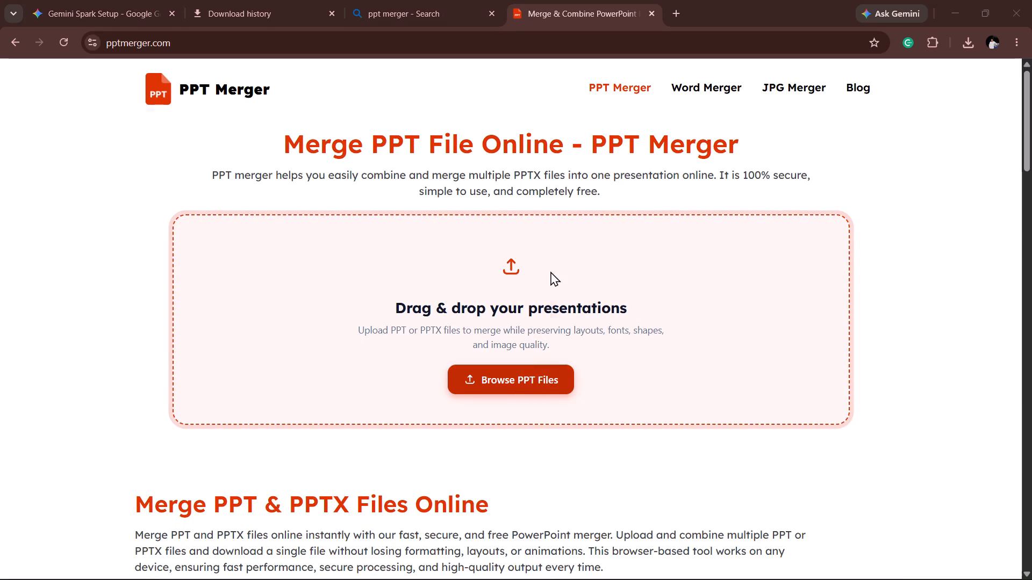
scroll(74, 302, down, 1)
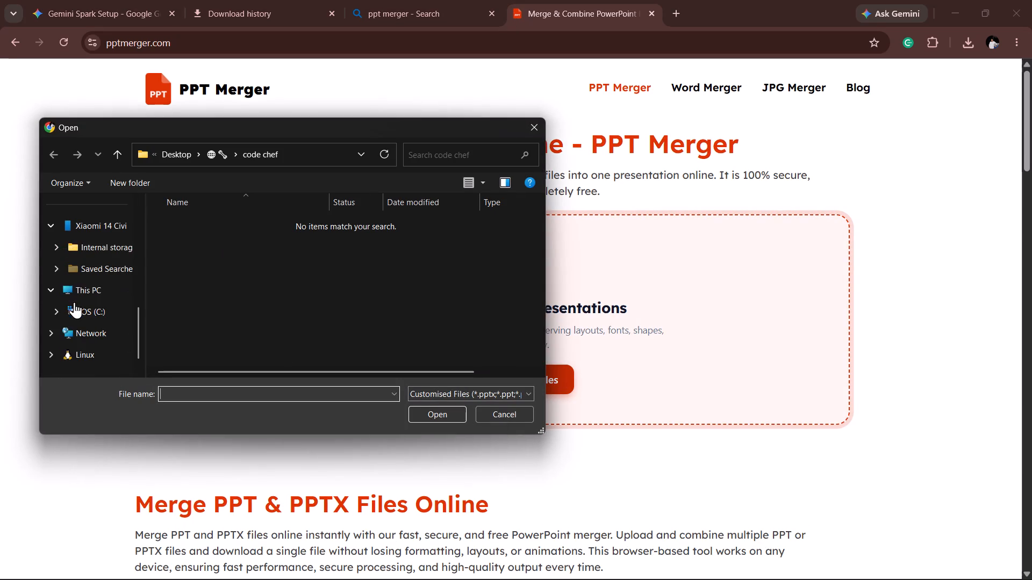
scroll(117, 242, up, 1)
scroll(111, 308, up, 1)
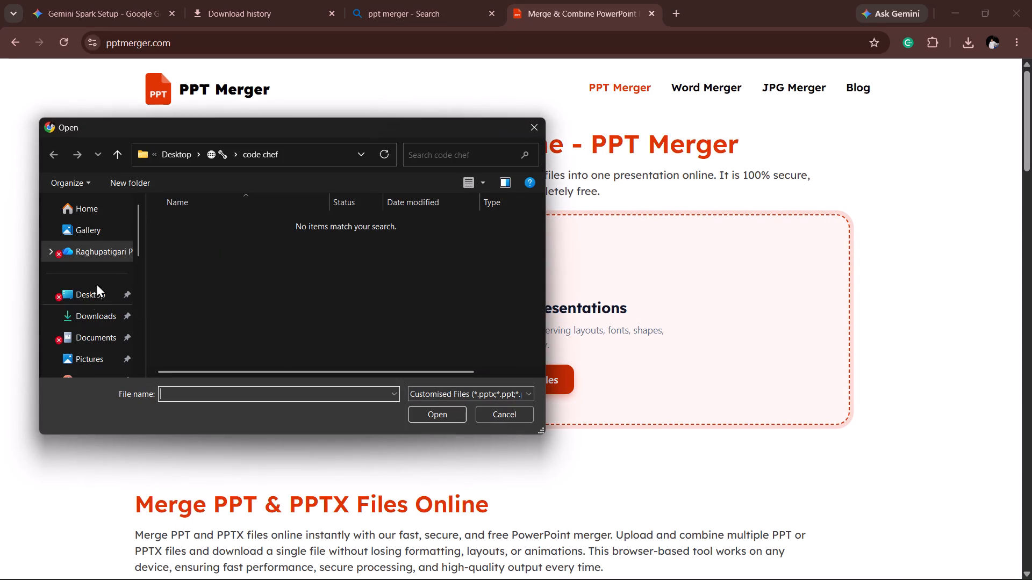
scroll(87, 326, down, 1)
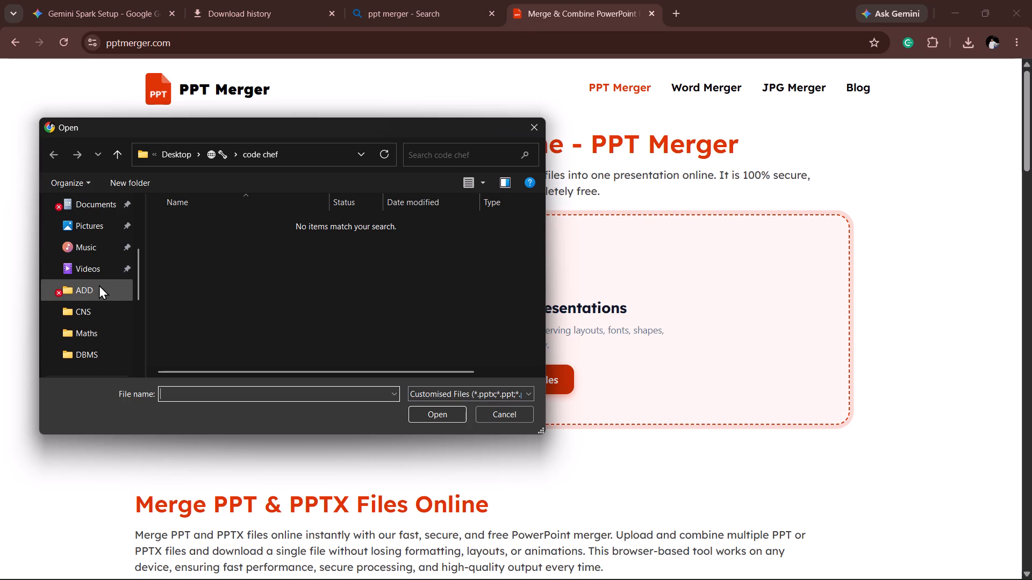
double_click(98, 285)
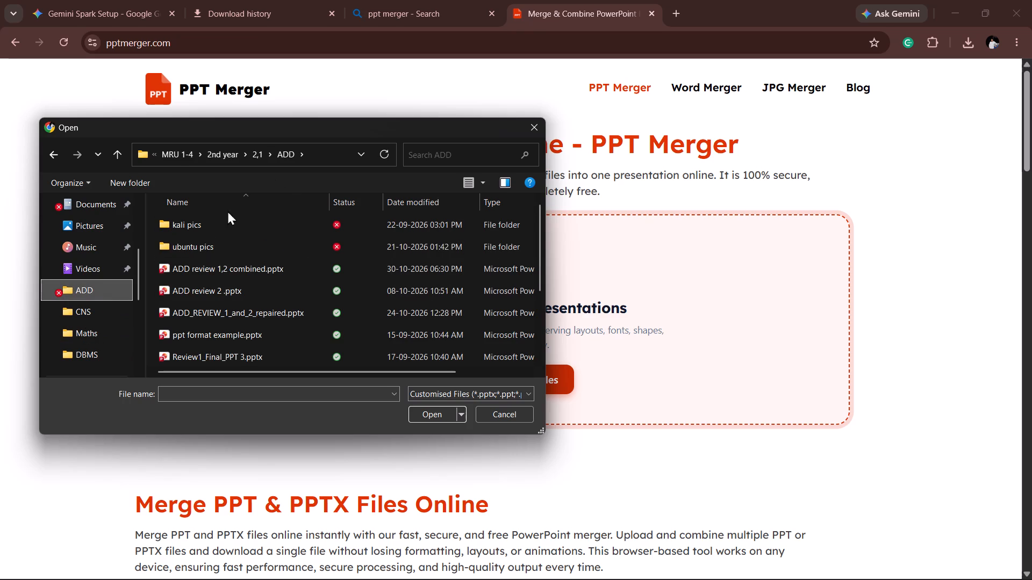
click(250, 266)
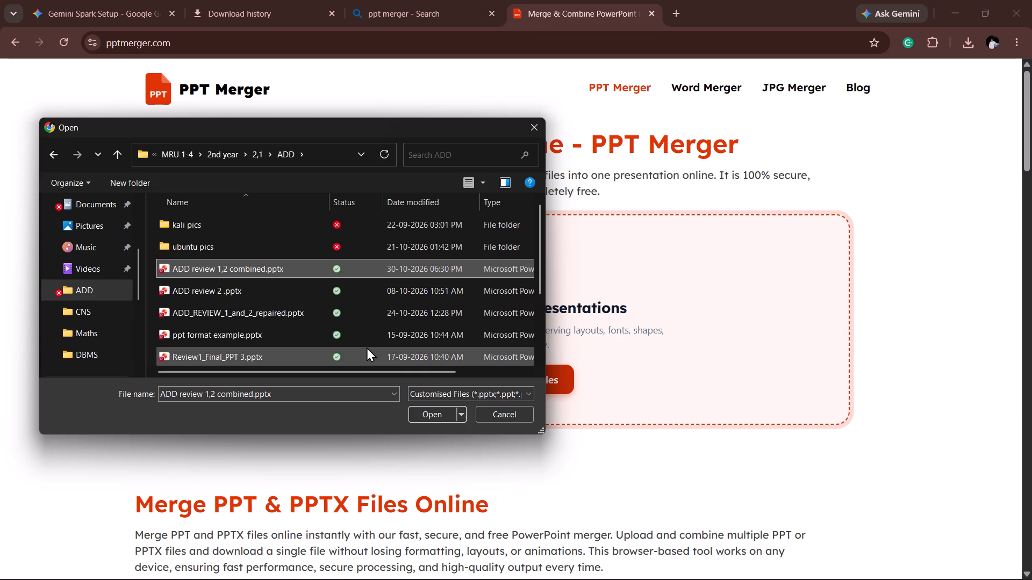
click(426, 416)
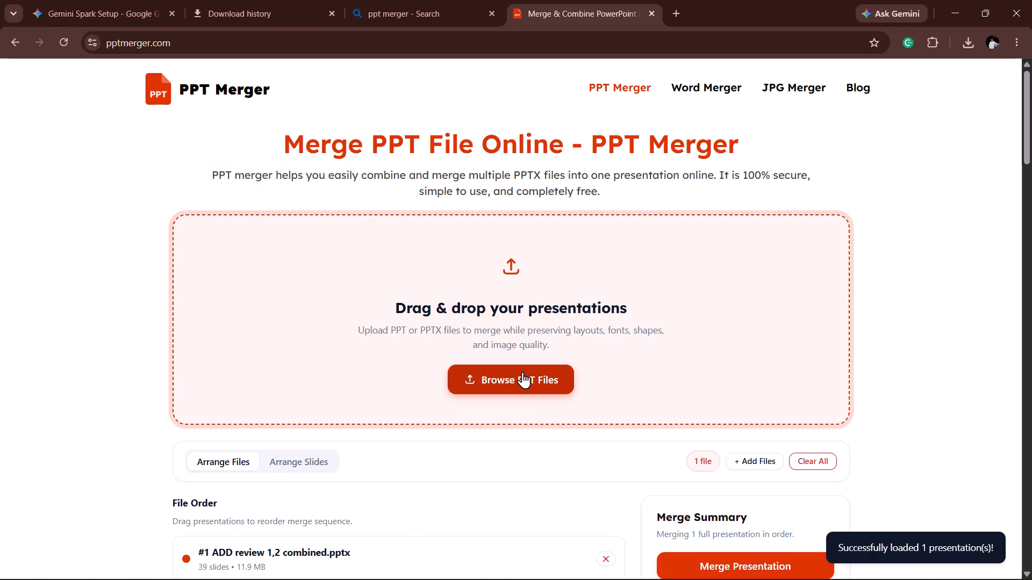
Add REVIEW-3_WAF_Defense_Lab.pptx from the ADD folder as the second presentation to merge.
click(522, 372)
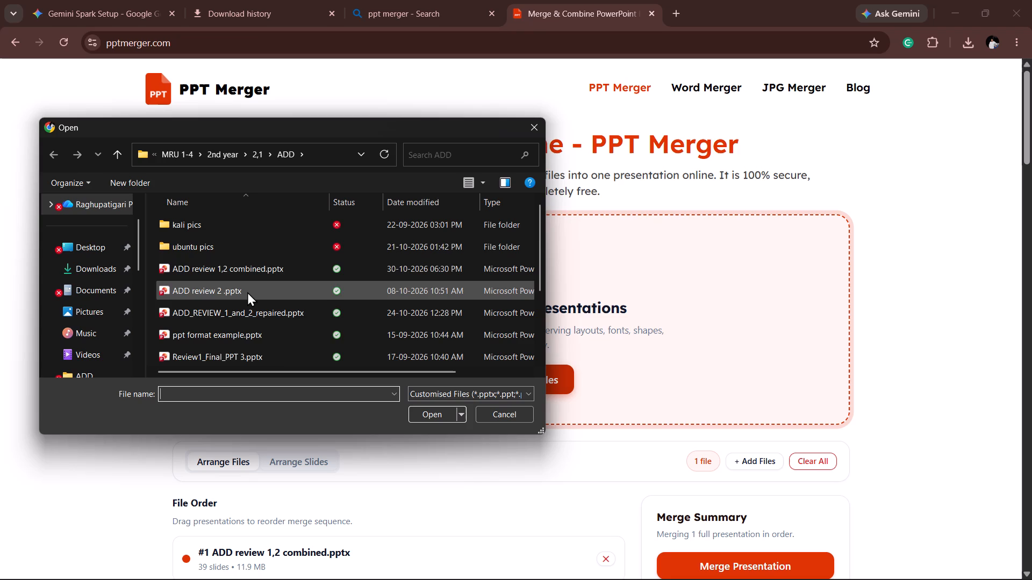
scroll(247, 292, down, 1)
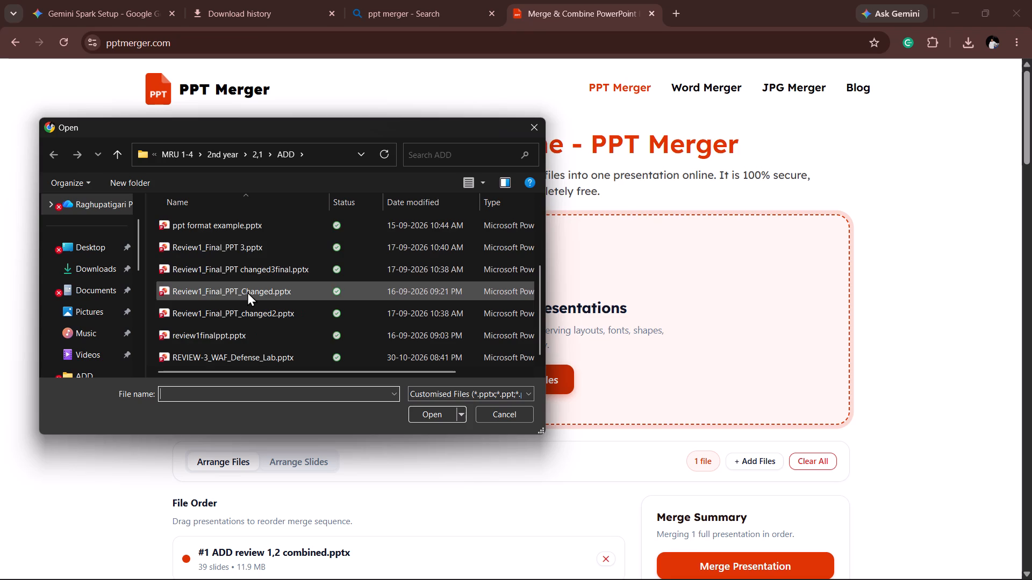
scroll(247, 292, down, 1)
click(218, 353)
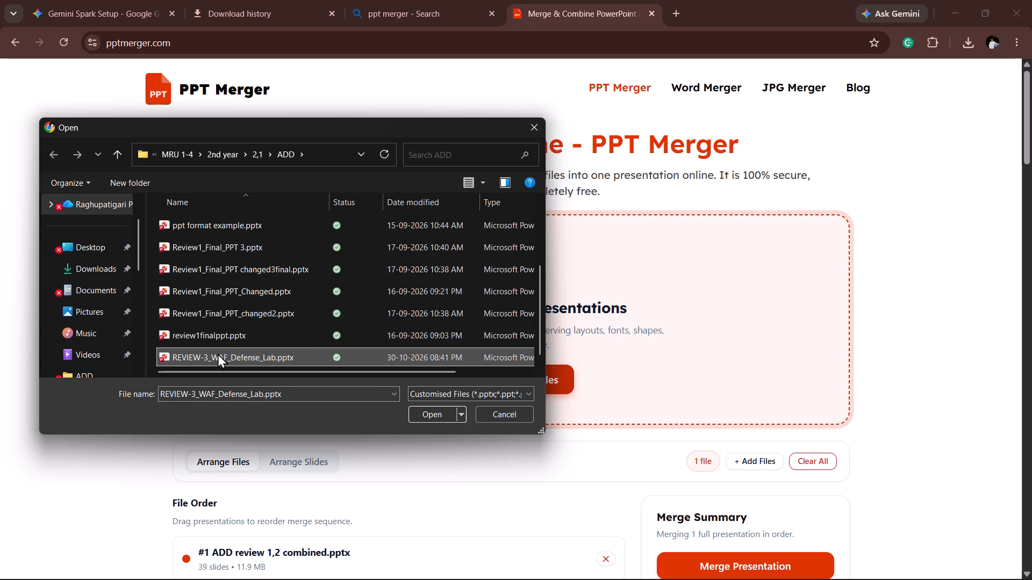
click(438, 416)
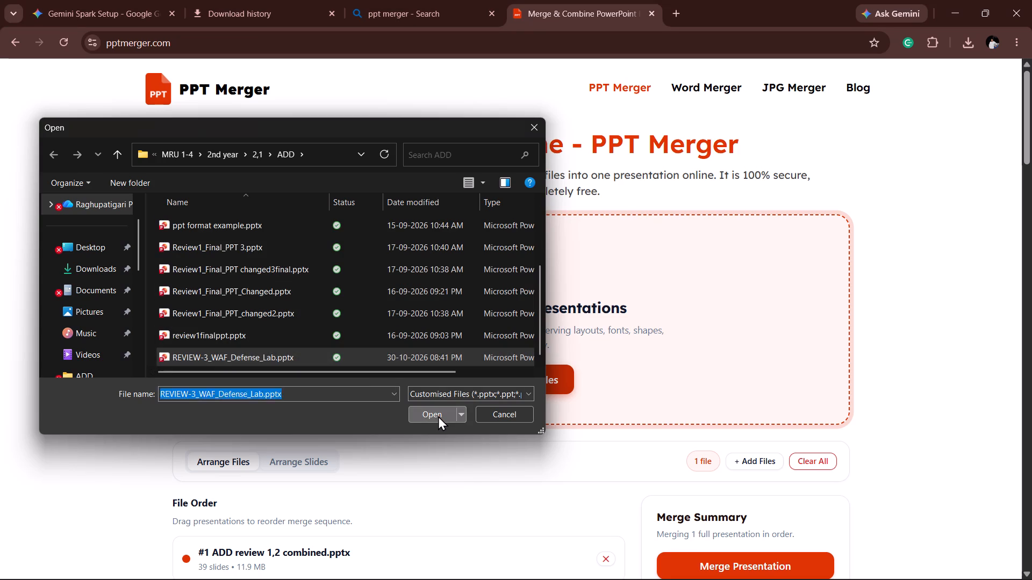
Merge the two presentations in their listed order and download the merged PPTX.
scroll(692, 424, down, 4)
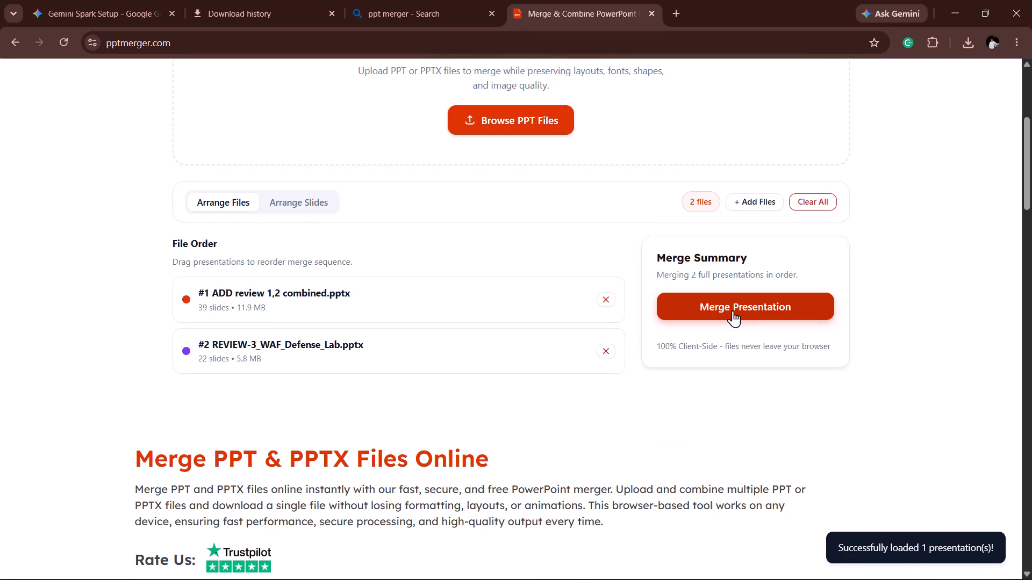
click(733, 310)
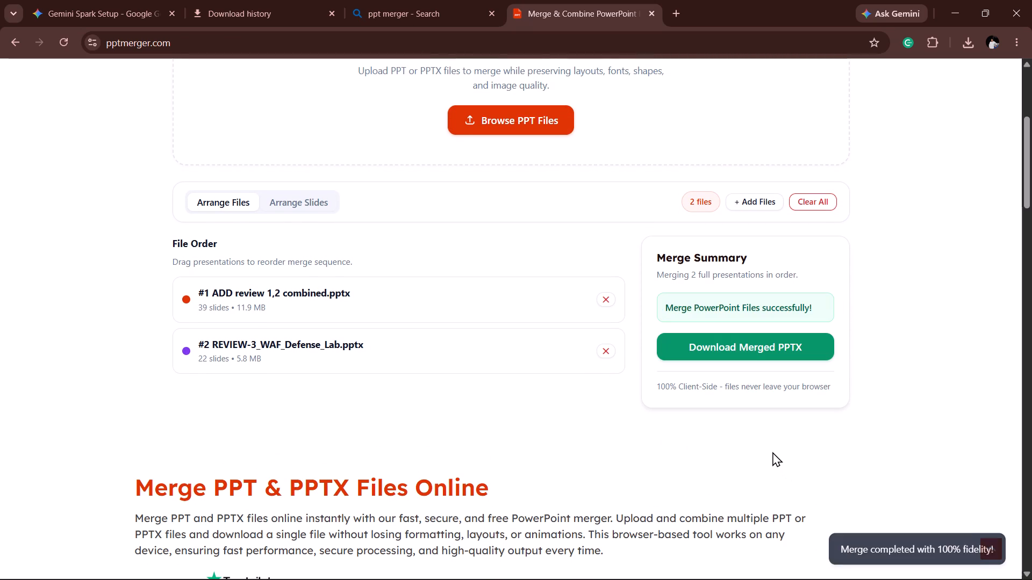
click(765, 350)
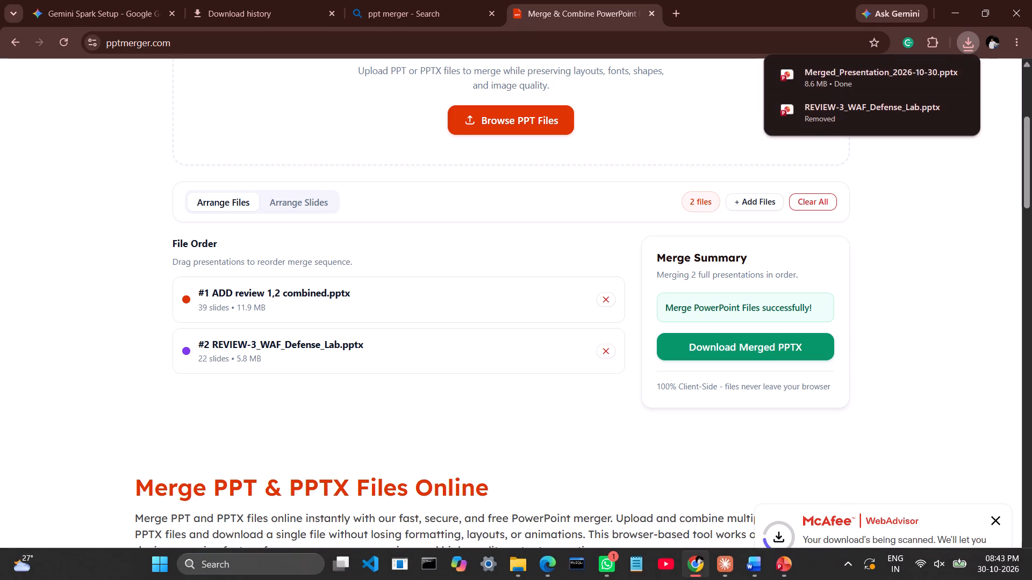
Rename the downloaded merged presentation in the Downloads folder as Merged_Review 123, keeping the .pptx extension.
click(522, 568)
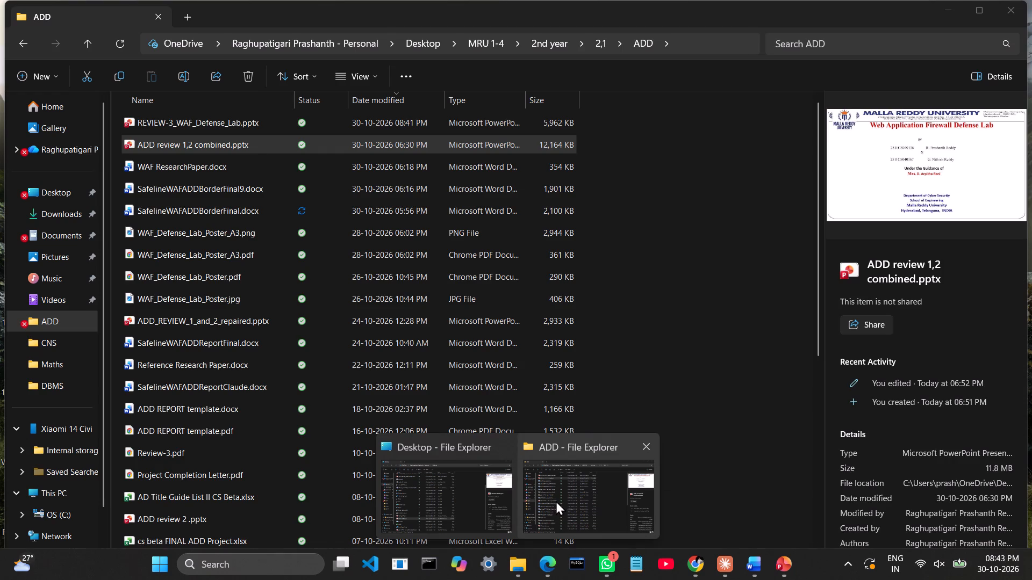
click(429, 492)
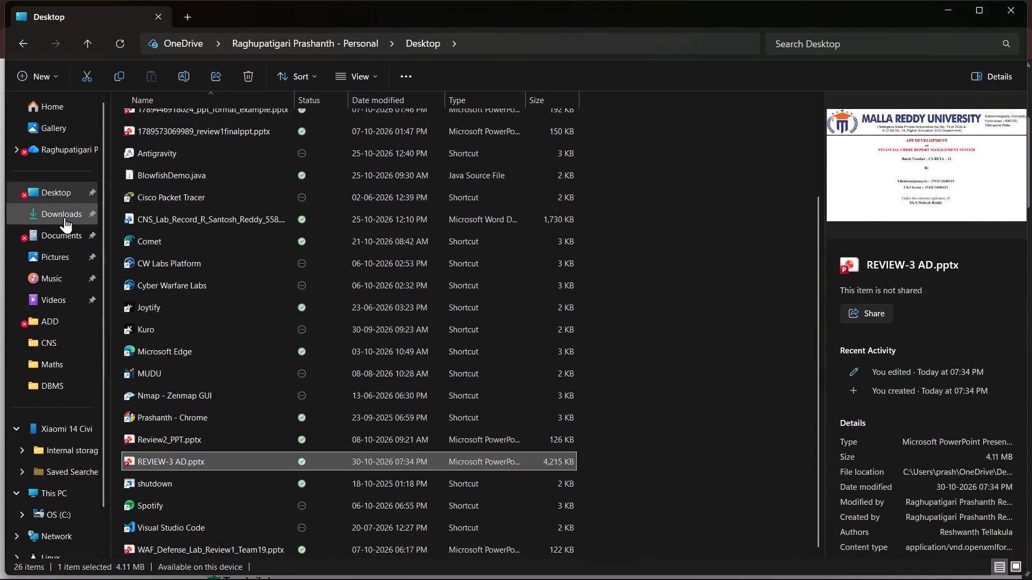
click(64, 217)
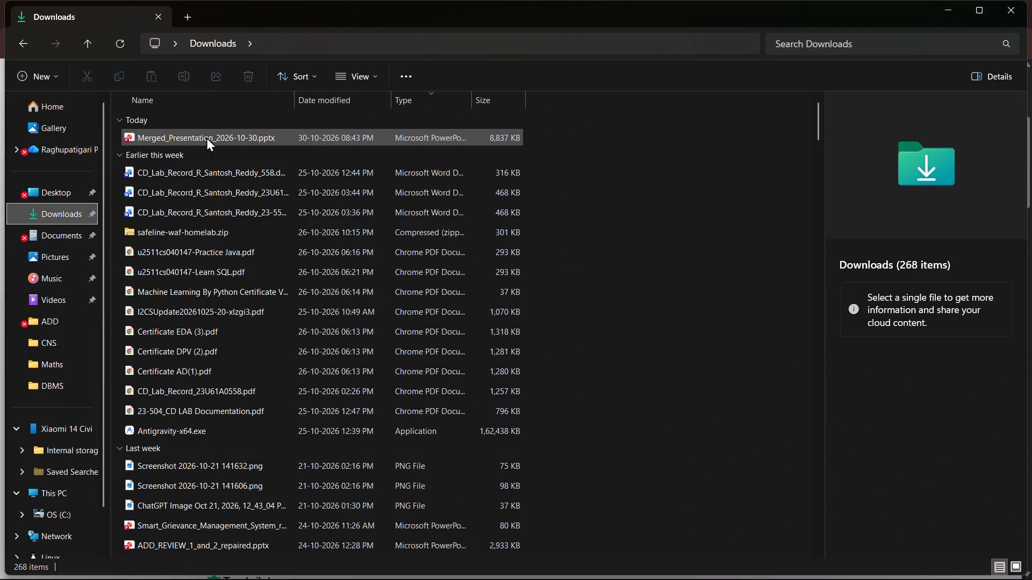
click(206, 137)
click(180, 77)
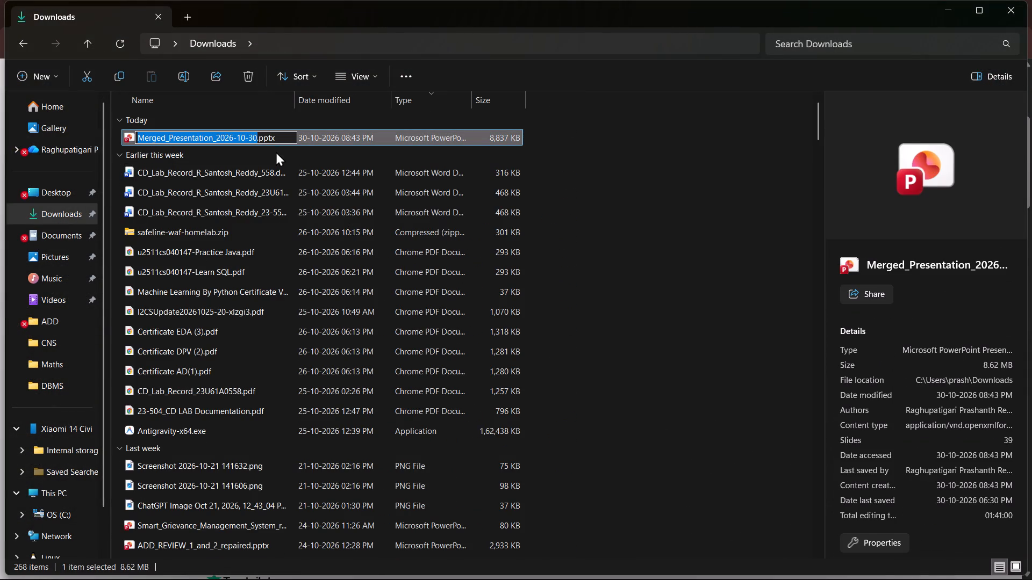
click(253, 138)
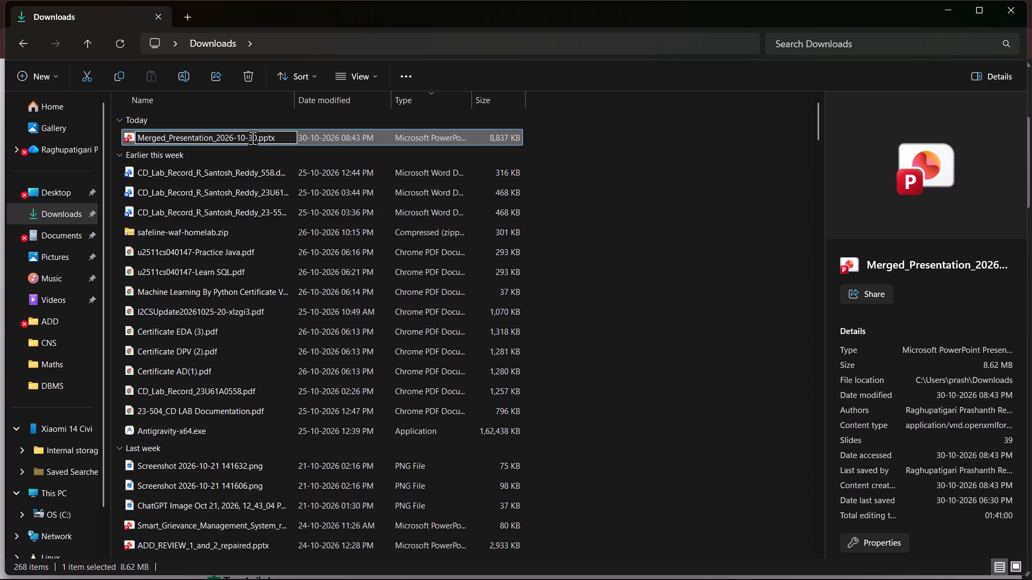
key(Right)
key(BackSpace)
key(BackSpace)
key(BackSpace)
key(BackSpace)
key(BackSpace)
key(BackSpace)
key(BackSpace)
key(BackSpace)
key(BackSpace)
key(BackSpace)
key(BackSpace)
key(BackSpace)
key(BackSpace)
key(BackSpace)
key(BackSpace)
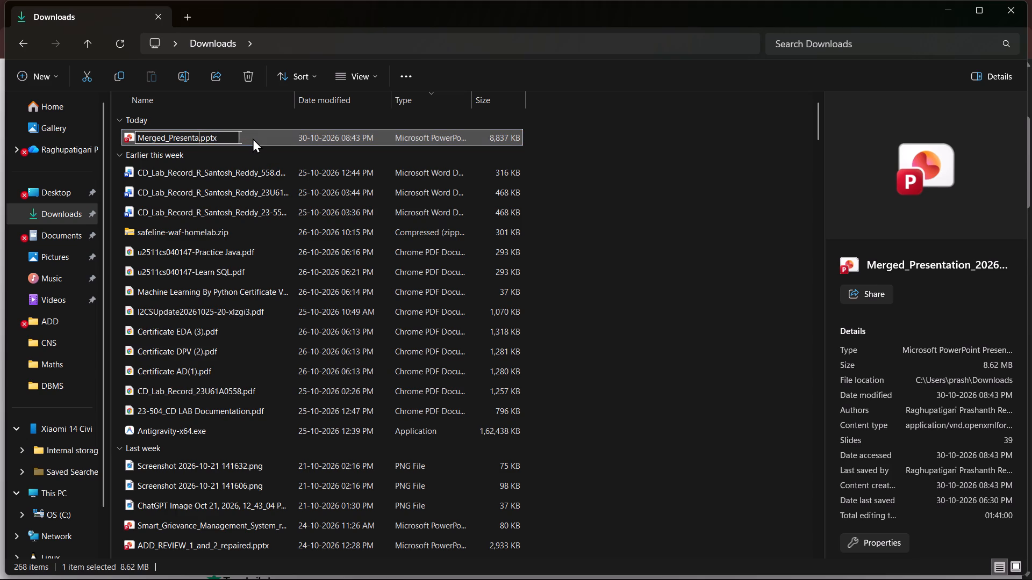
key(BackSpace)
key(BackSpace)
key(BackSpace)
key(BackSpace)
key(BackSpace)
key(BackSpace)
key(BackSpace)
key(BackSpace)
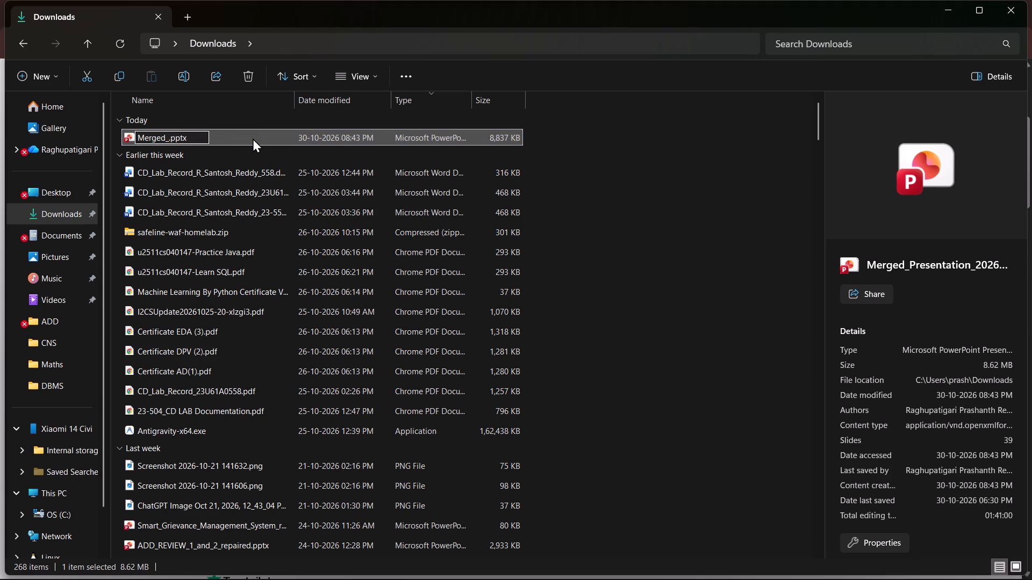
text(Review 123)
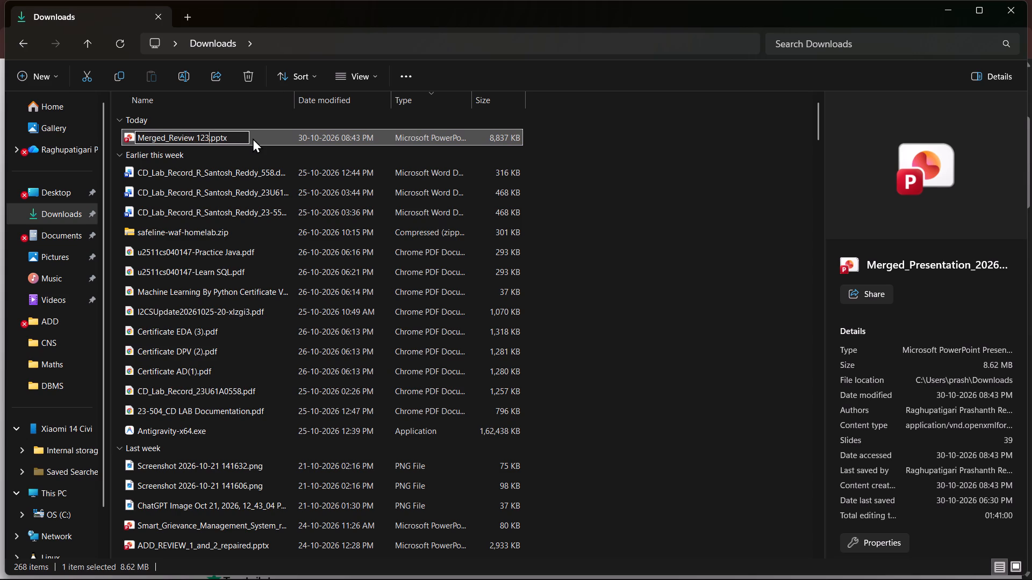
key(Return)
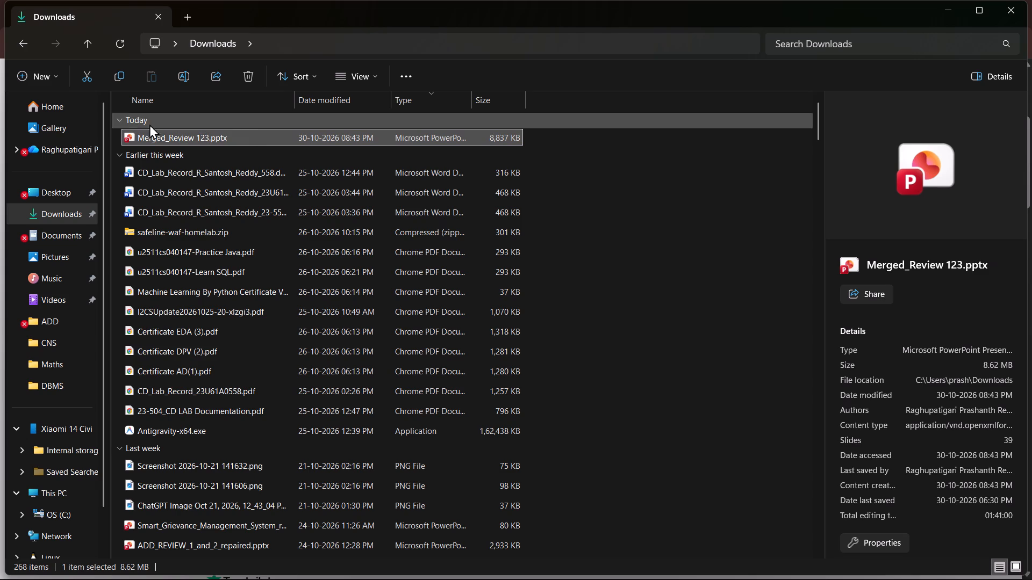
Move Merged_Review 123.pptx from Downloads into the ADD folder.
click(87, 75)
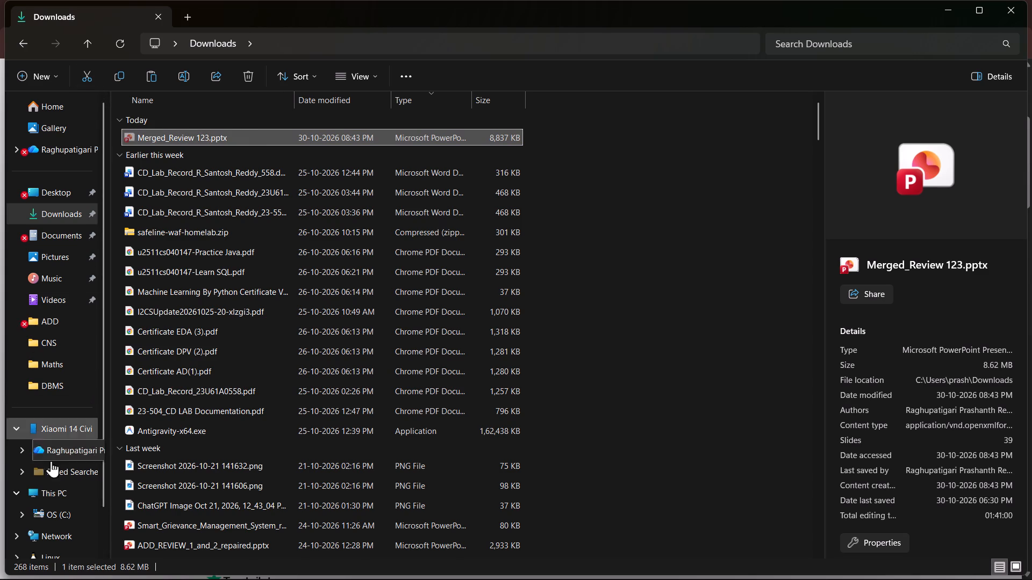
click(61, 320)
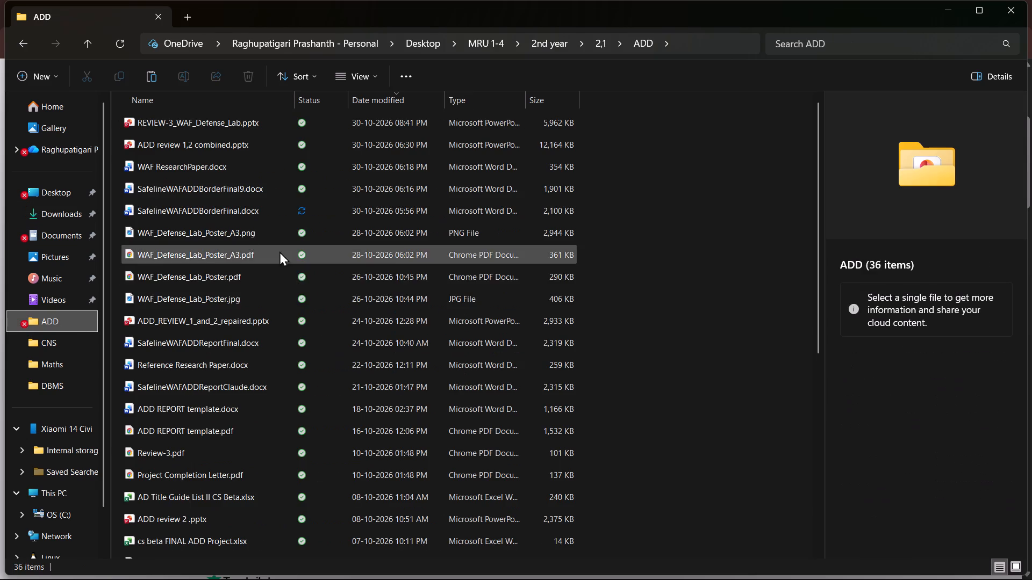
click(696, 262)
key(ctrl+v)
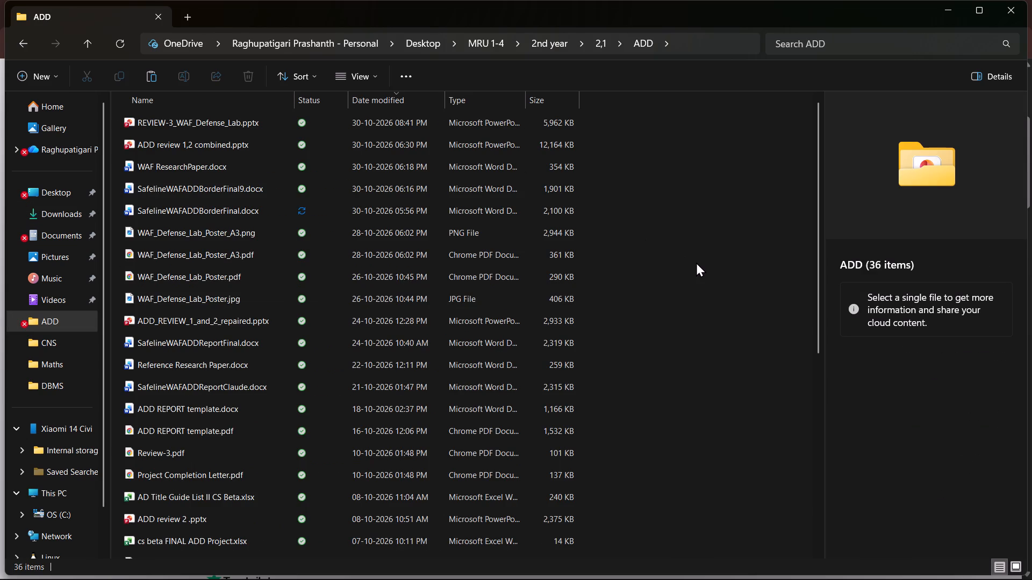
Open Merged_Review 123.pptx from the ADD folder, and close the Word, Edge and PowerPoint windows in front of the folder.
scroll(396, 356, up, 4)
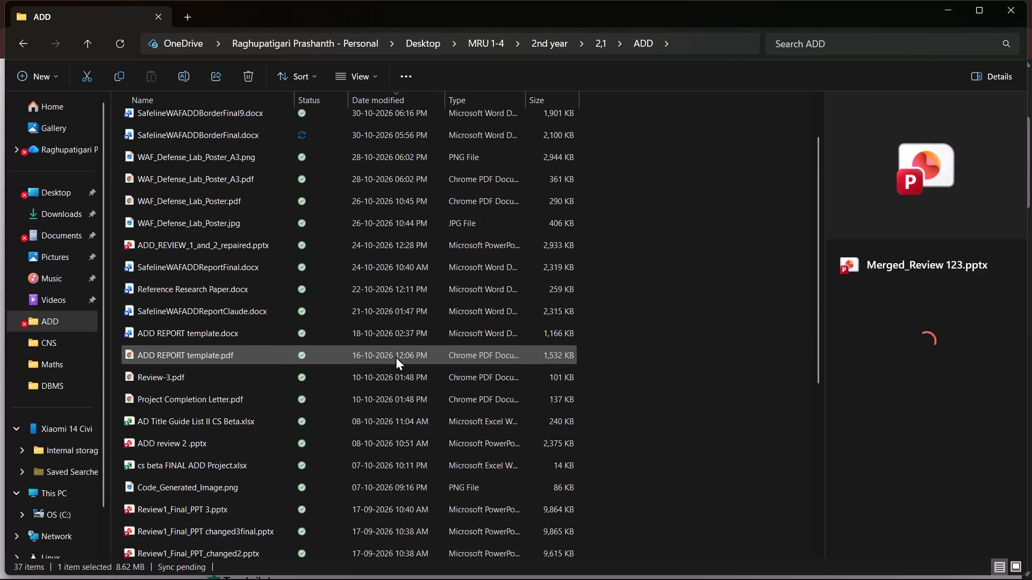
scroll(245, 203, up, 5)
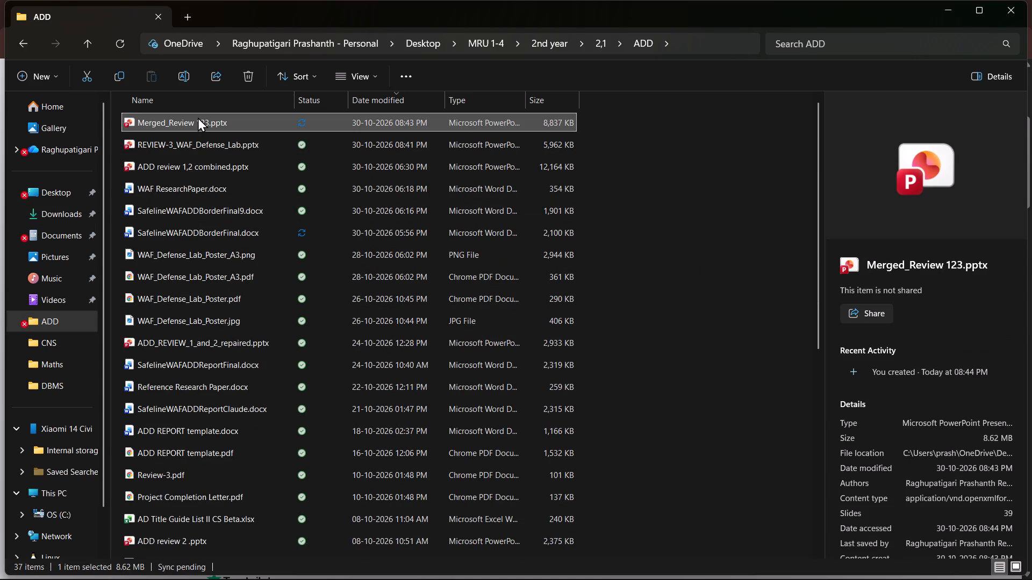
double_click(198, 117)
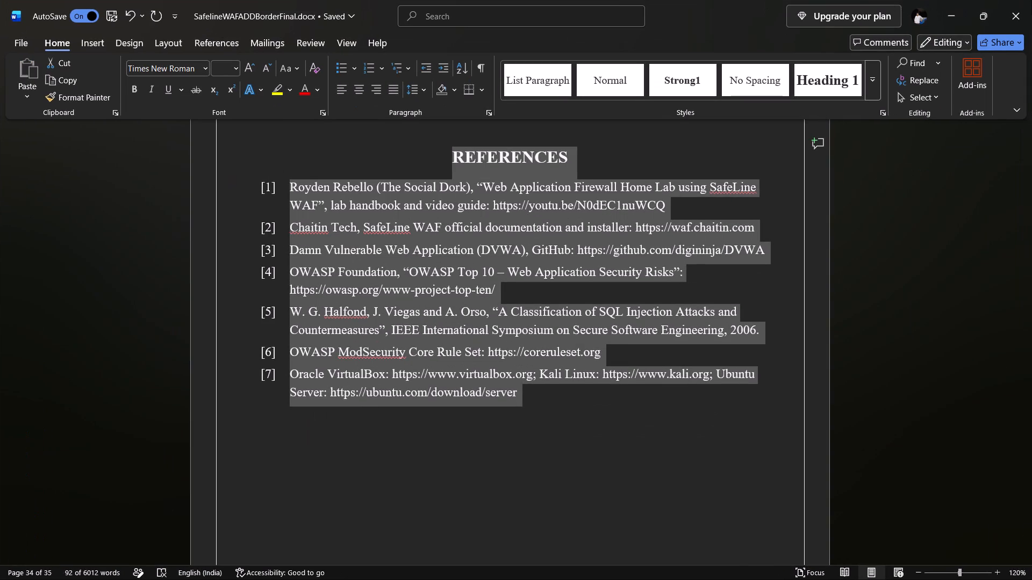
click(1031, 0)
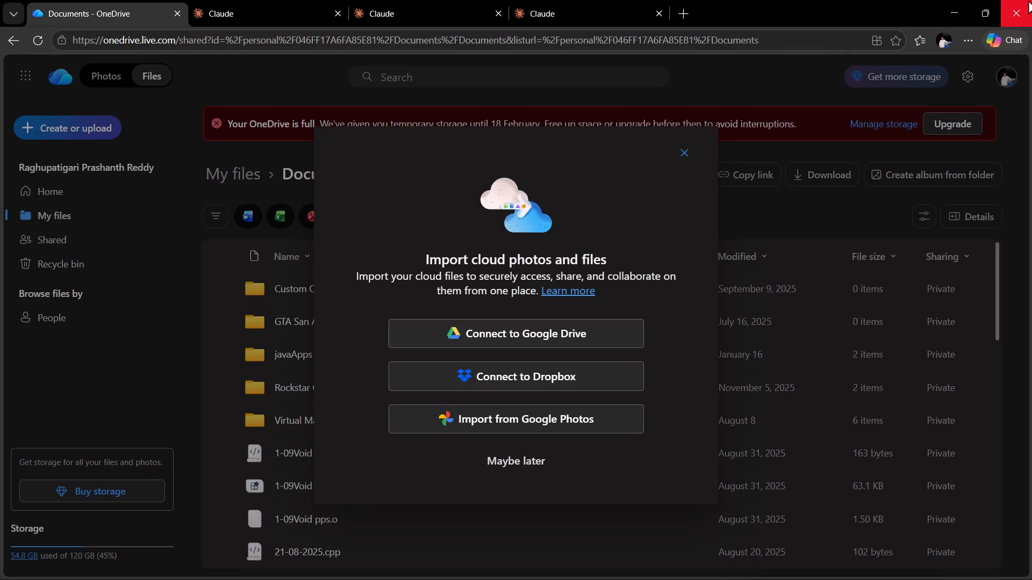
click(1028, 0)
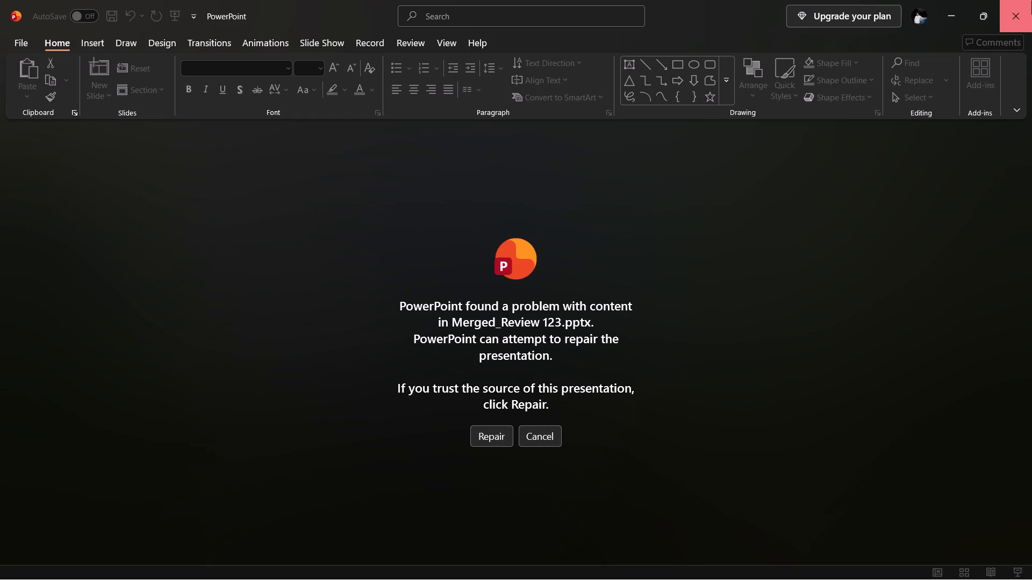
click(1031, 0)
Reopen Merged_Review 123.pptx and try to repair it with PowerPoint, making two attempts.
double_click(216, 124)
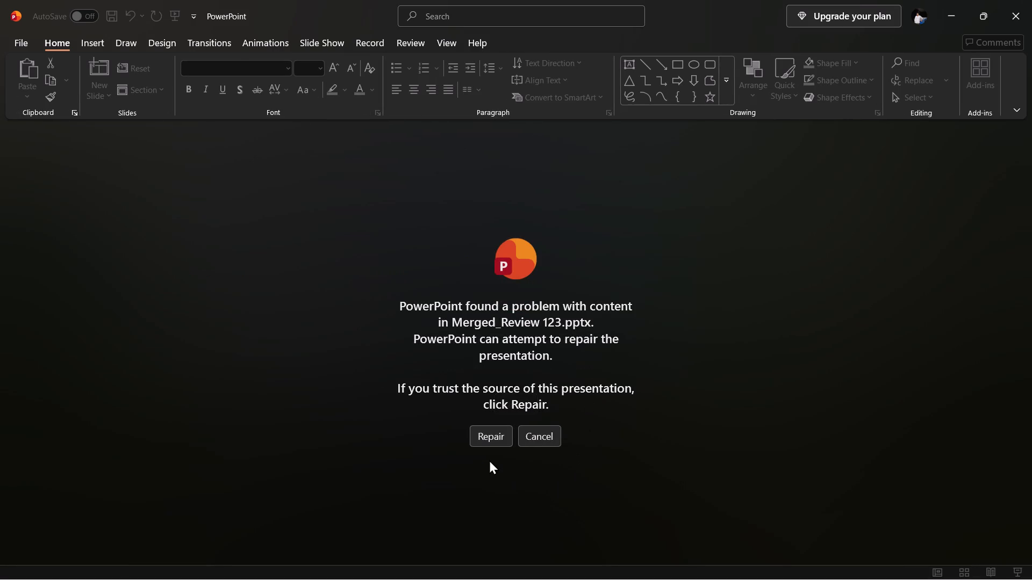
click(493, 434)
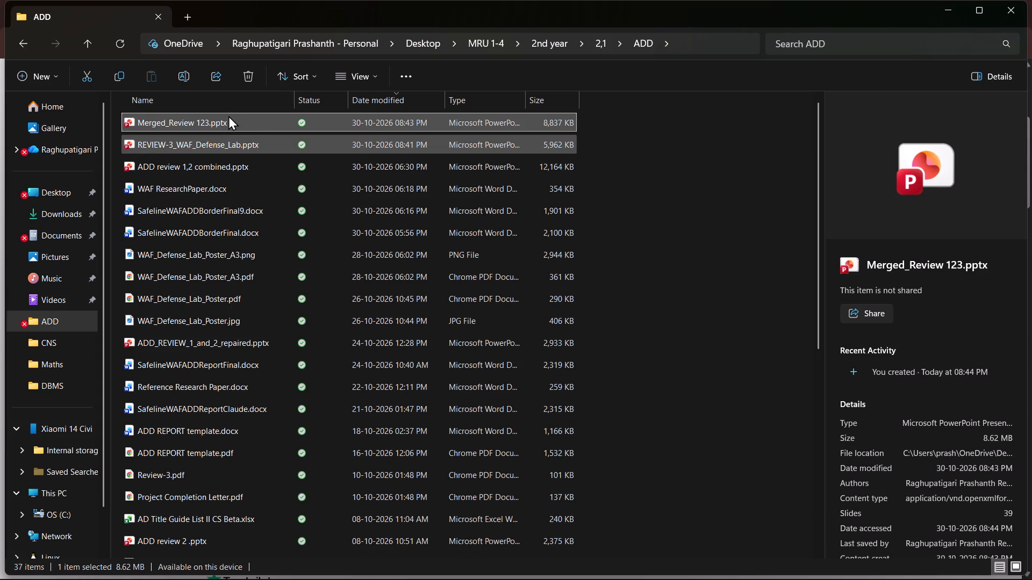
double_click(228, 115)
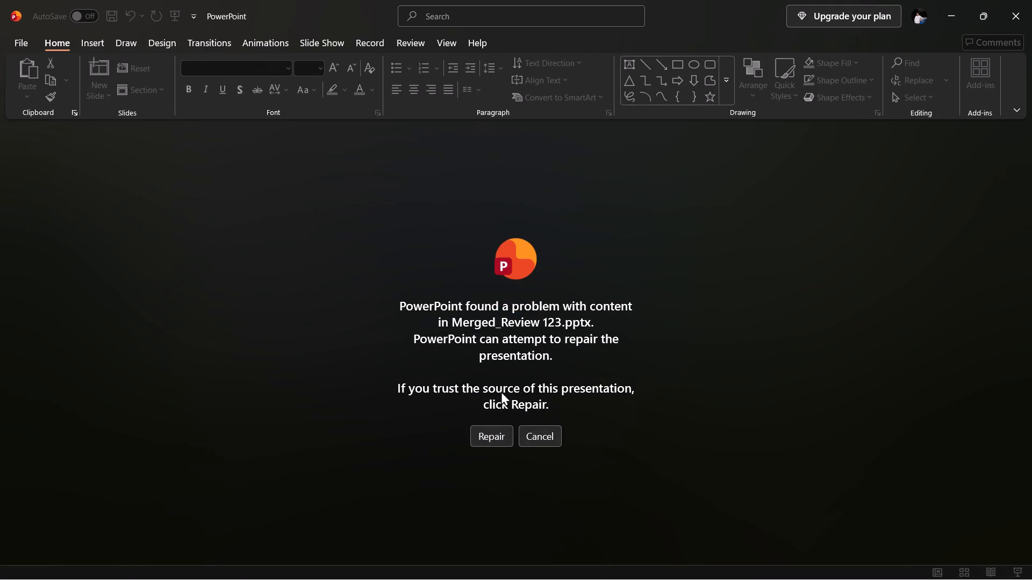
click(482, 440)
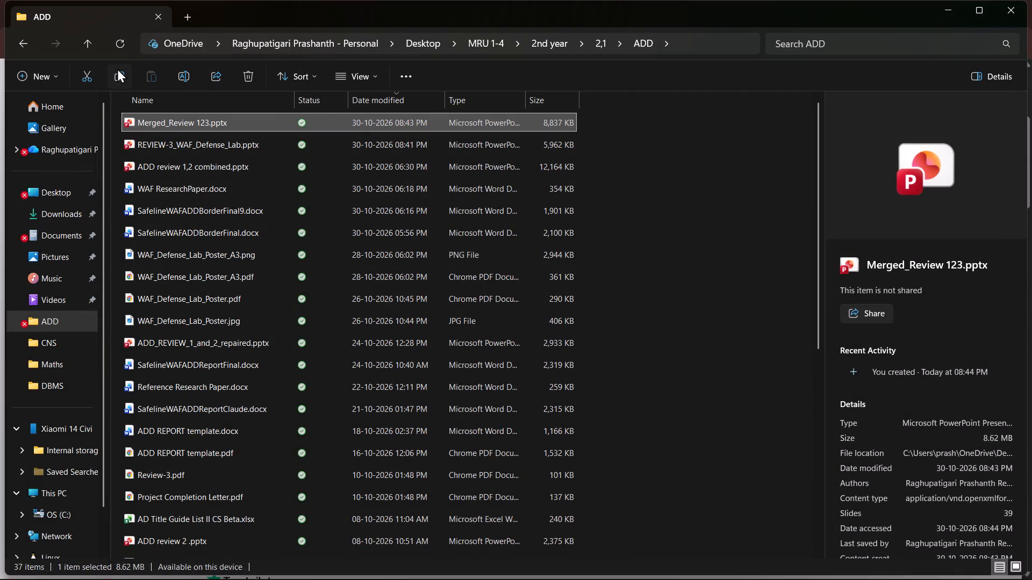
click(117, 68)
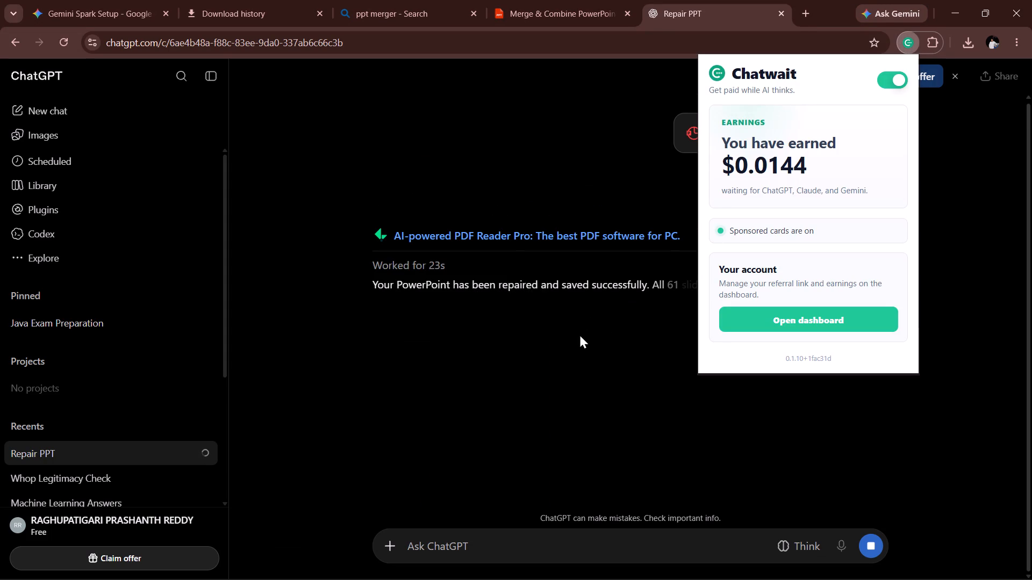
click(474, 401)
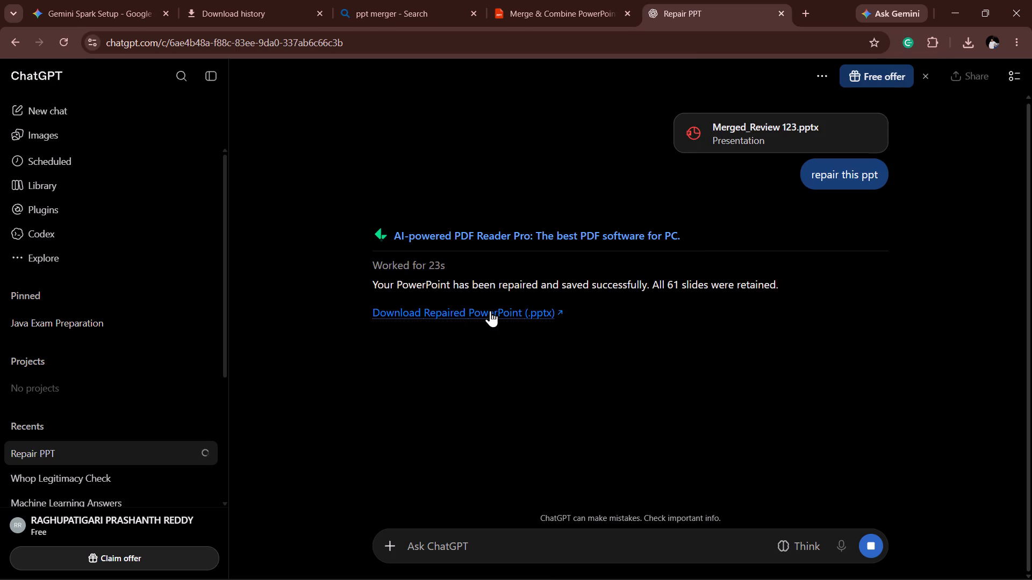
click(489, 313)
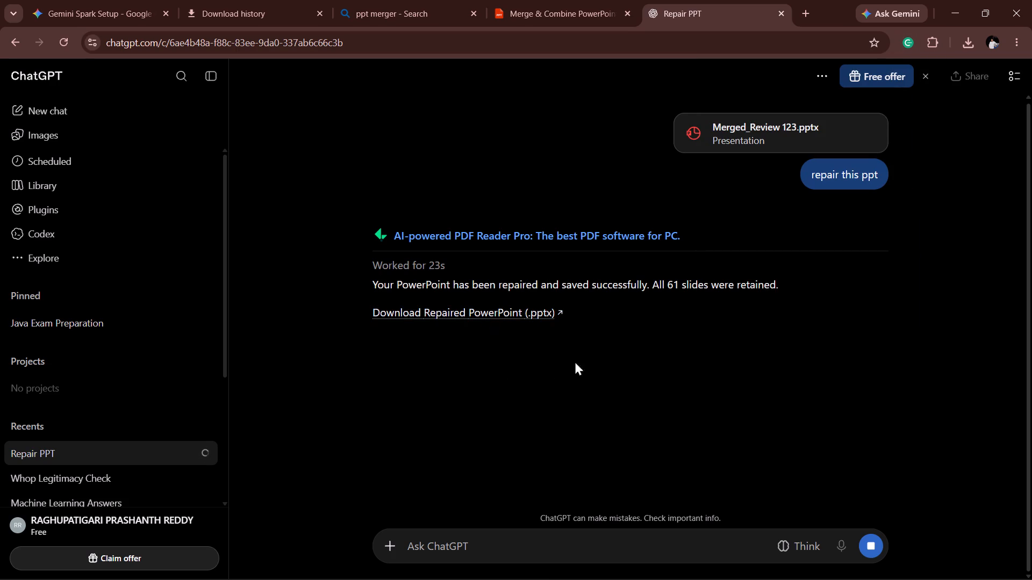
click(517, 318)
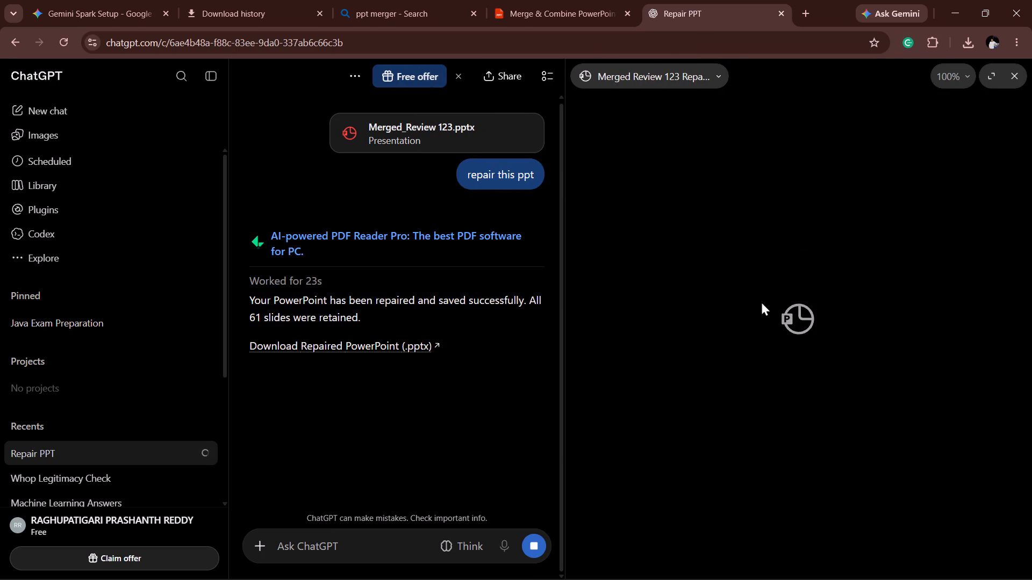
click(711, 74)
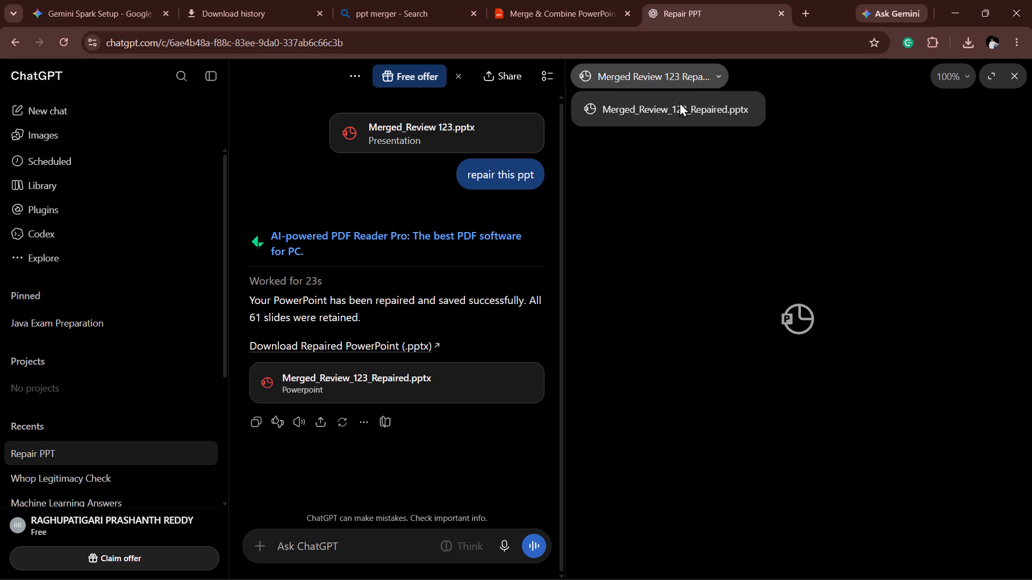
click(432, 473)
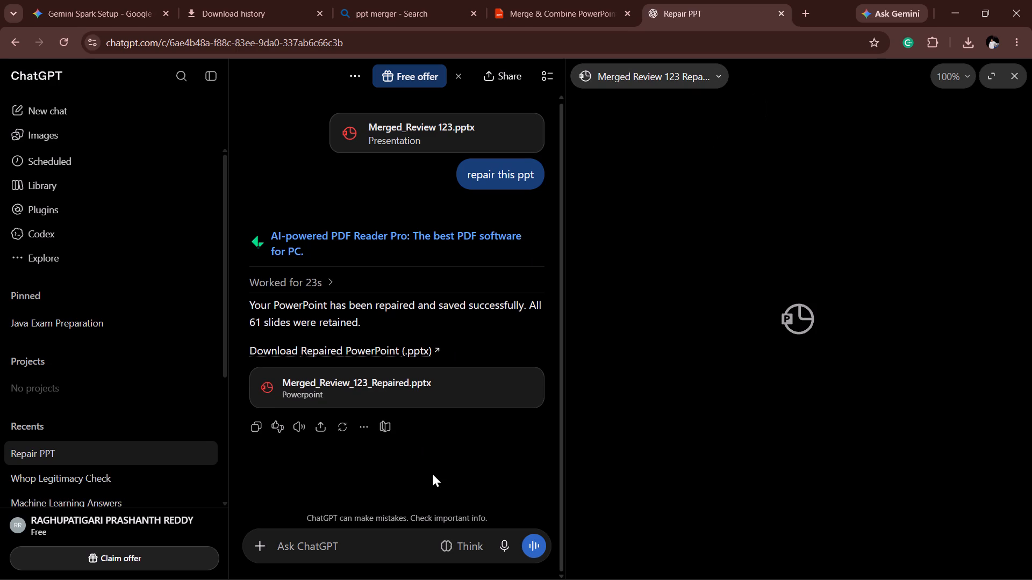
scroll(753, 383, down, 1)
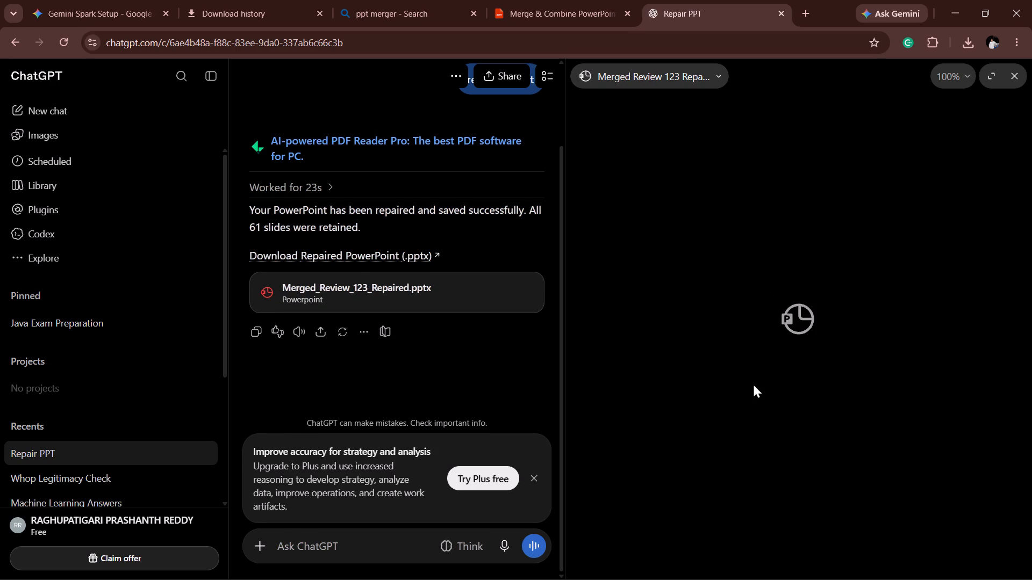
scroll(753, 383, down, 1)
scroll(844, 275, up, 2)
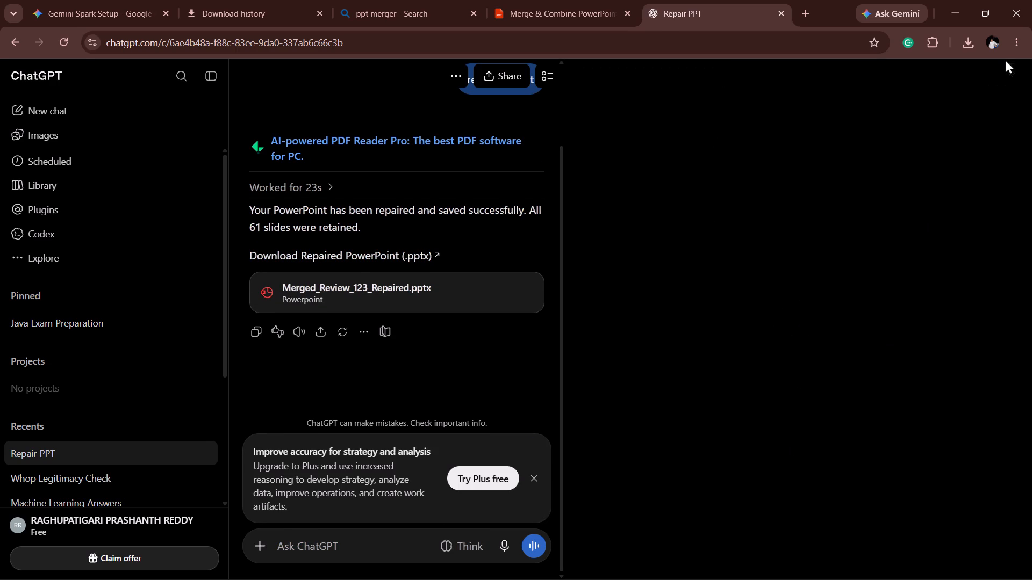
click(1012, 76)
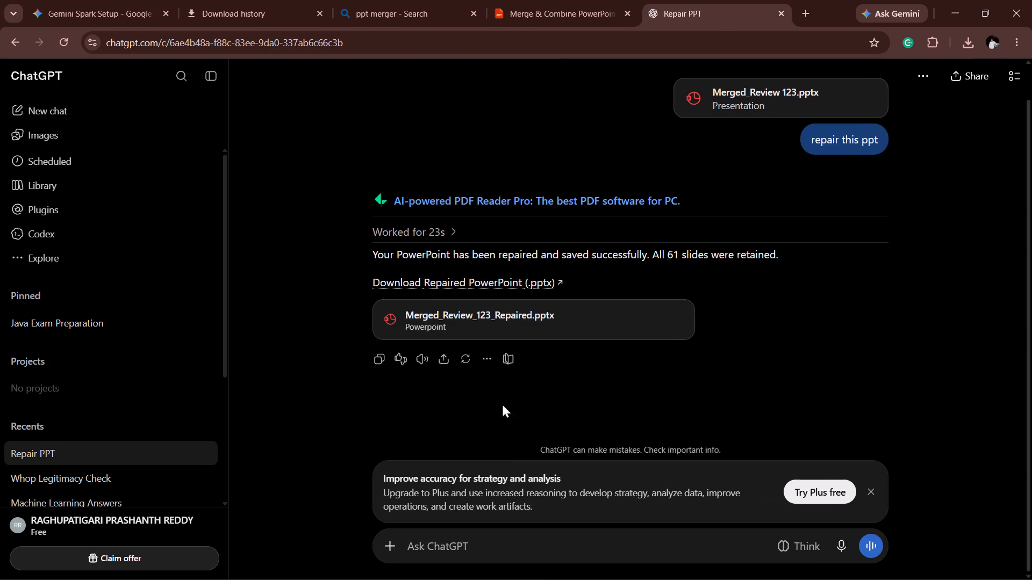
Open the preview of Merged_Review_123_Repaired.pptx in the ChatGPT reply and look through its slides to the last one.
click(481, 327)
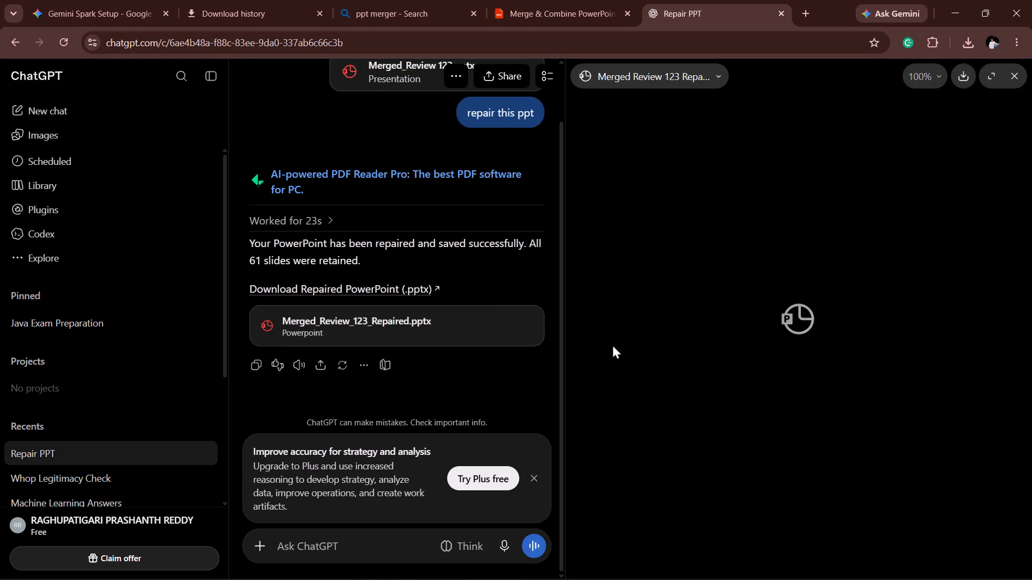
scroll(836, 399, down, 3)
click(533, 477)
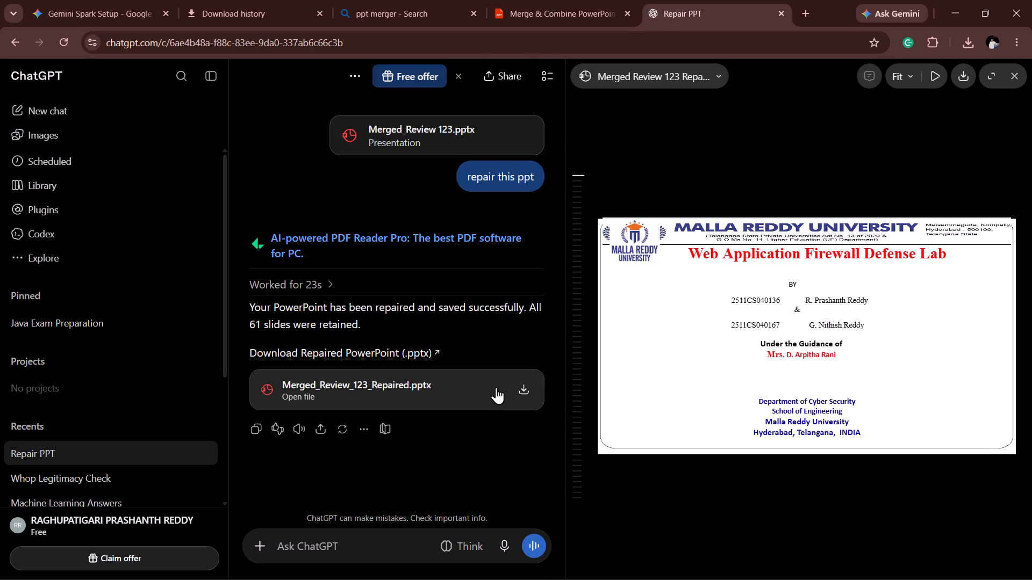
scroll(780, 378, down, 1)
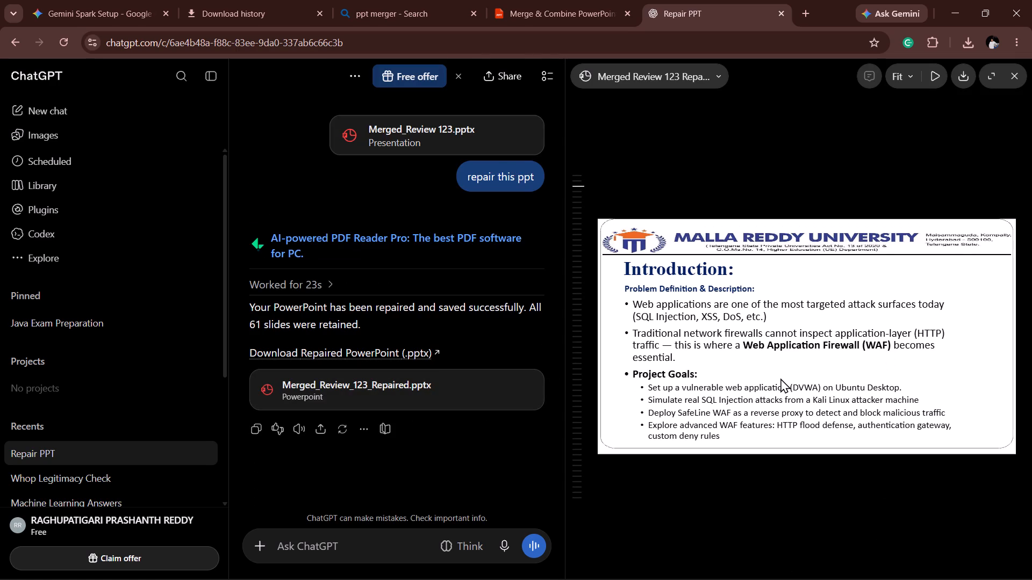
scroll(780, 378, down, 11)
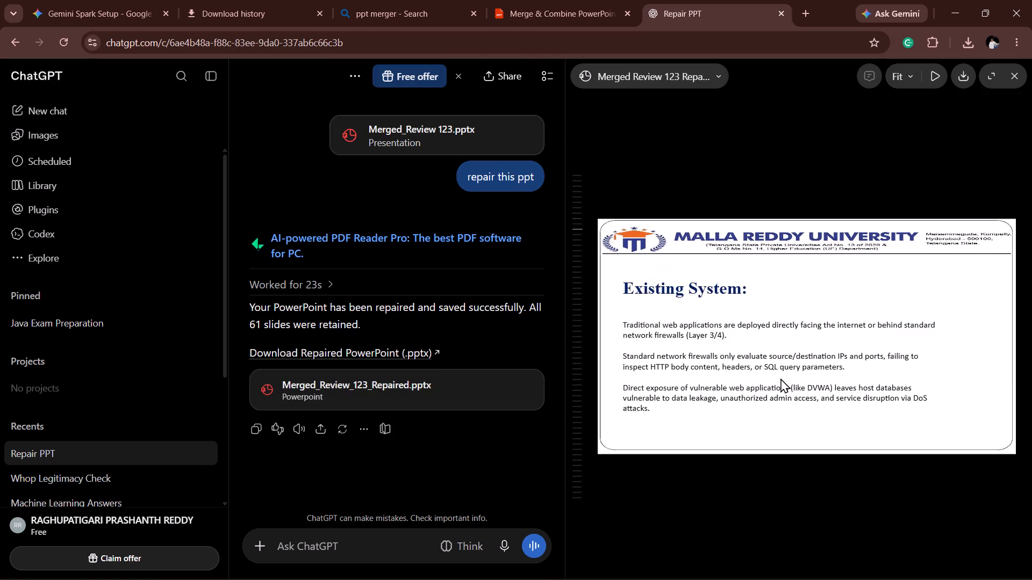
scroll(780, 378, down, 13)
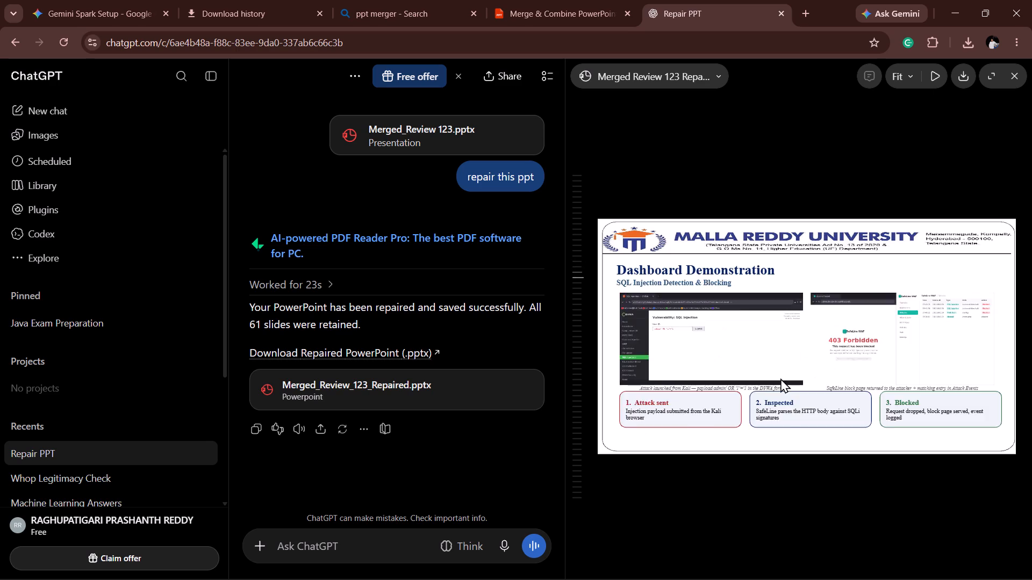
scroll(780, 378, down, 13)
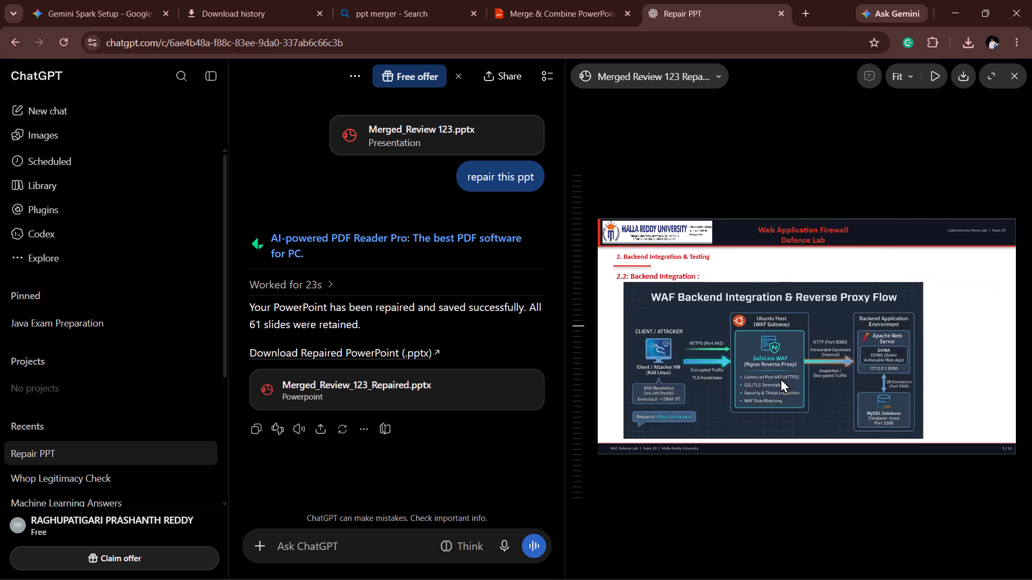
scroll(780, 378, down, 12)
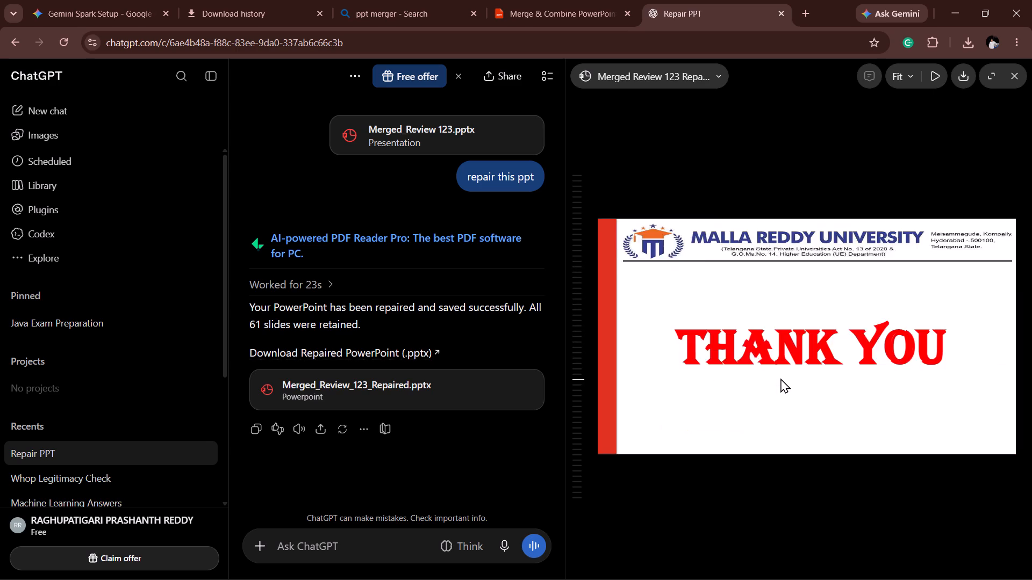
scroll(780, 378, down, 12)
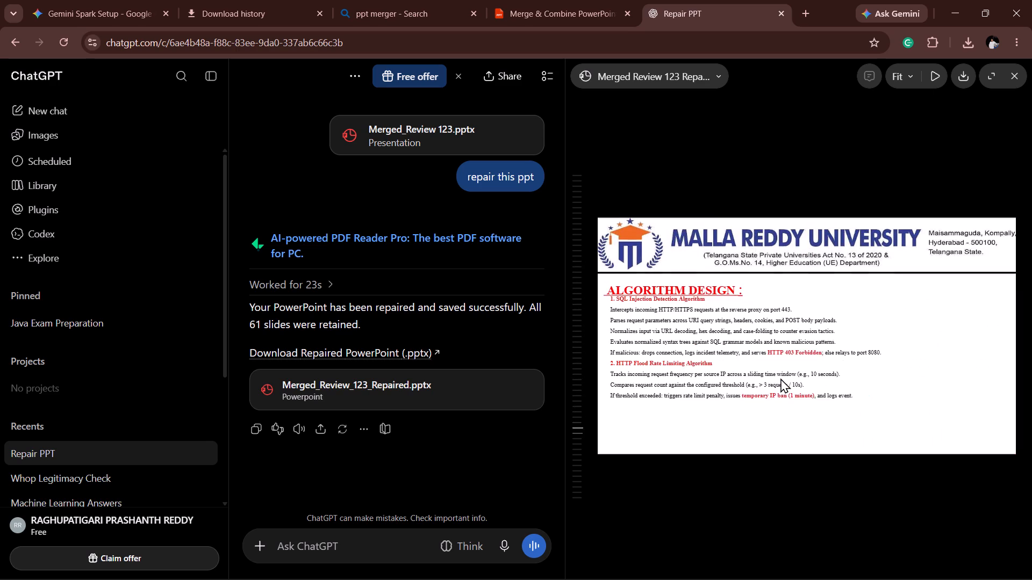
scroll(780, 378, down, 12)
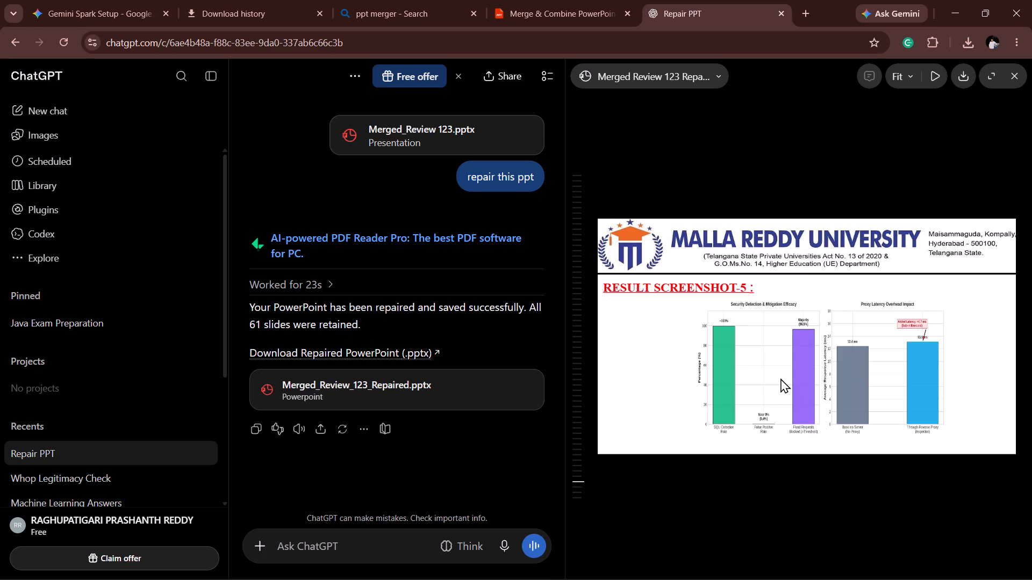
scroll(780, 378, down, 4)
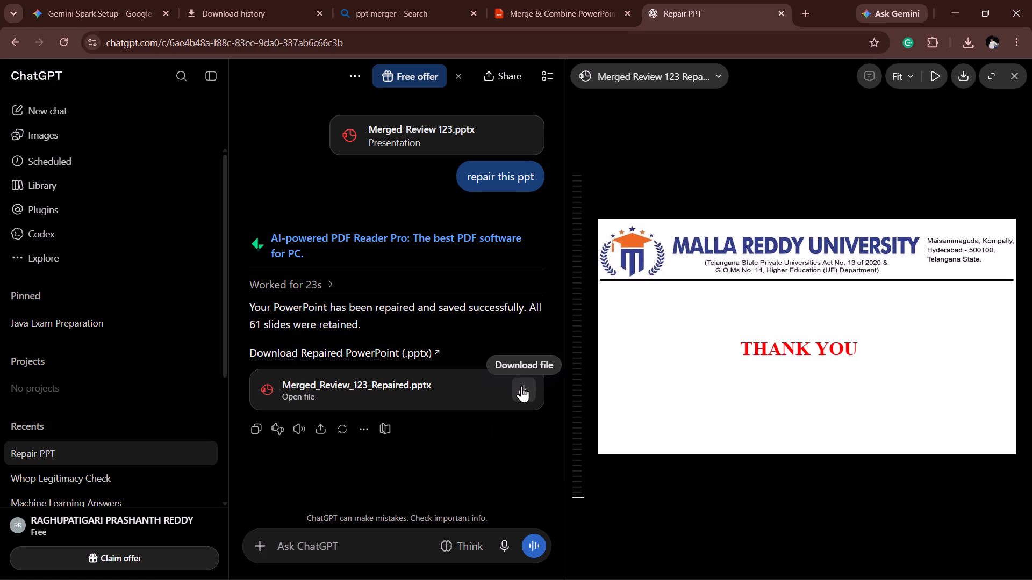
Download Merged_Review_123_Repaired.pptx from the ChatGPT reply.
click(521, 386)
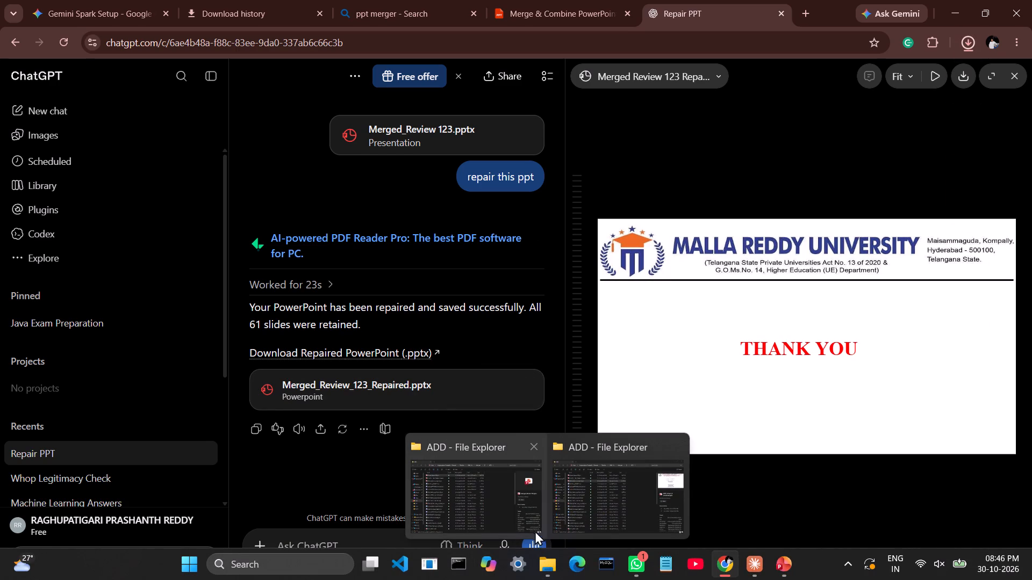
Copy Merged_Review_123_Repaired.pptx from the Downloads folder into the ADD folder in File Explorer.
click(526, 521)
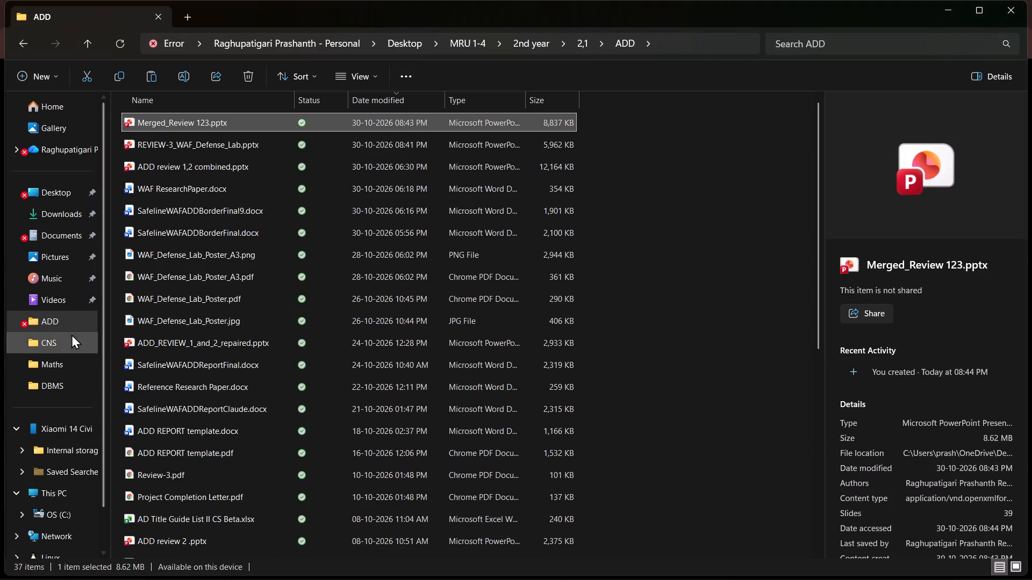
click(55, 211)
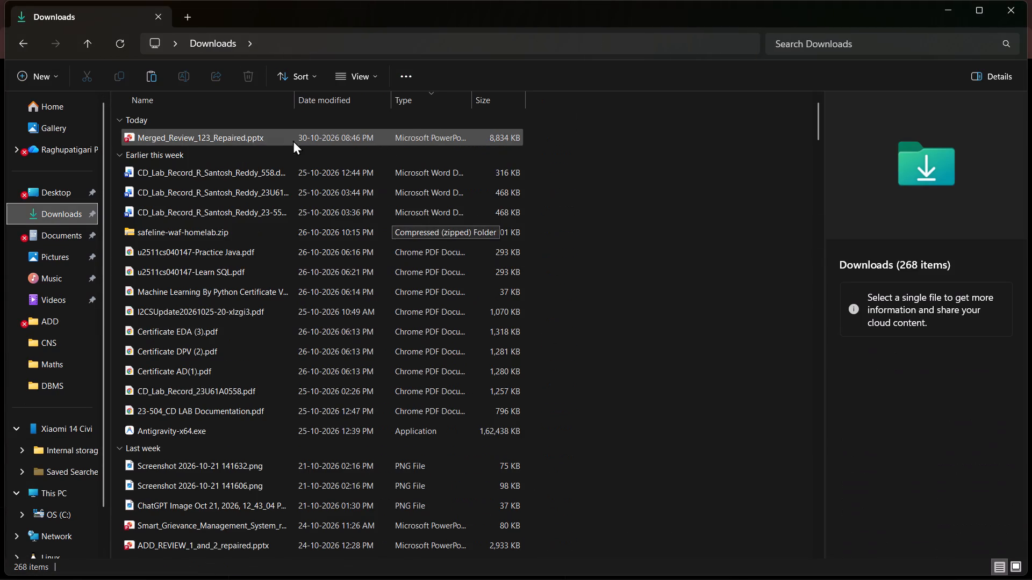
click(239, 132)
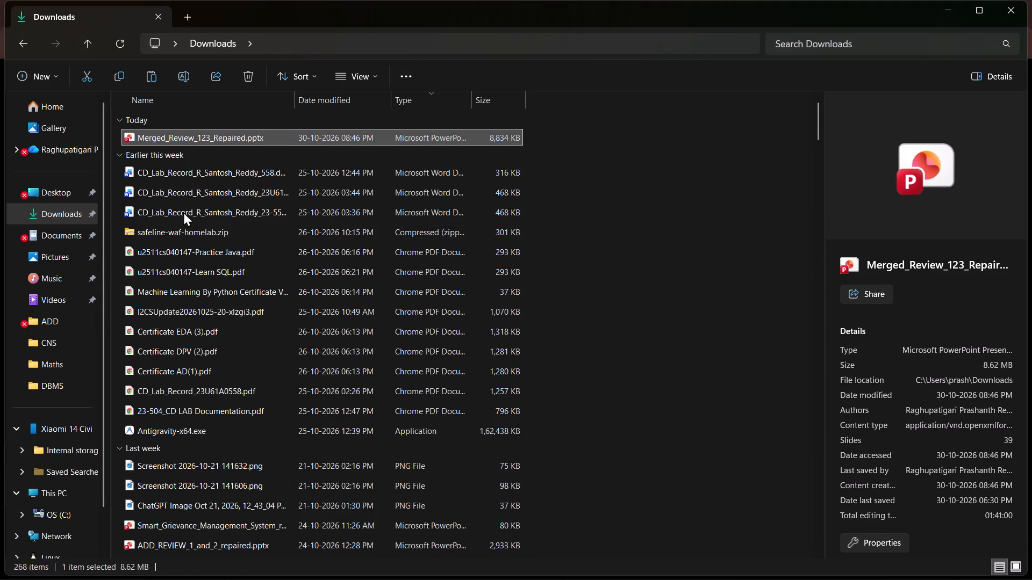
click(116, 48)
click(117, 71)
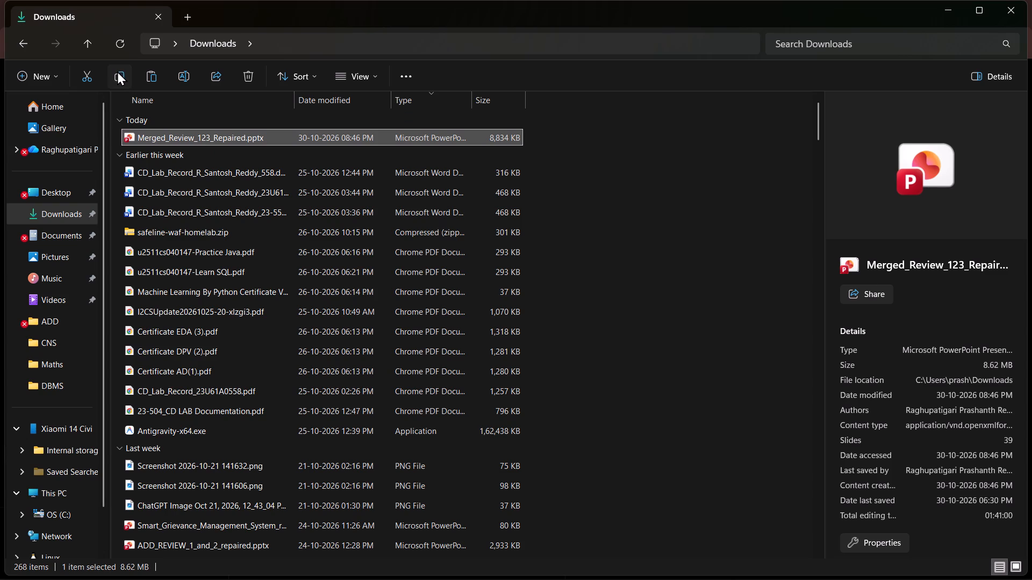
double_click(69, 320)
click(669, 323)
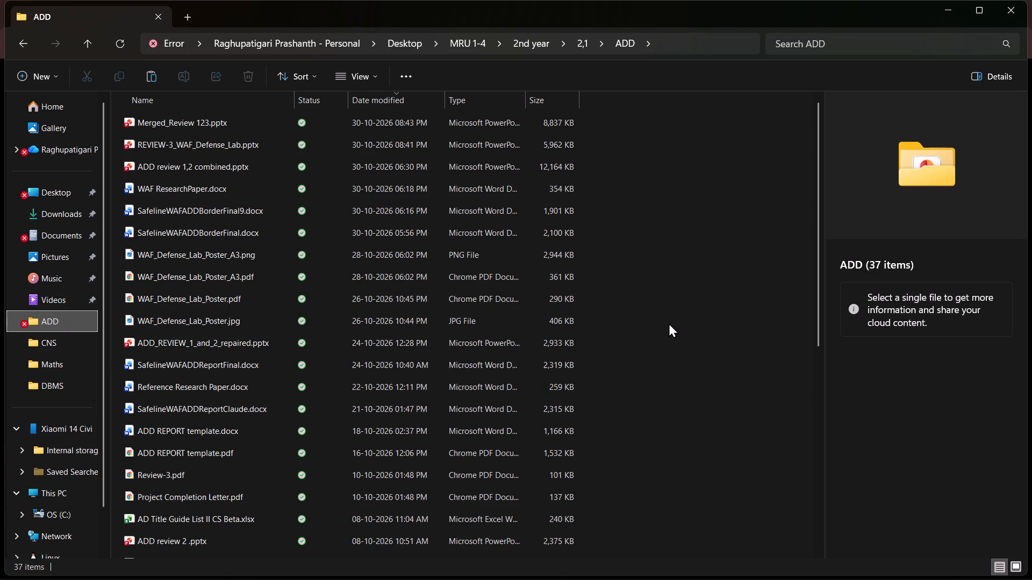
key(ctrl+v)
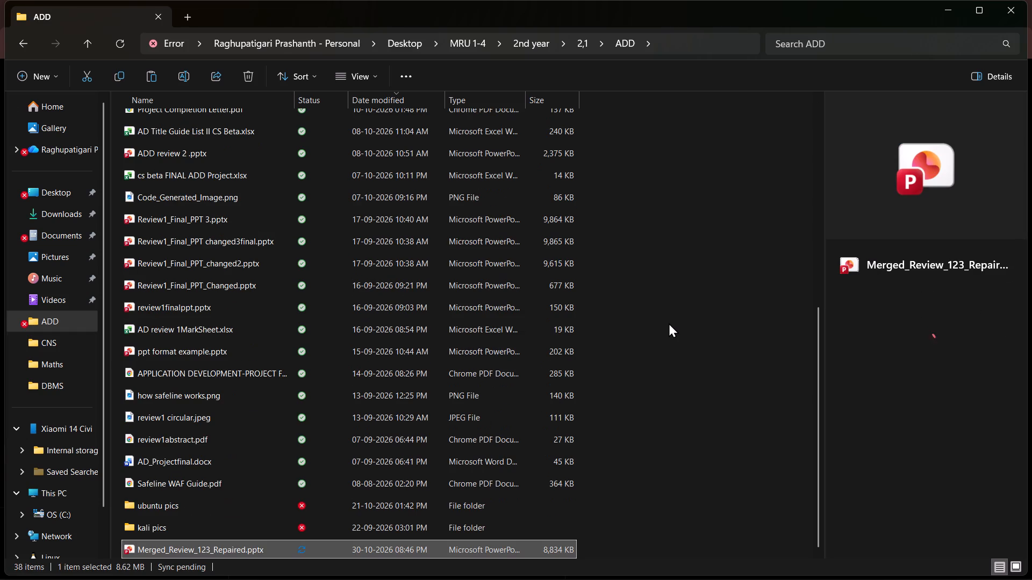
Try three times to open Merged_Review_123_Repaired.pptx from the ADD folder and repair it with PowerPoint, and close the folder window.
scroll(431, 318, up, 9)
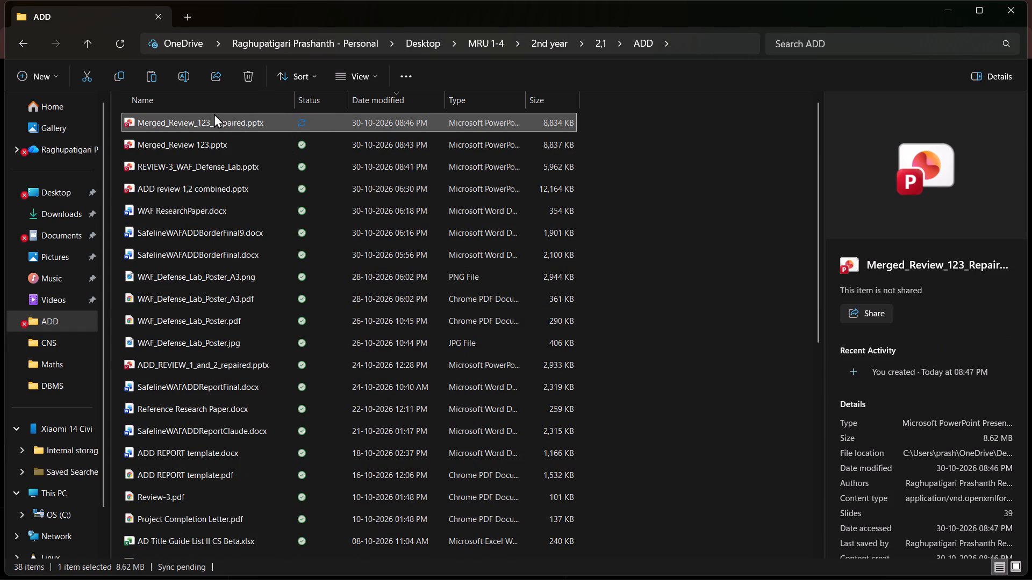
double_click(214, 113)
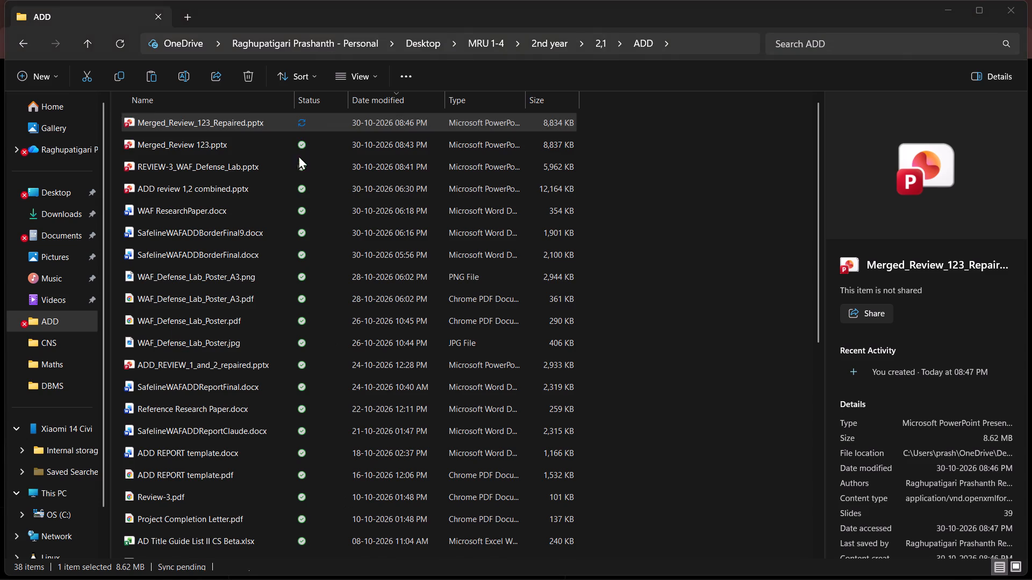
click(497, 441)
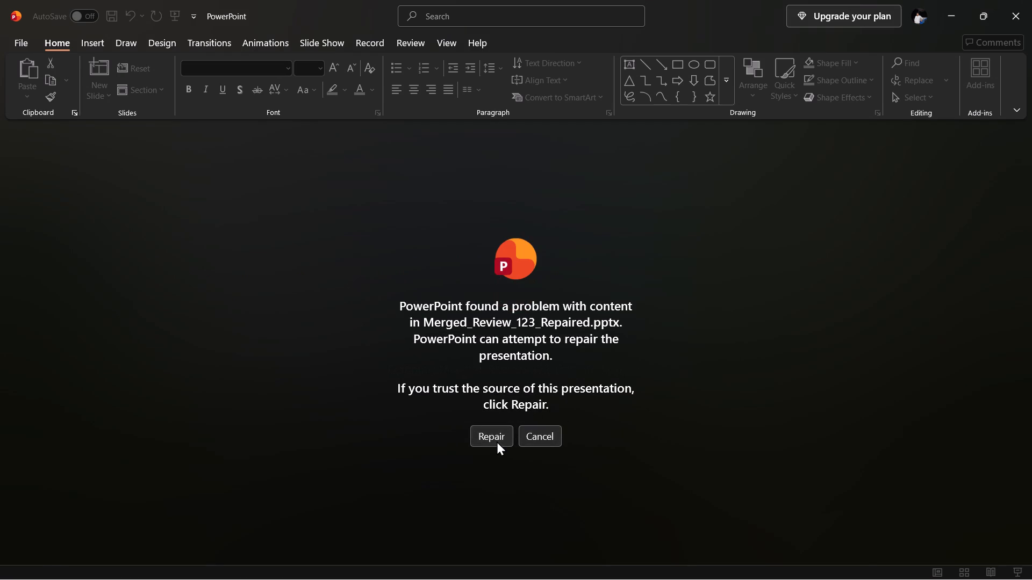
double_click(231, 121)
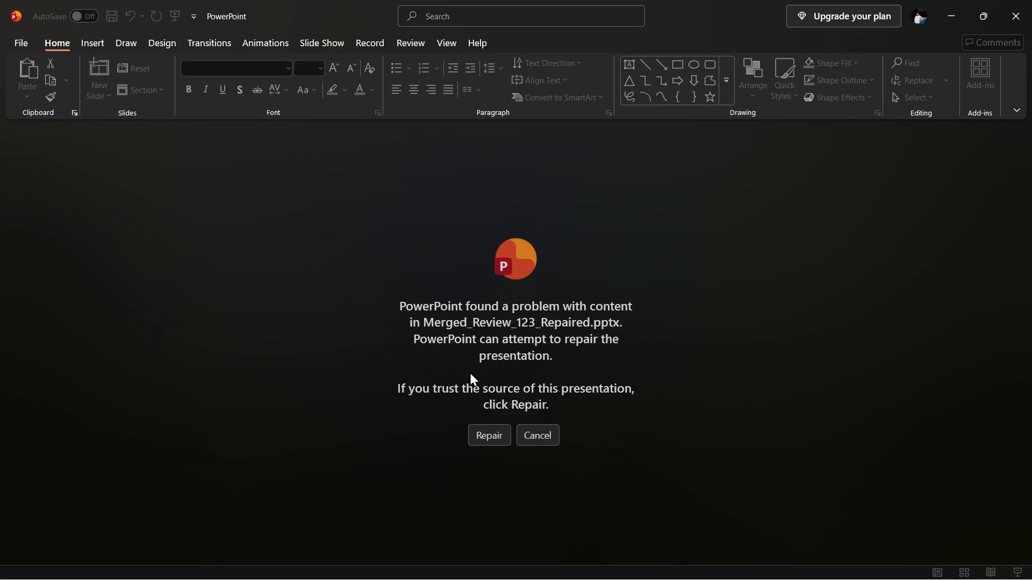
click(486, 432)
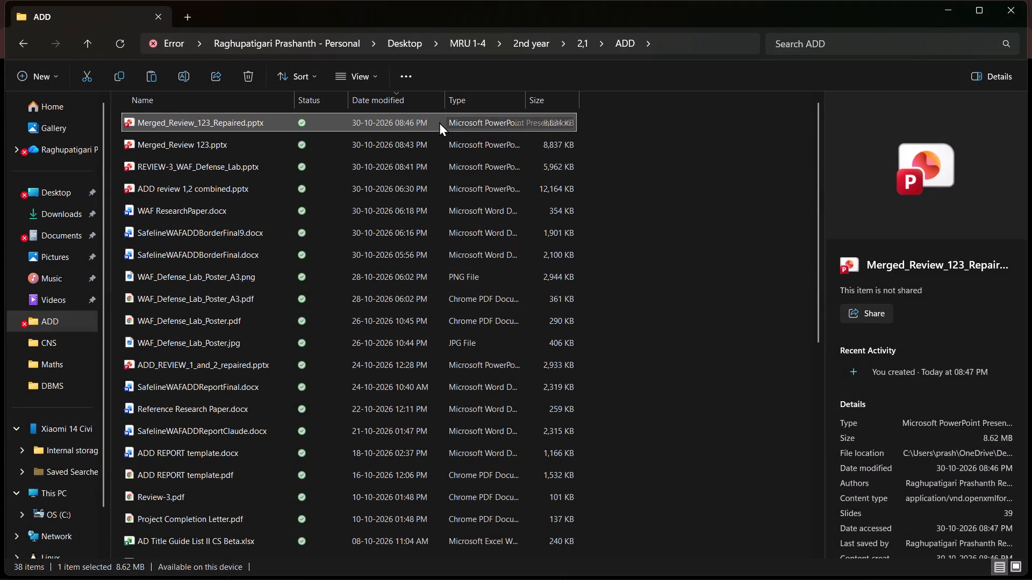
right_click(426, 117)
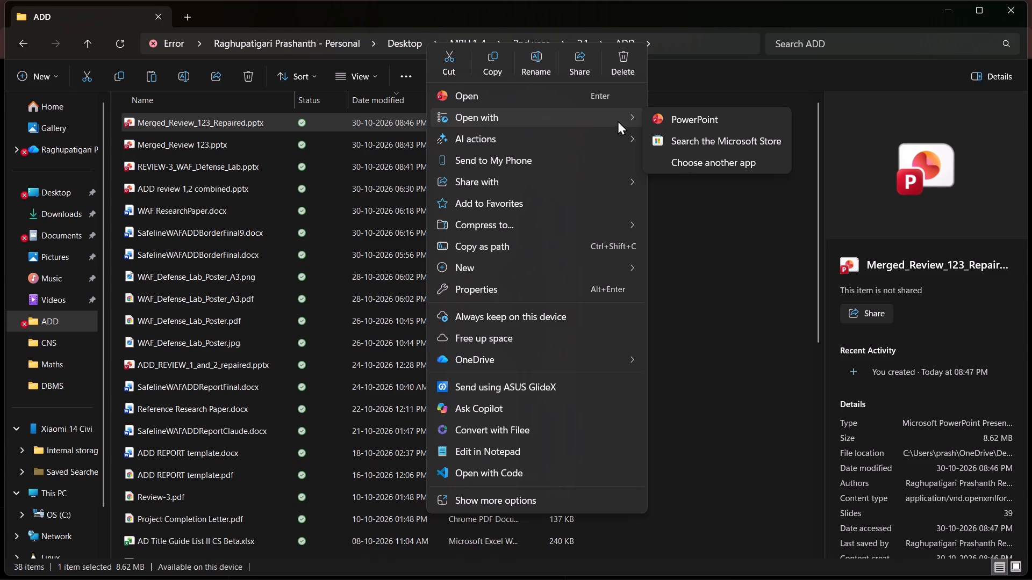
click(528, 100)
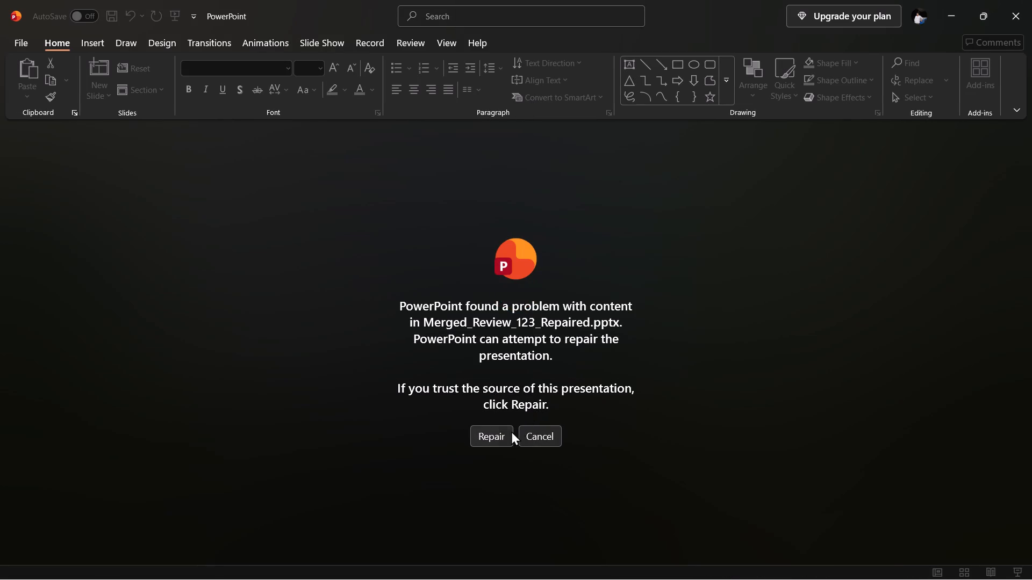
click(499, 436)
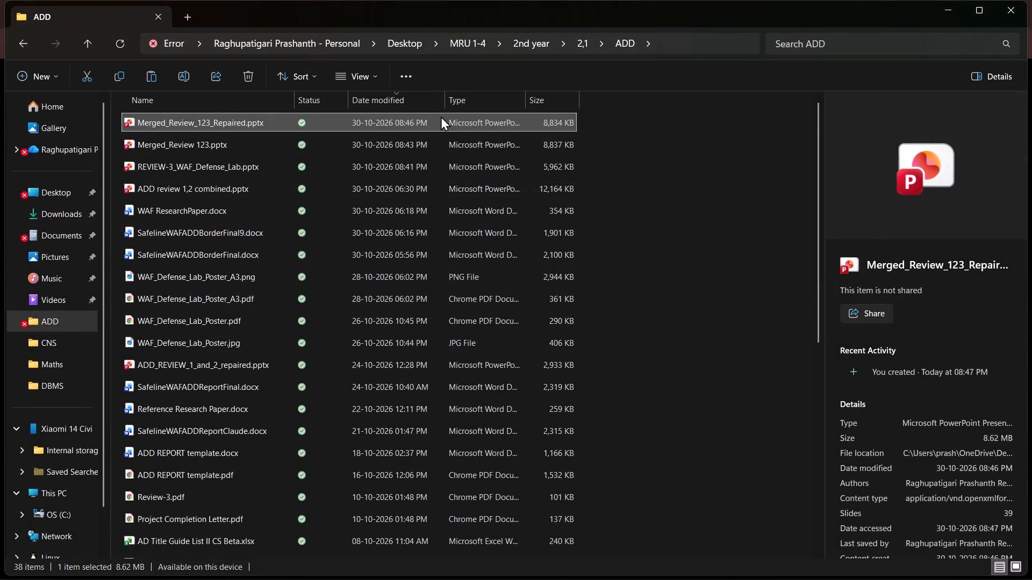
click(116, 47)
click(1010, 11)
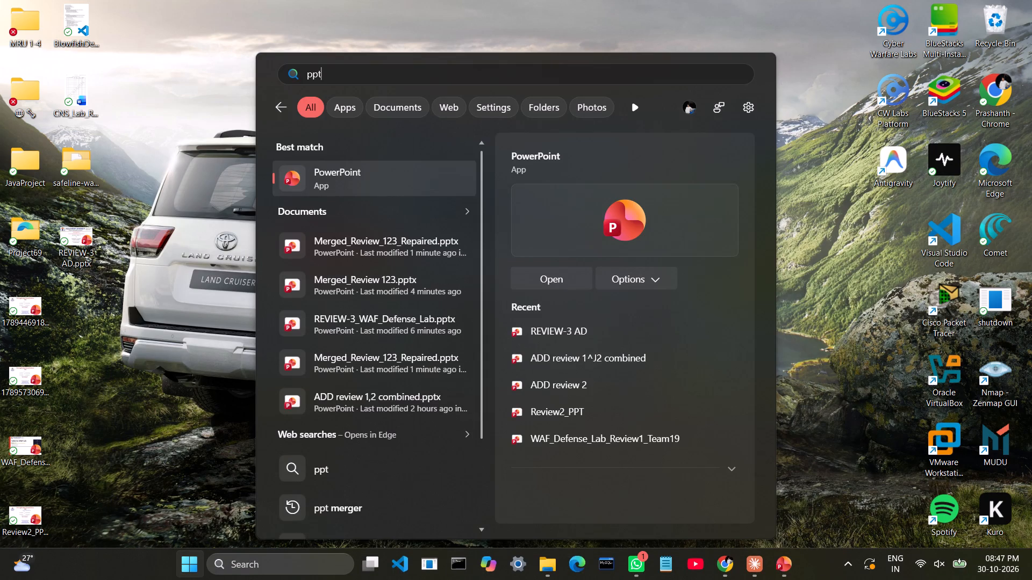
key(Return)
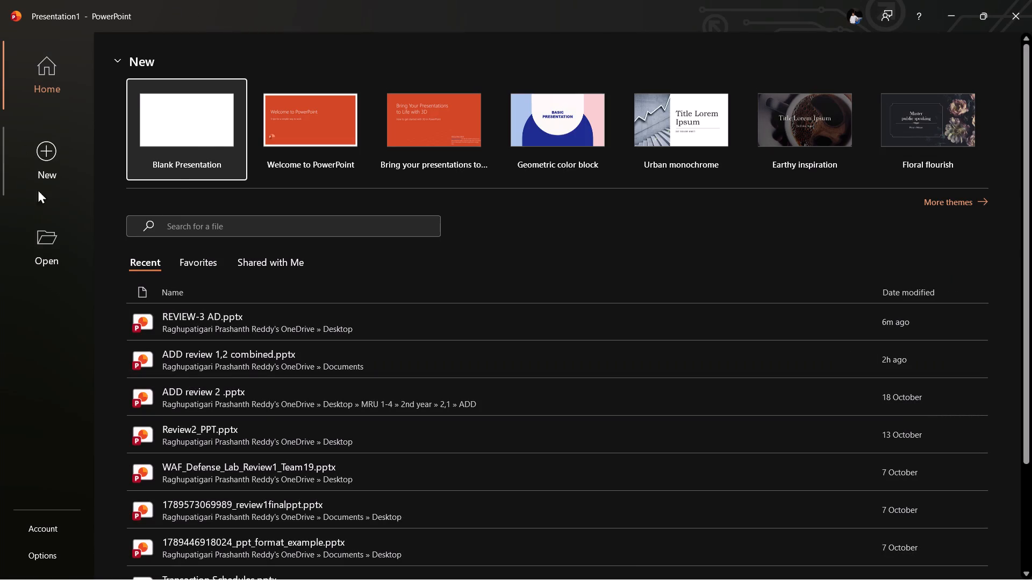
click(54, 264)
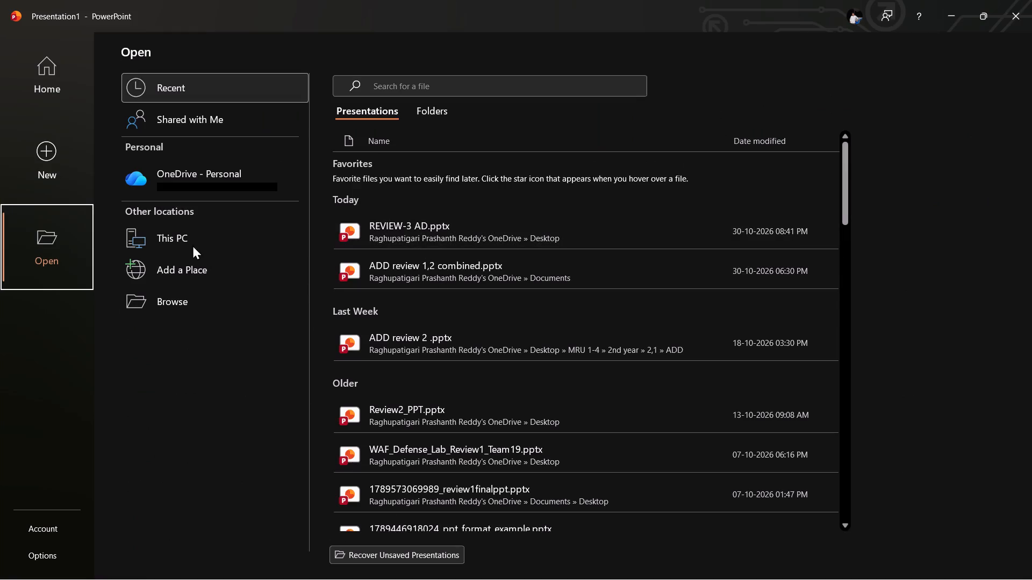
click(192, 303)
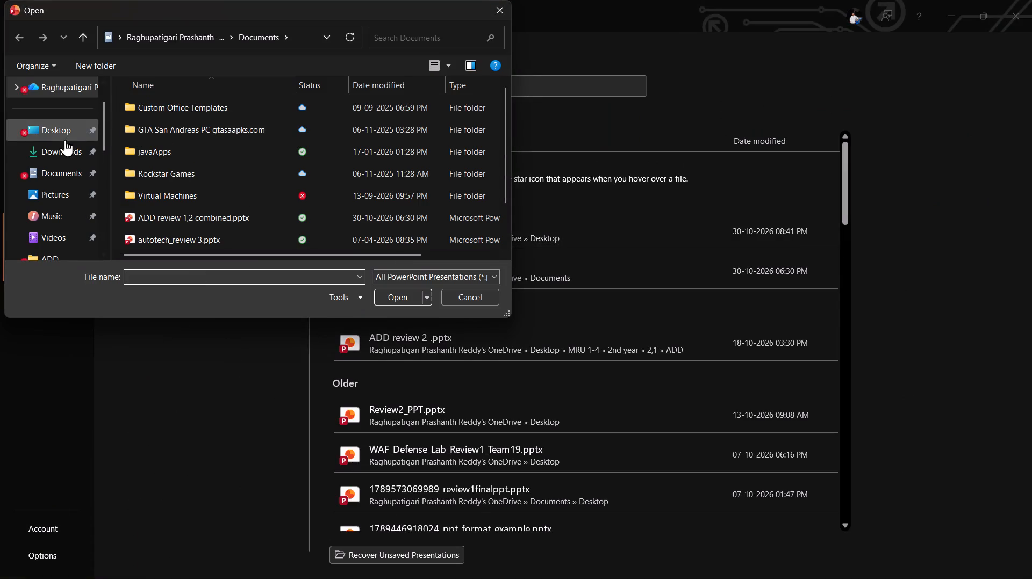
double_click(59, 250)
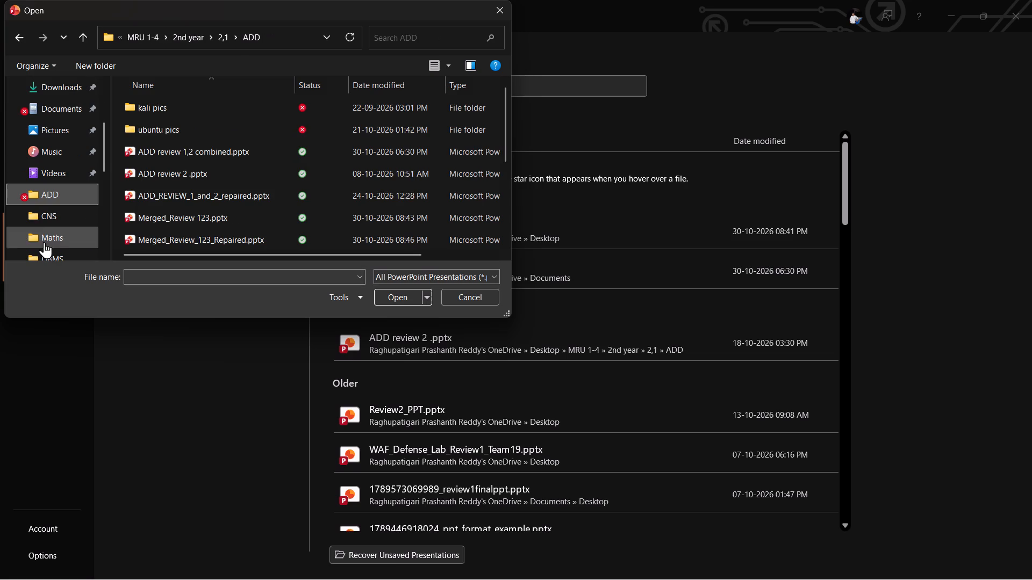
scroll(187, 177, down, 8)
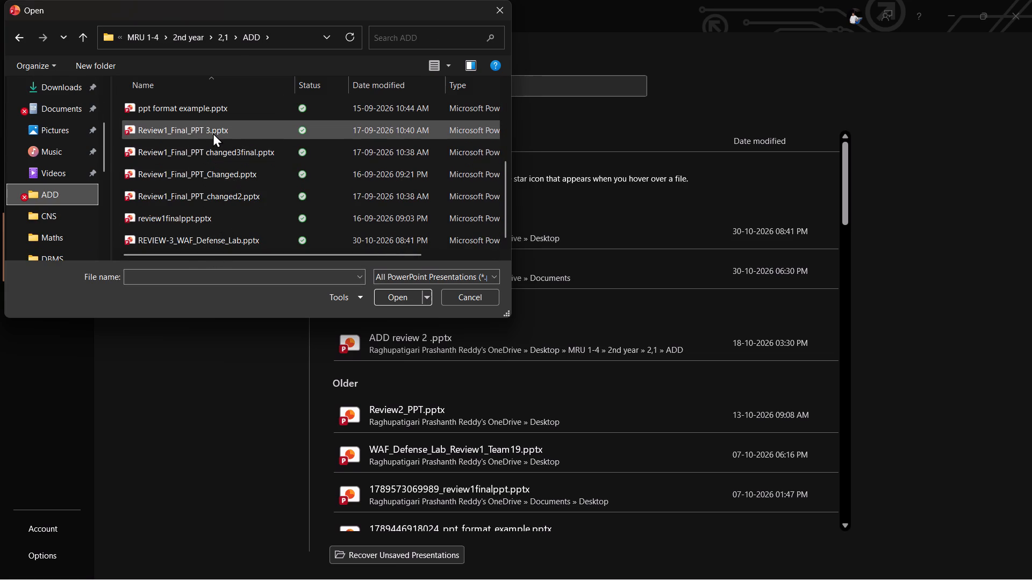
scroll(218, 133, up, 1)
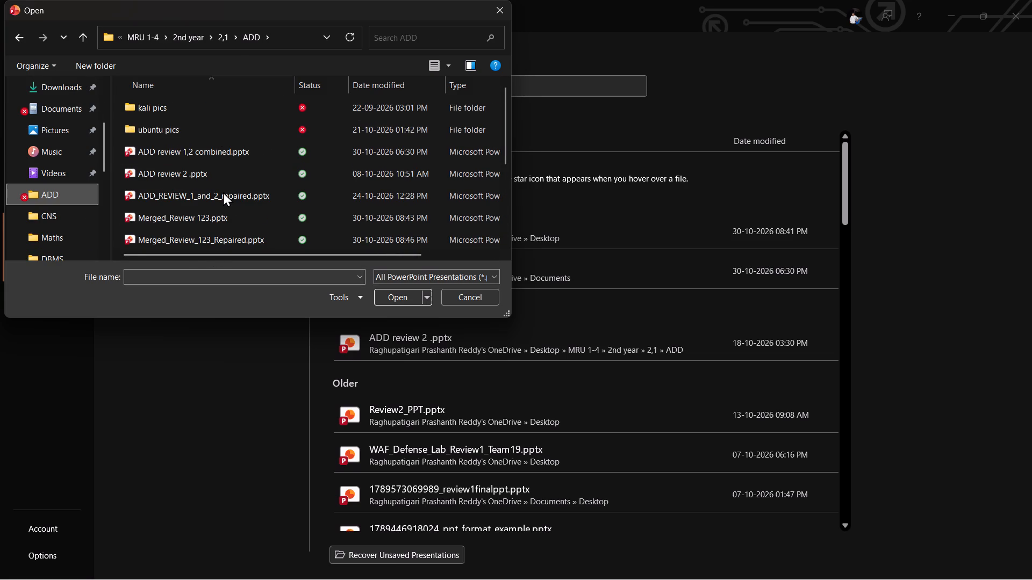
scroll(223, 192, down, 1)
click(237, 236)
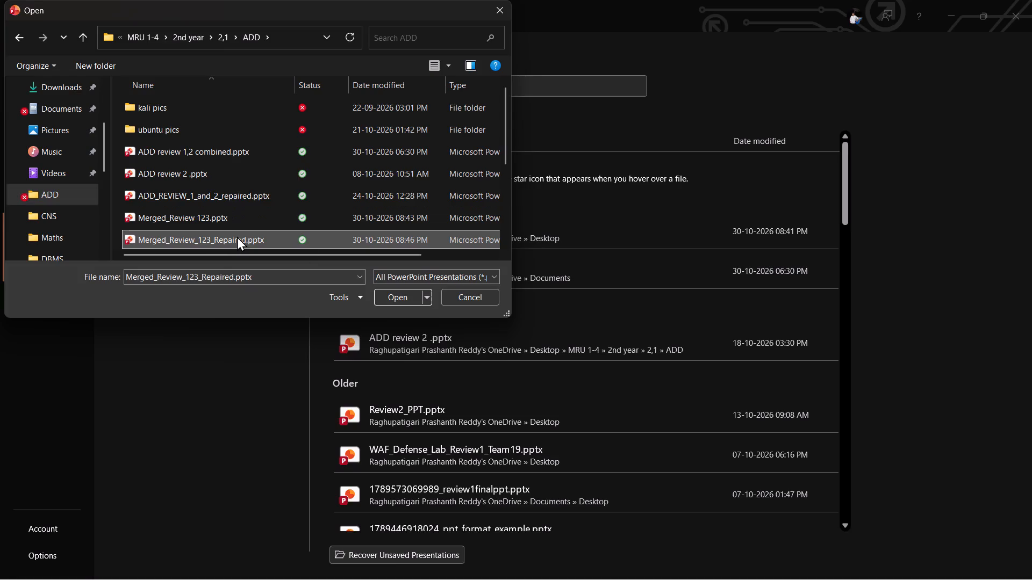
click(391, 296)
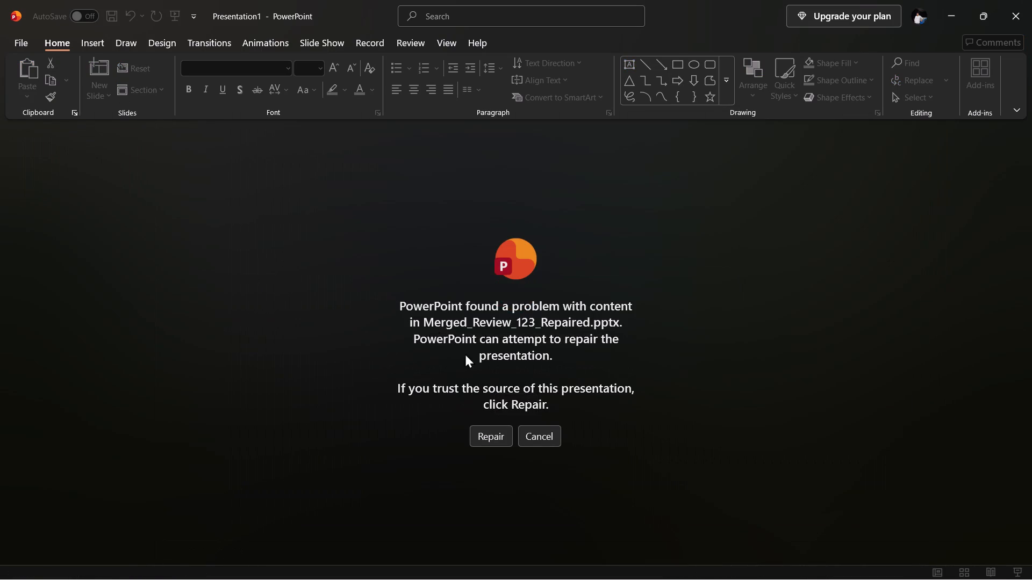
click(488, 436)
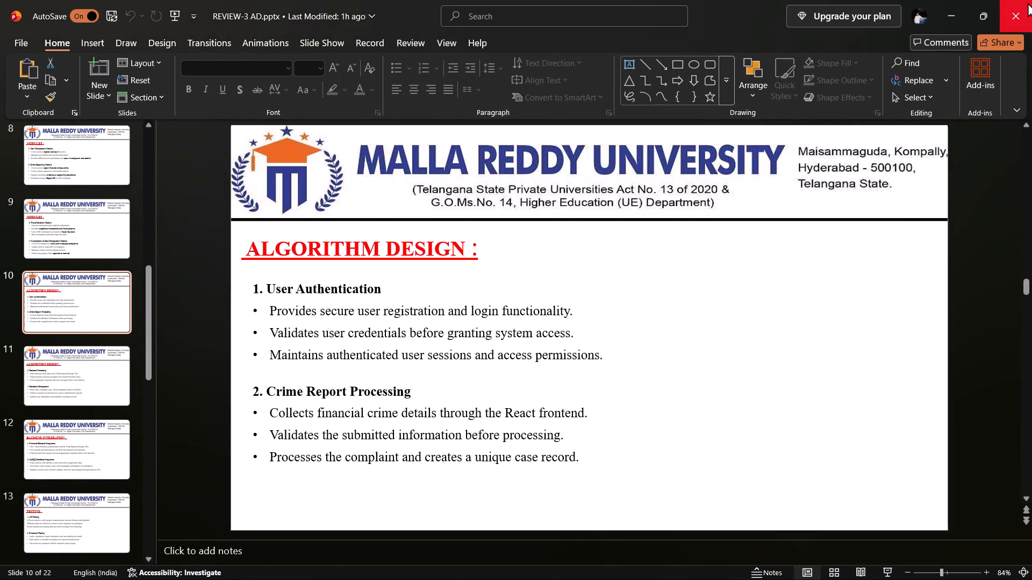
Close the REVIEW-3 AD.pptx presentation.
click(1028, 3)
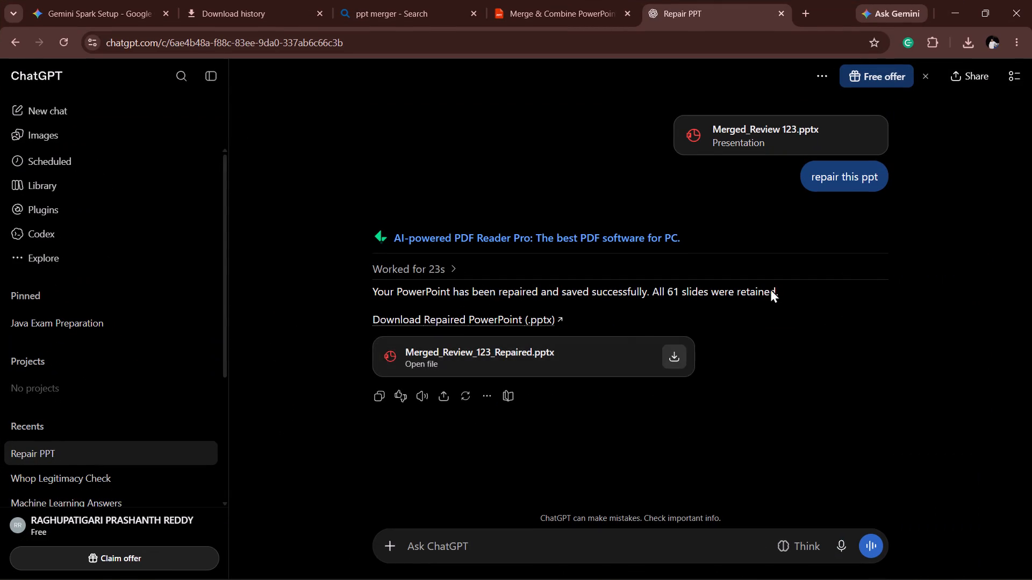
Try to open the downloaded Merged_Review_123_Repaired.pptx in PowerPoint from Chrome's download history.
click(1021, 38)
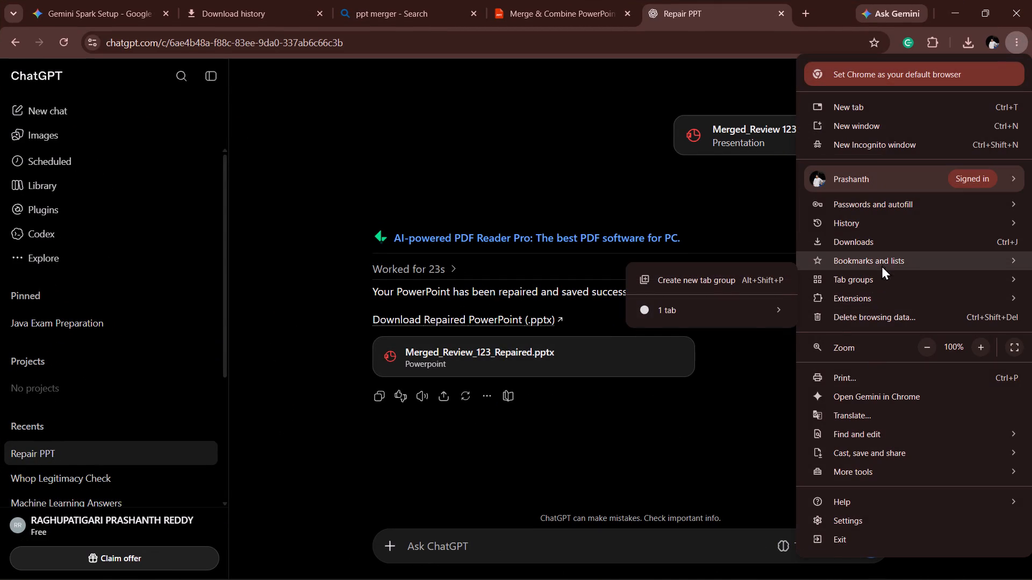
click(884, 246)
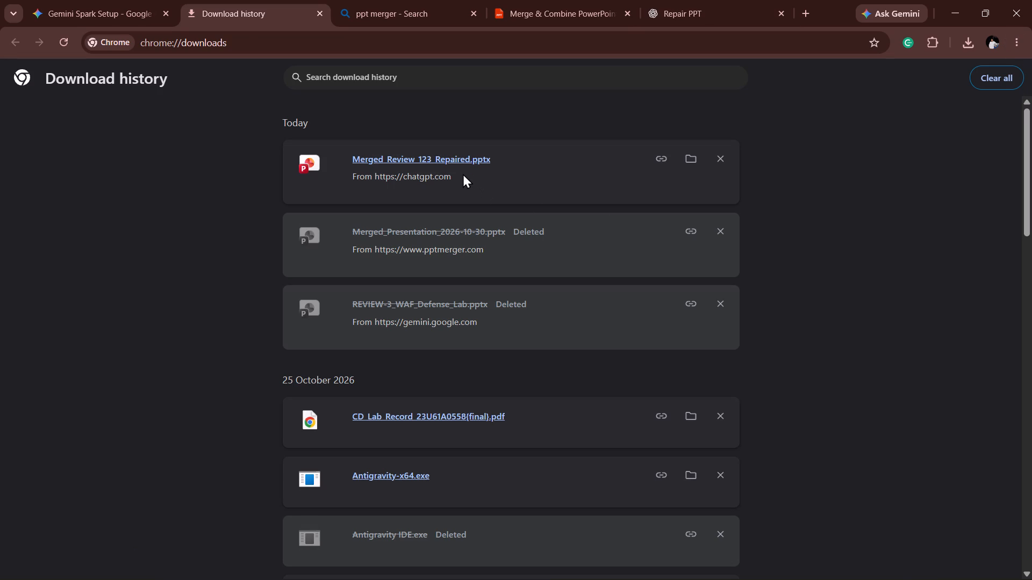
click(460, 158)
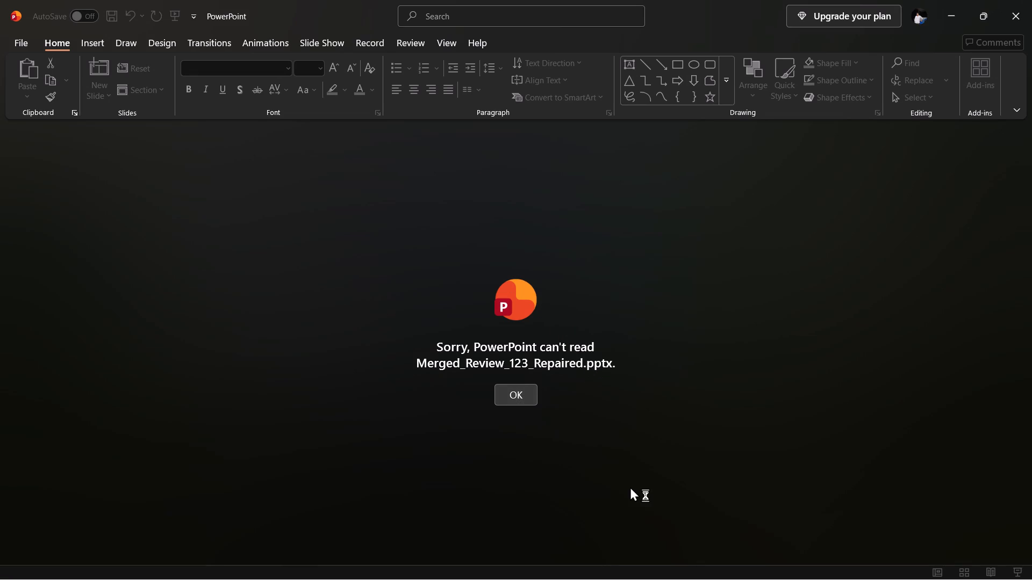
Capture a screenshot of the PowerPoint window area around the error message about Merged_Review_123_Repaired.pptx.
key(Print)
drag(730, 477, 294, 189)
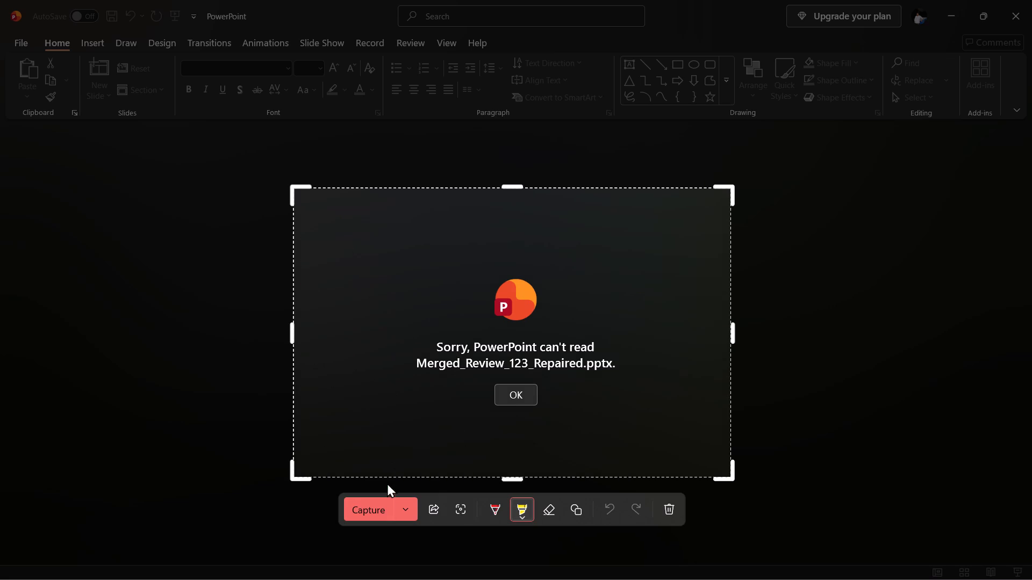
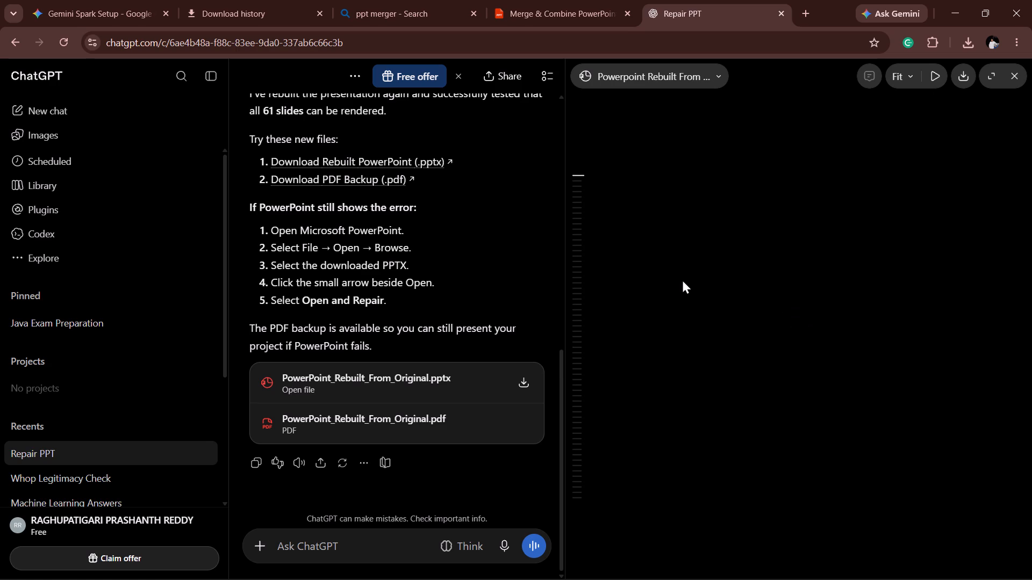
scroll(739, 389, down, 4)
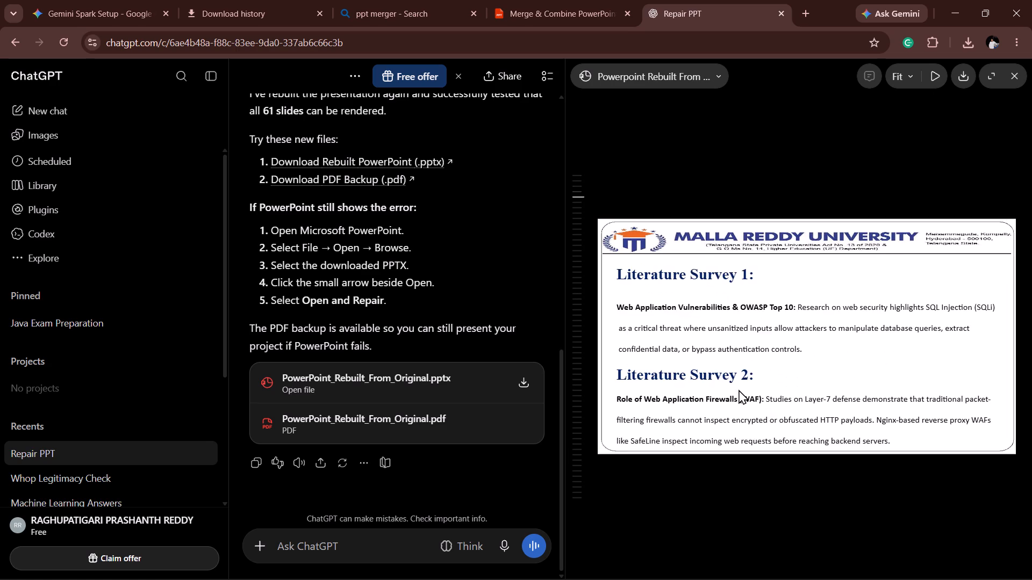
scroll(739, 389, down, 8)
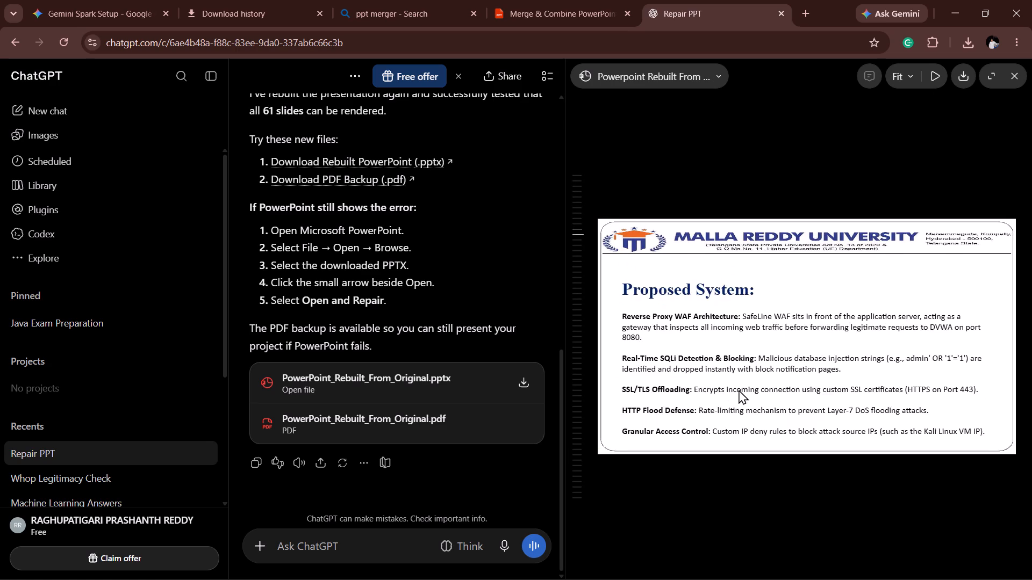
scroll(739, 389, down, 10)
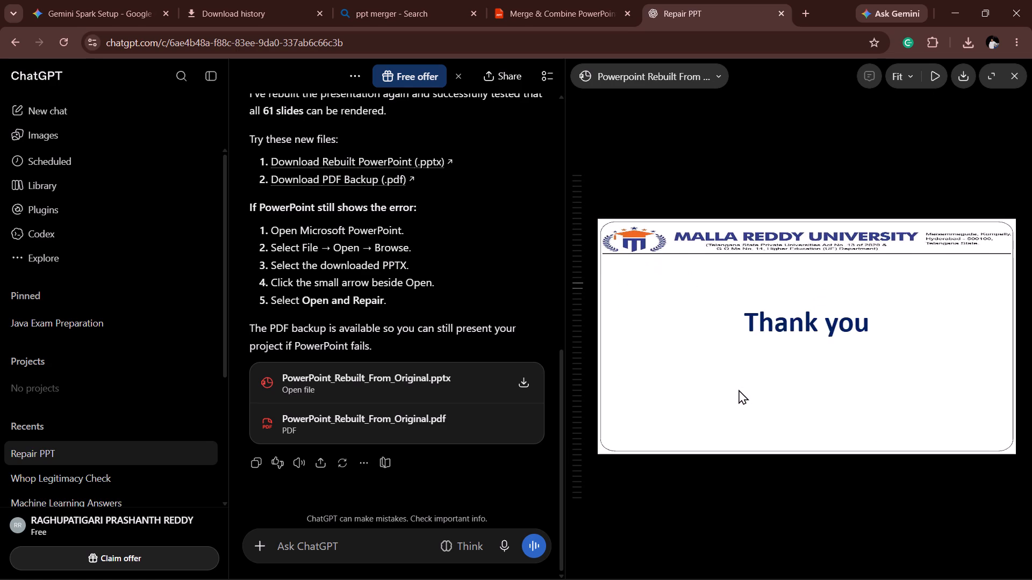
scroll(739, 389, down, 10)
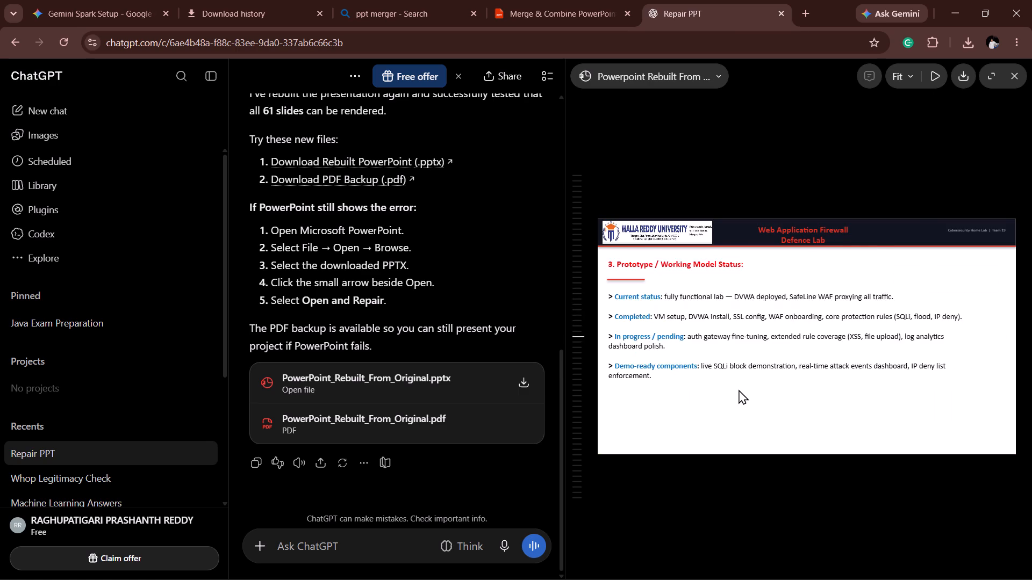
scroll(739, 389, down, 13)
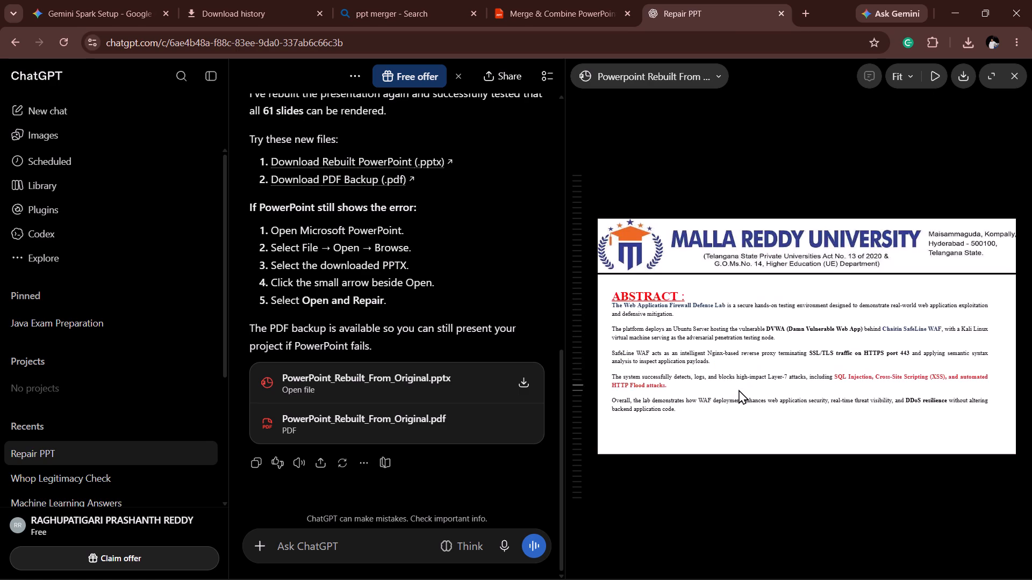
scroll(739, 389, down, 12)
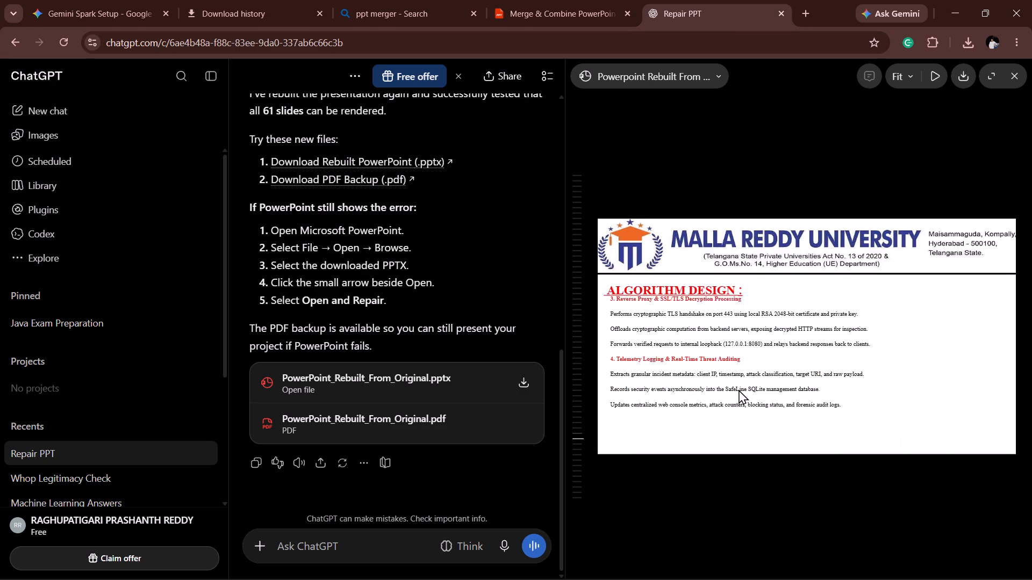
scroll(739, 389, down, 8)
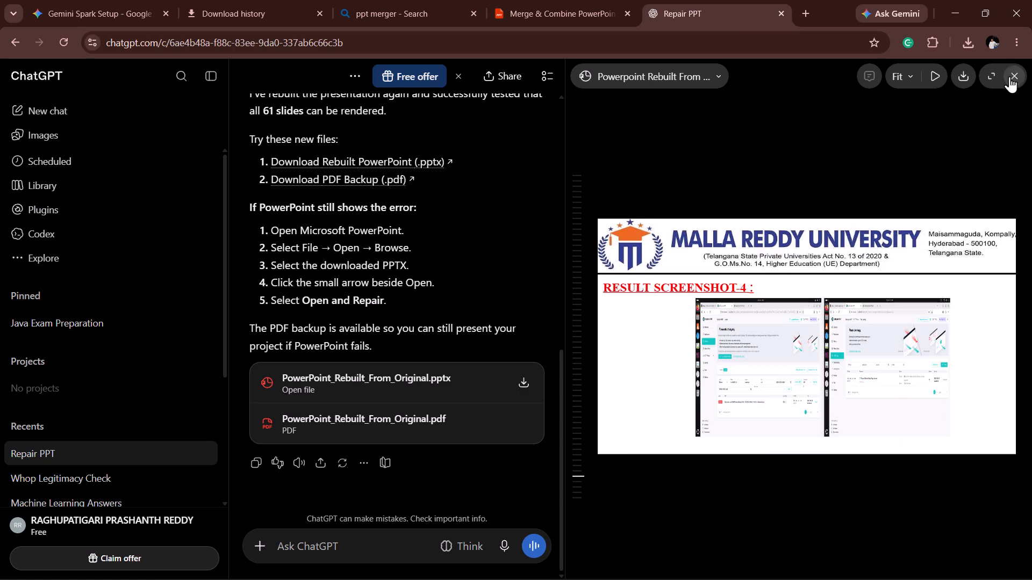
Download PowerPoint_Rebuilt_From_Original.pptx from its preview in the ChatGPT conversation.
click(970, 73)
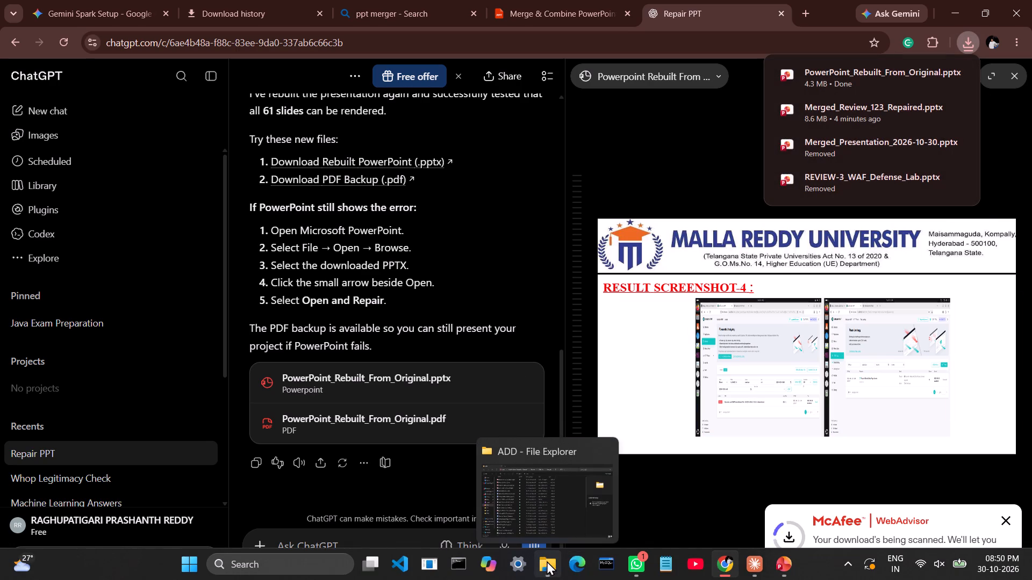
Switch to File Explorer and open PowerPoint_Rebuilt_From_Original.pptx from the Downloads folder in PowerPoint.
click(549, 556)
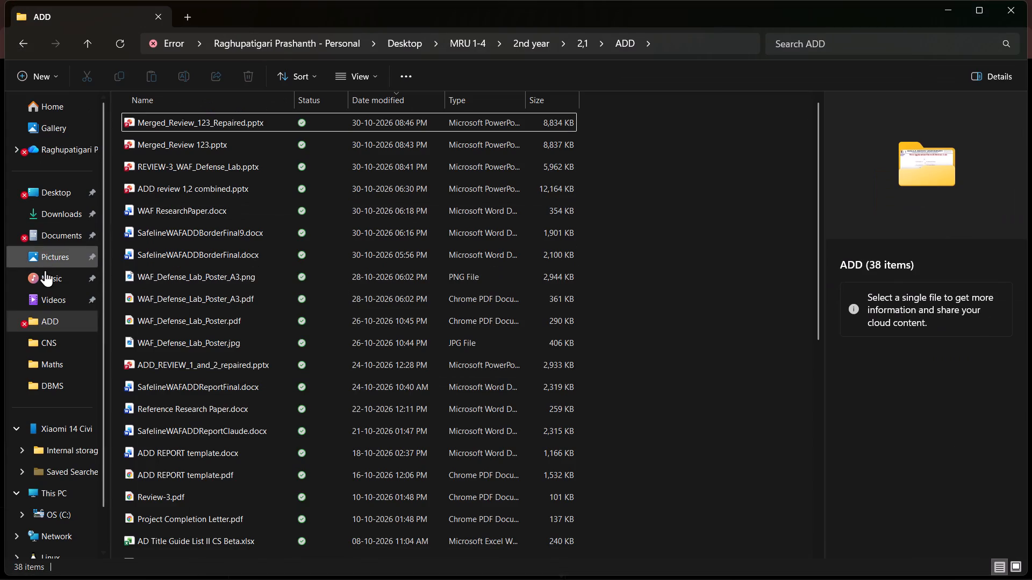
click(64, 210)
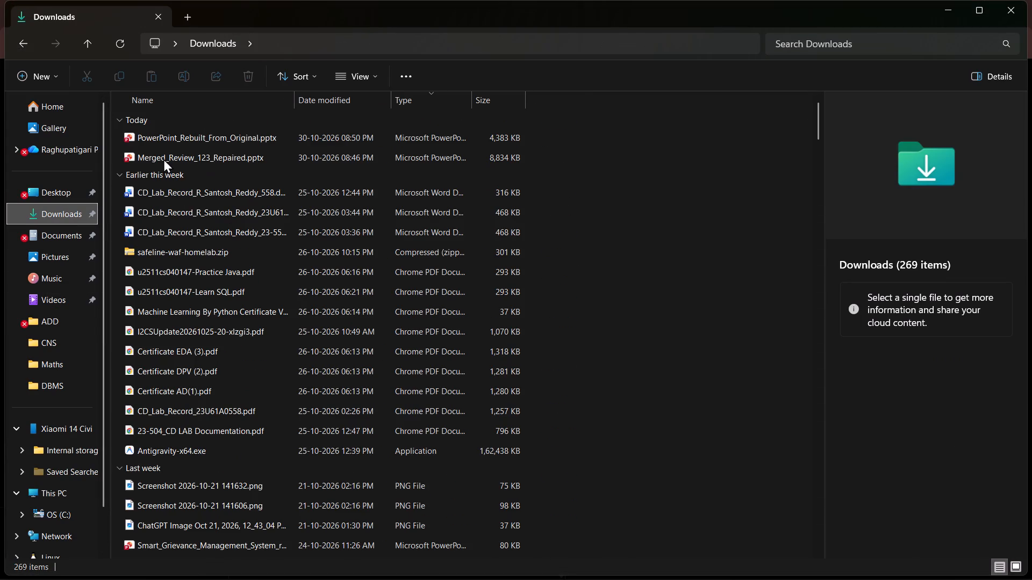
double_click(176, 133)
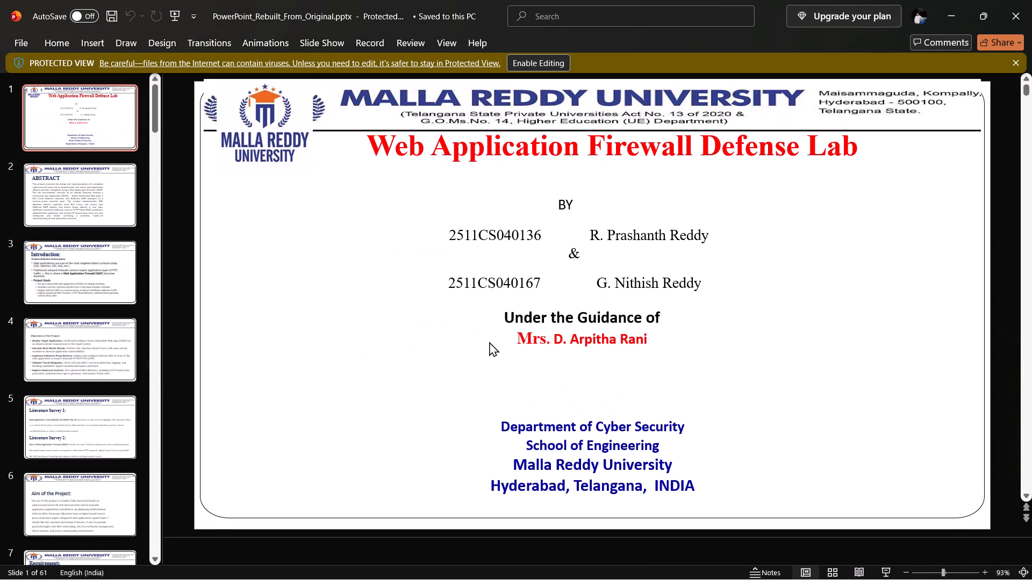
Check the first part of the rebuilt deck slide by slide, from the title slide to the Thank you slide 22.
key(Down)
key(Down)
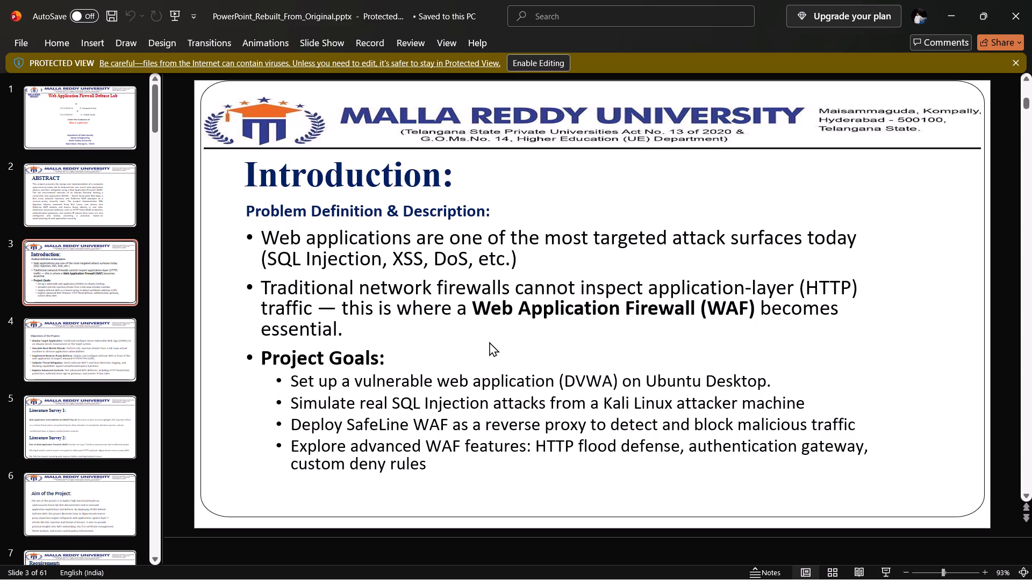
key(Down)
key(Down)
key(Down)
key(Down)
key(Down)
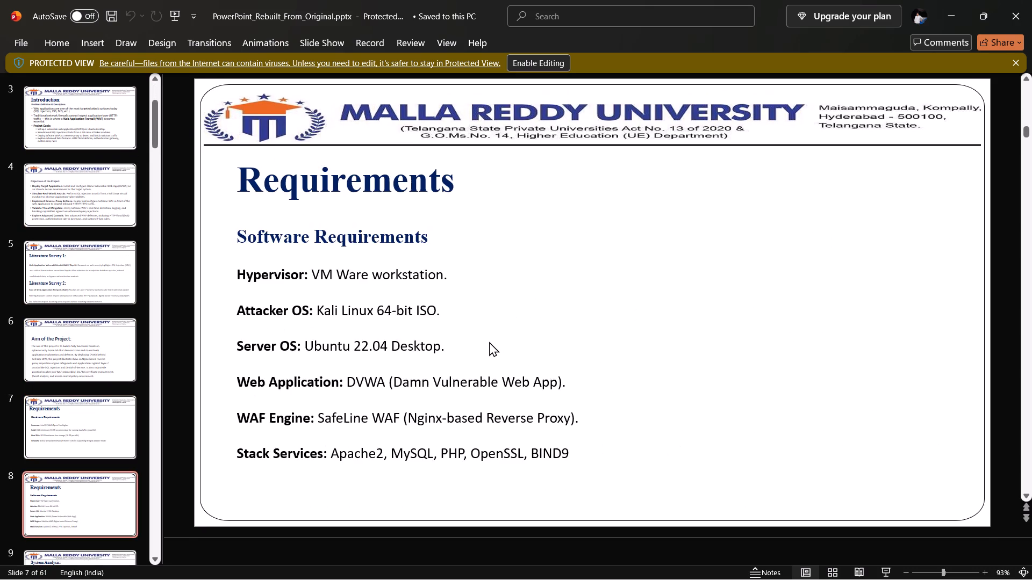
key(Down)
key(Down)
key(Down)
key(Down)
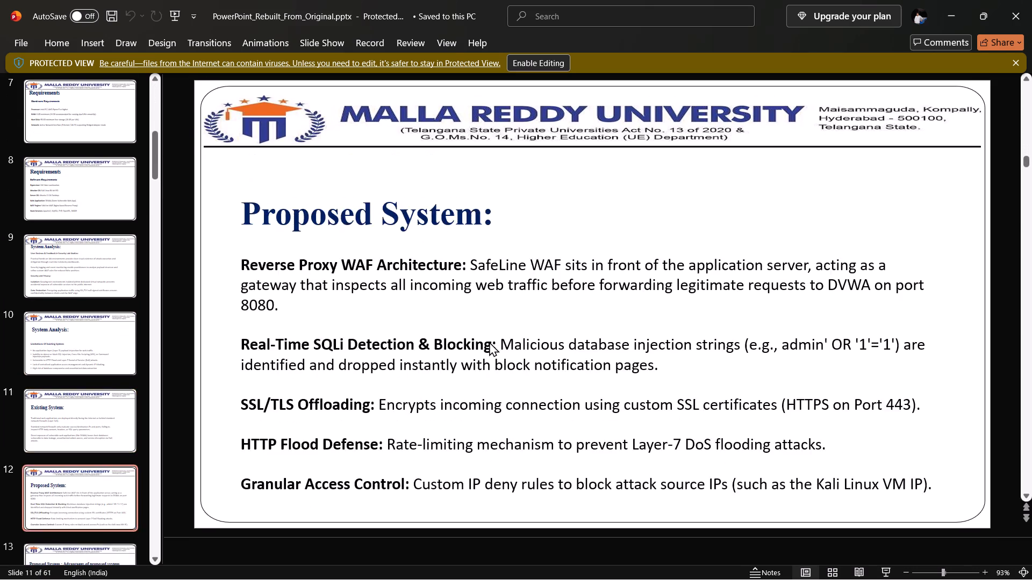
key(Down)
key(Down)
key(Down)
key(Down)
key(Down)
key(Down)
key(Down)
key(Down)
key(Down)
key(Down)
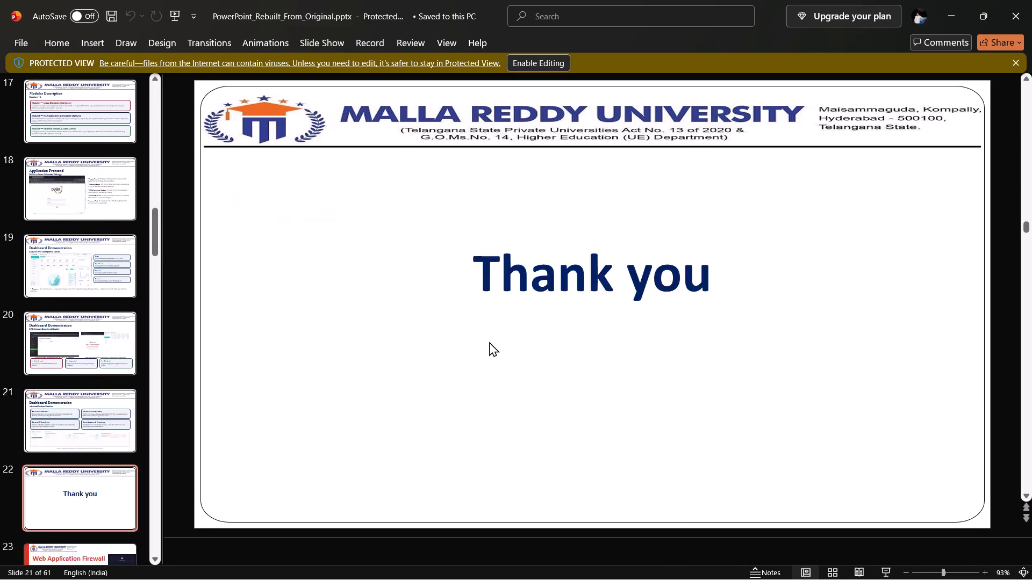
Check the following slides, from the Review 2 title on slide 23 to the LITERATURE SURVEY slide 43.
key(Down)
key(Down)
key(Down)
key(Down)
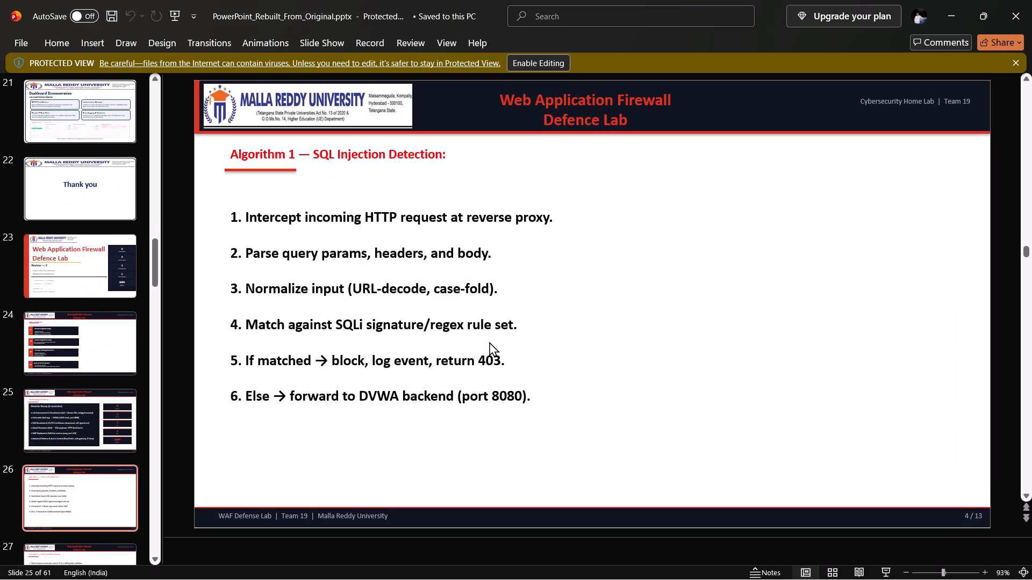
key(Down)
key(Down)
key(Down)
key(Down)
key(Down)
key(Down)
key(Down)
key(Down)
key(Down)
key(Down)
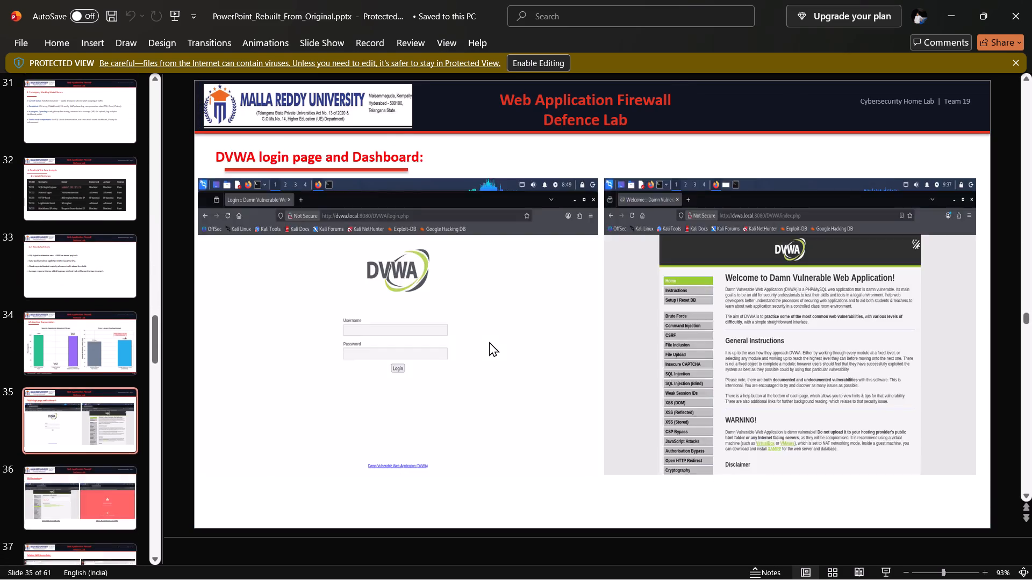
key(Down)
key(Down)
key(Down)
key(Down)
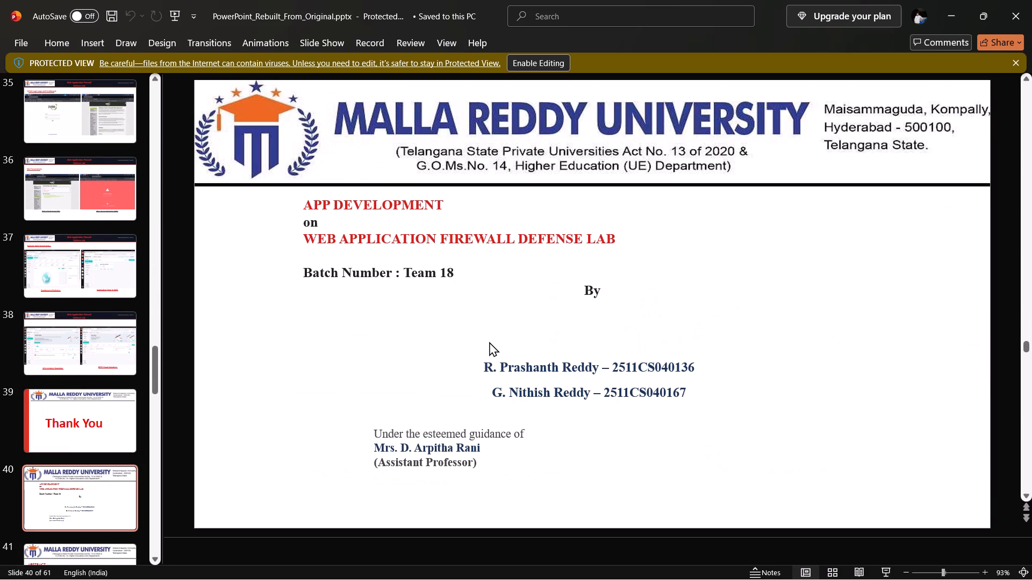
key(Up)
key(Down)
key(Down)
key(Down)
key(Down)
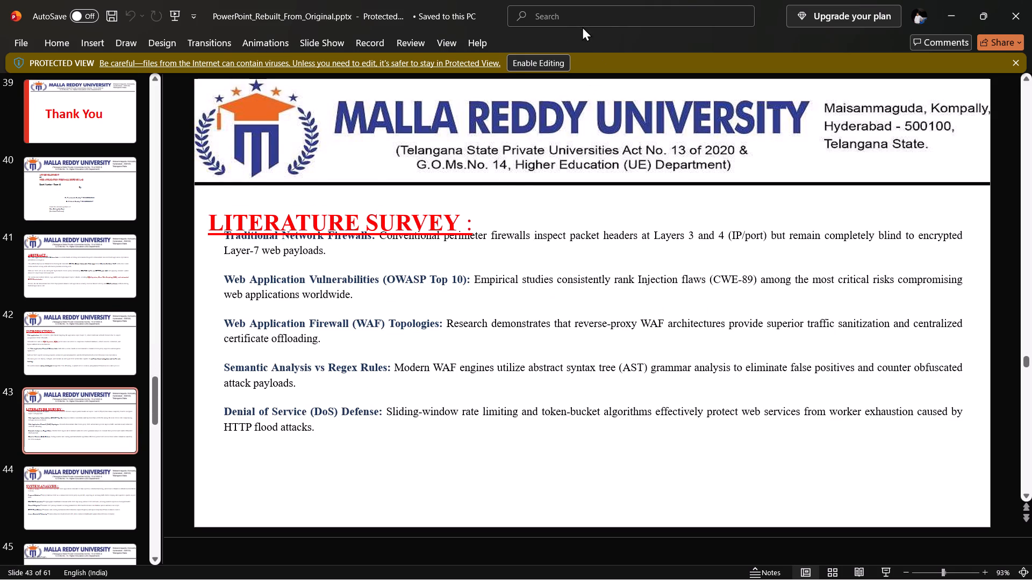
Enable editing of the rebuilt presentation, leaving Protected View.
click(554, 59)
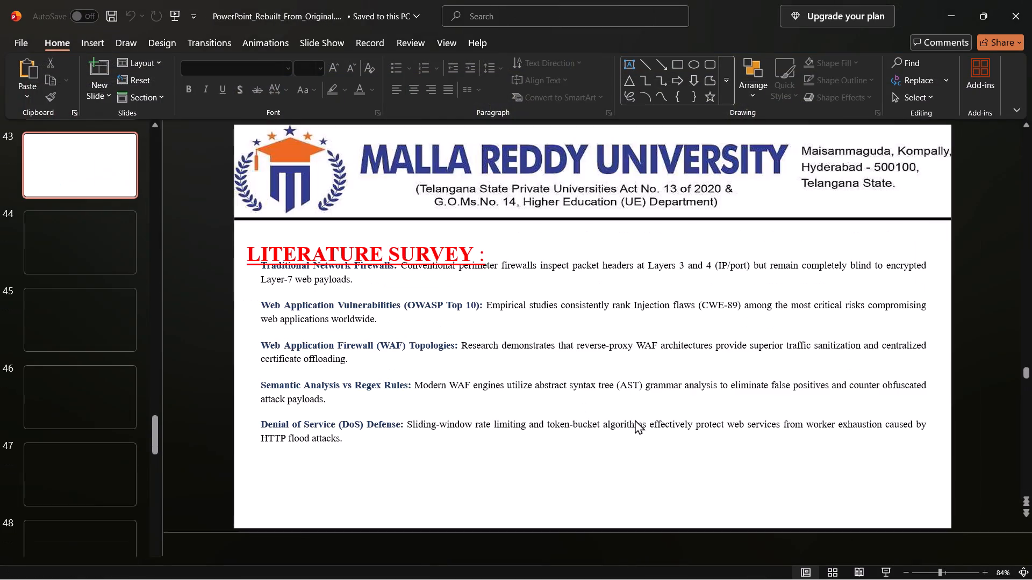
On slide 43, add a blank line after the LITERATURE SURVEY heading and lower the top edge of its text box.
click(502, 253)
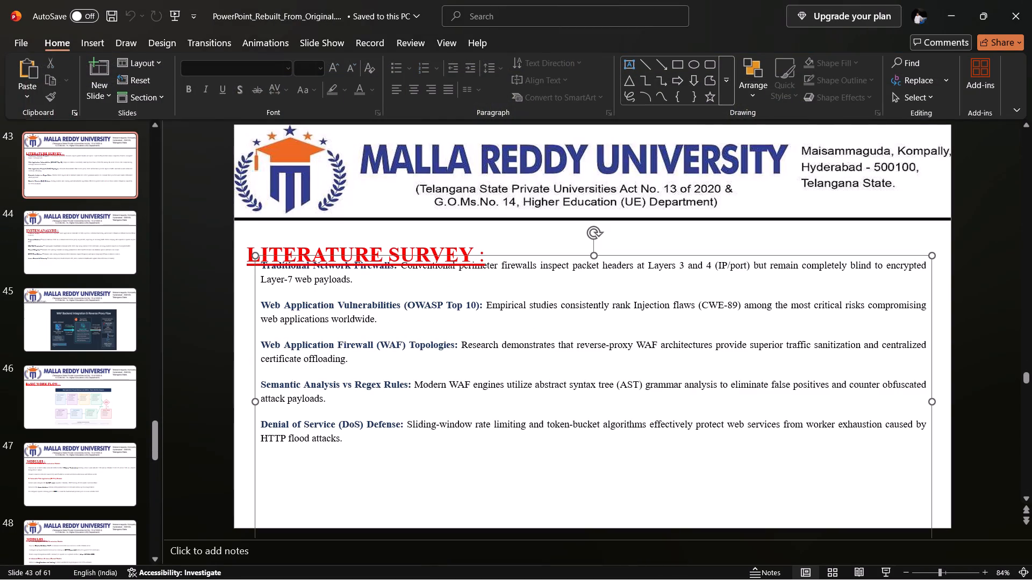
click(491, 249)
click(478, 245)
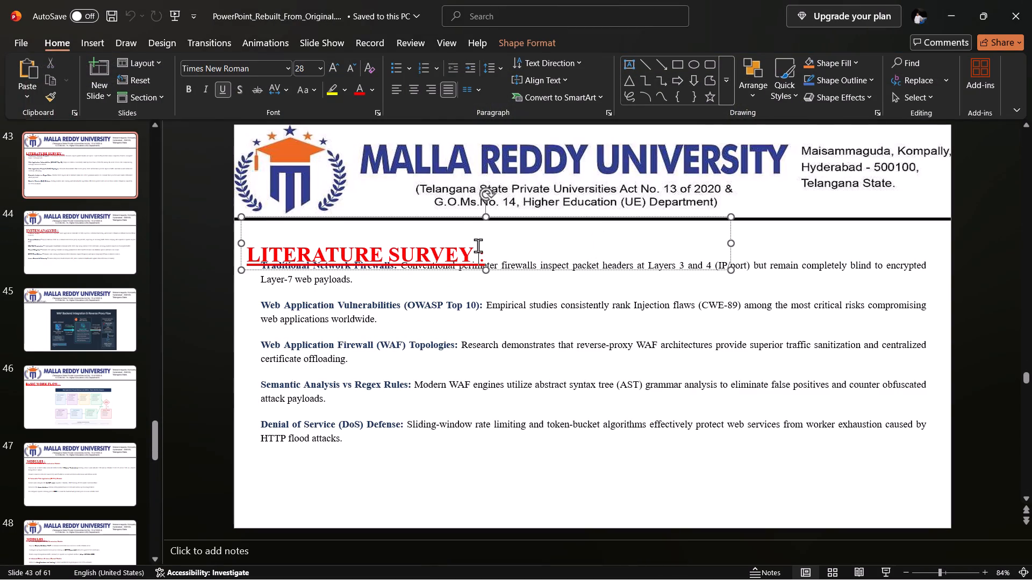
key(Right)
key(Return)
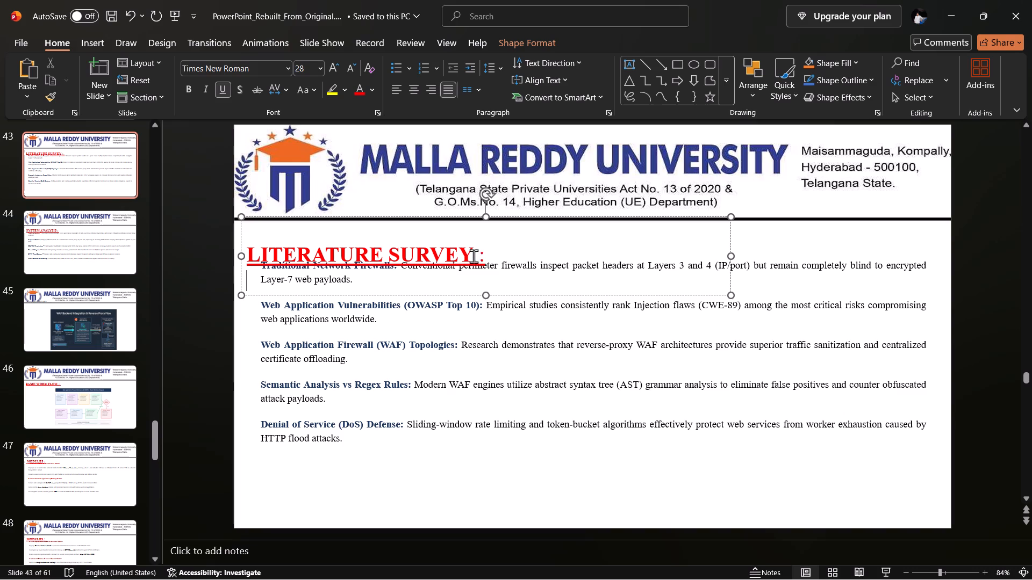
drag(486, 218, 490, 249)
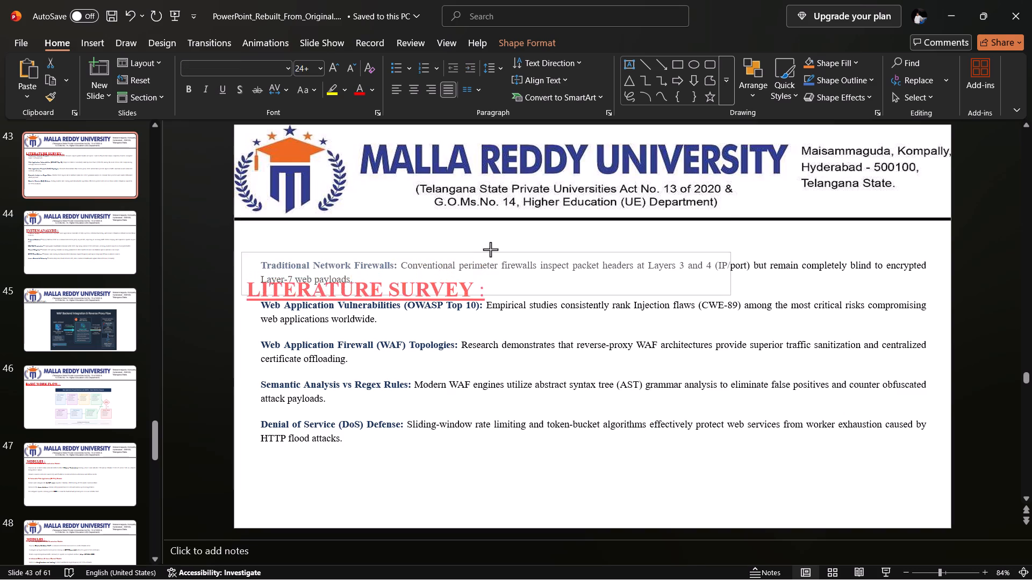
On slide 43, raise the LITERATURE SURVEY text box's top edge to the header line and move its left edge inward.
drag(490, 249, 488, 203)
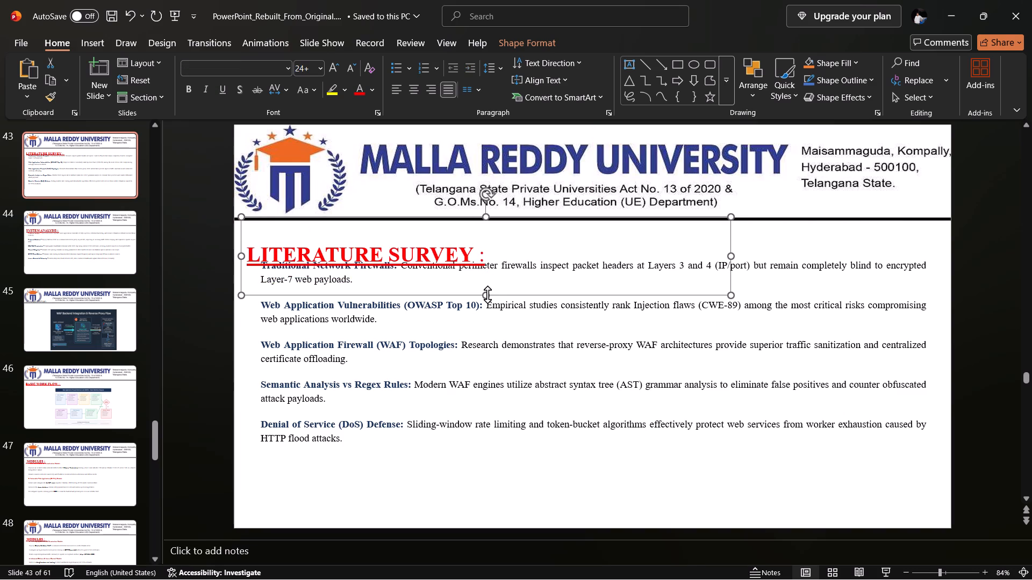
drag(488, 294, 486, 259)
drag(484, 216, 488, 194)
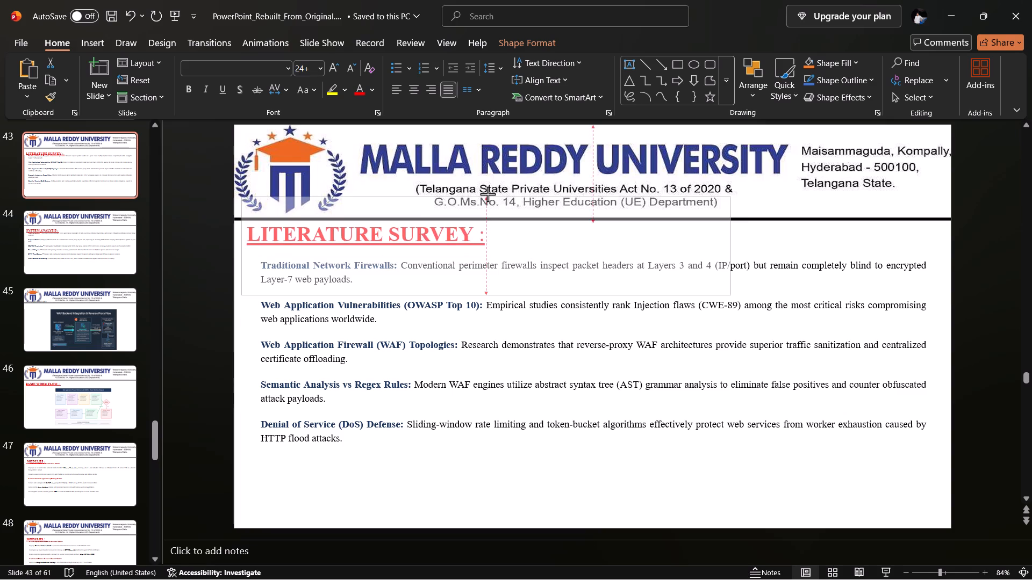
drag(488, 194, 488, 196)
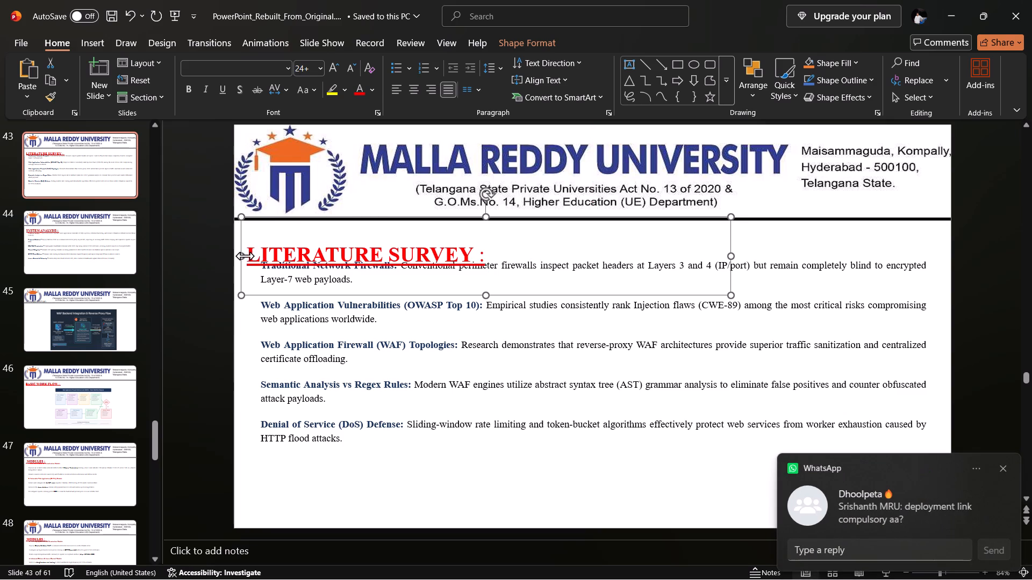
drag(244, 256, 300, 257)
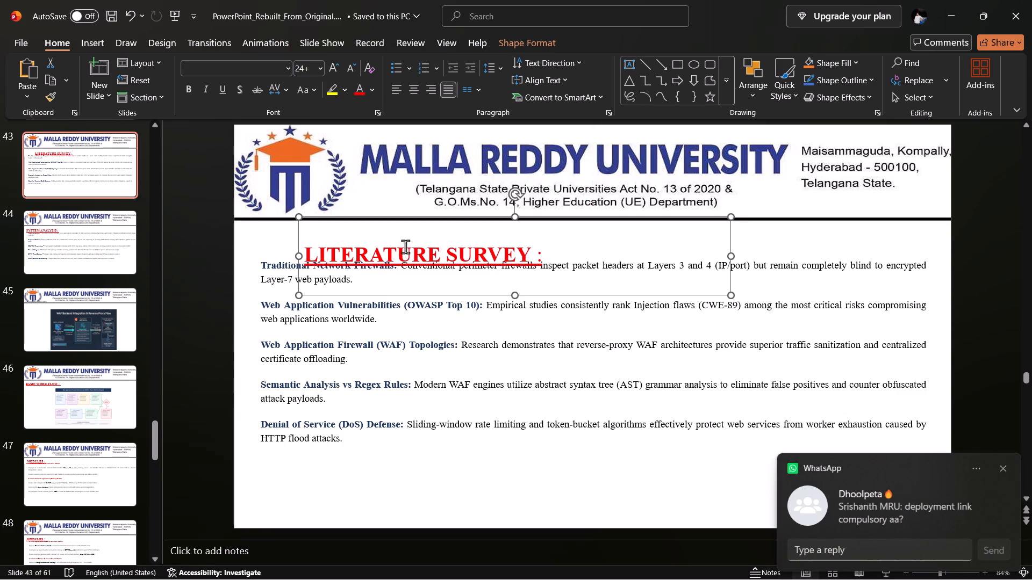
Lower the top edge of slide 43's body text box so its text starts below the LITERATURE SURVEY heading.
click(584, 382)
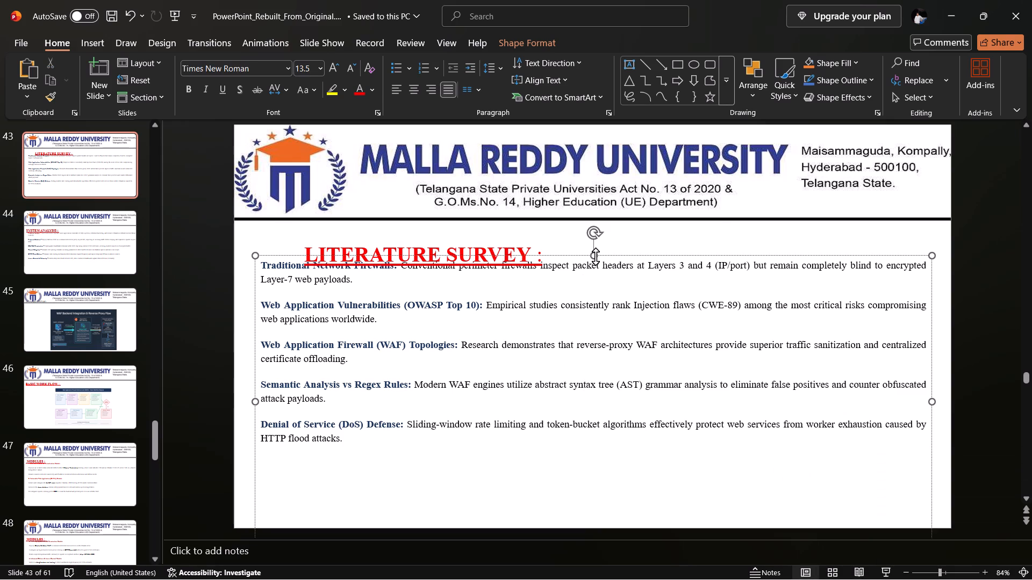
drag(596, 256, 597, 277)
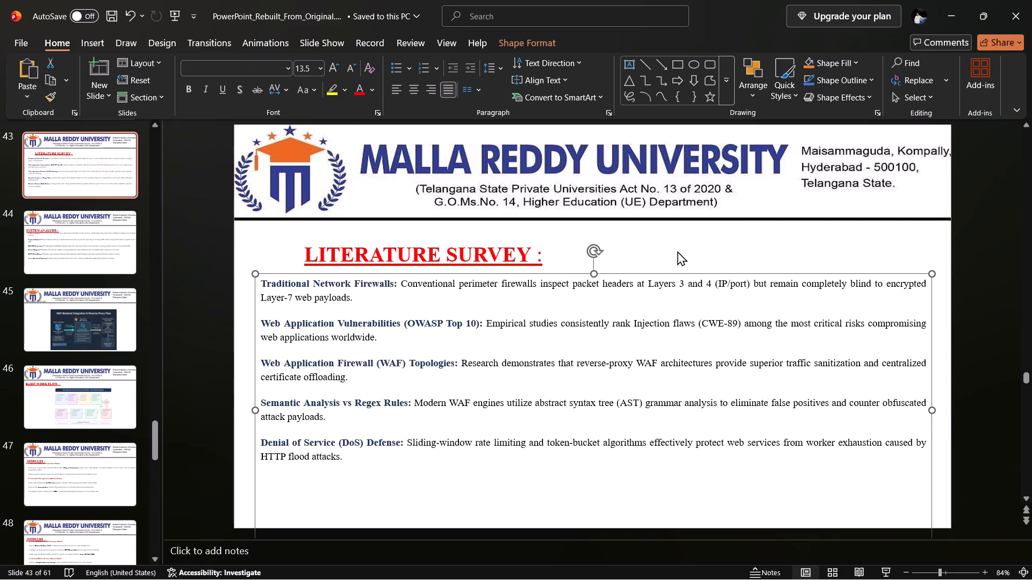
click(677, 251)
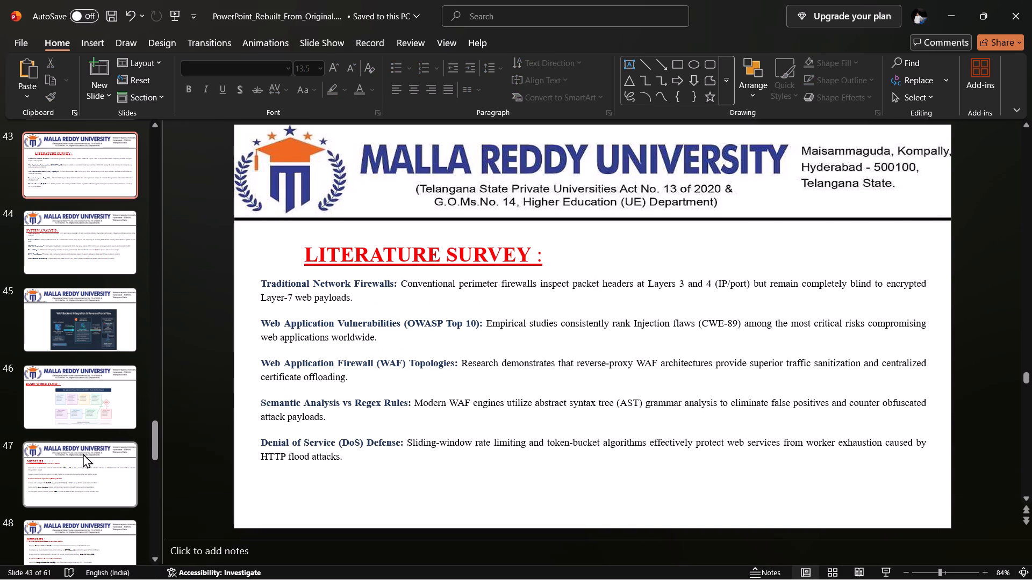
On slide 47, lower the top edge of the body text box so its text starts below the MODULES heading.
click(83, 453)
click(505, 334)
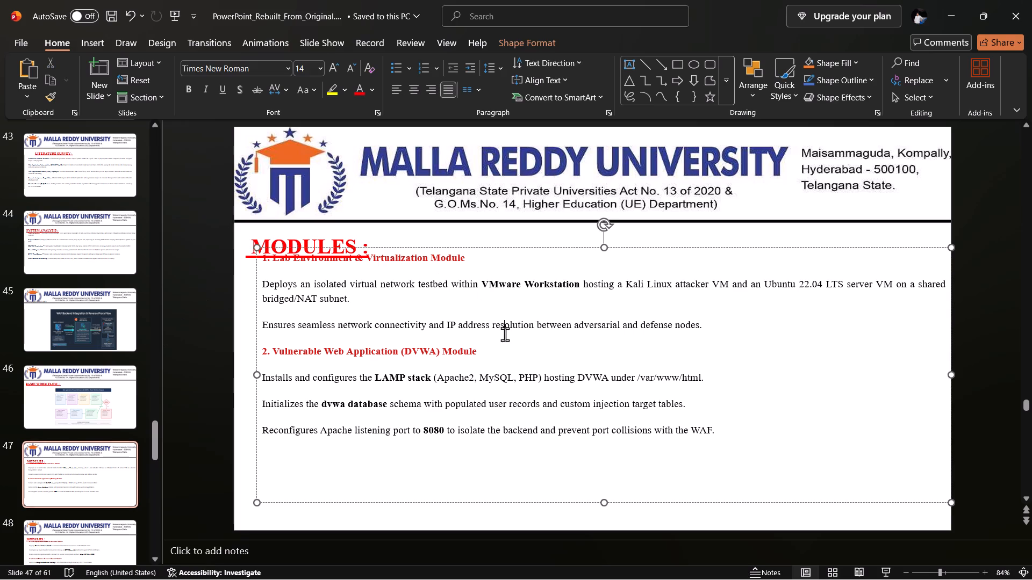
drag(602, 246, 604, 262)
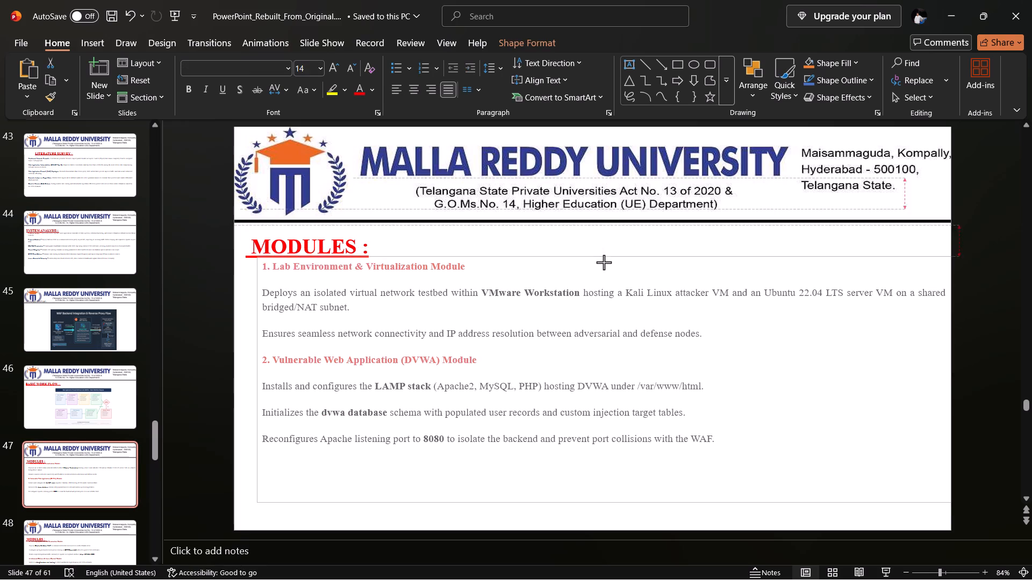
drag(604, 262, 605, 267)
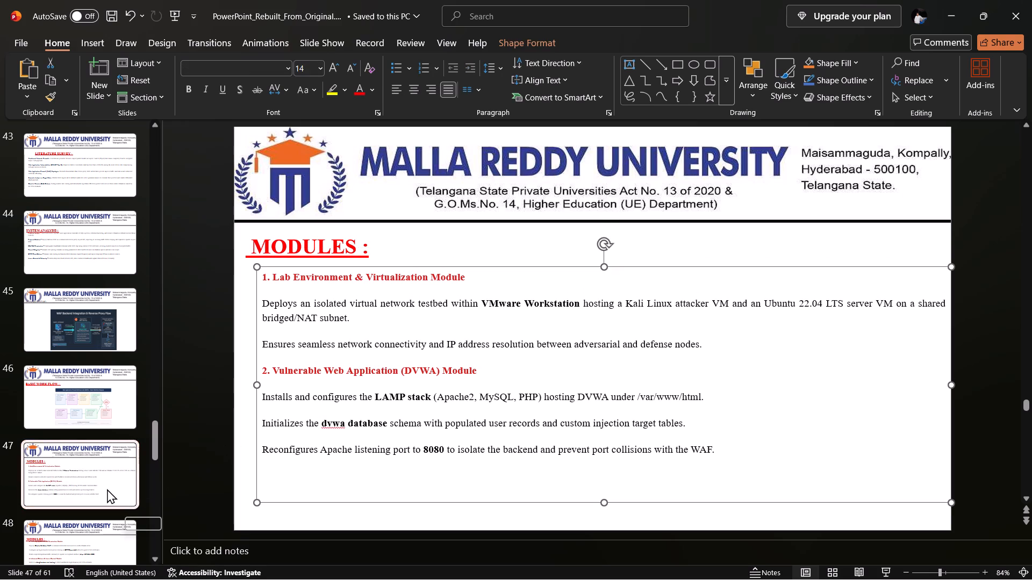
Open slide 48, the second MODULES slide.
scroll(107, 489, down, 1)
click(78, 394)
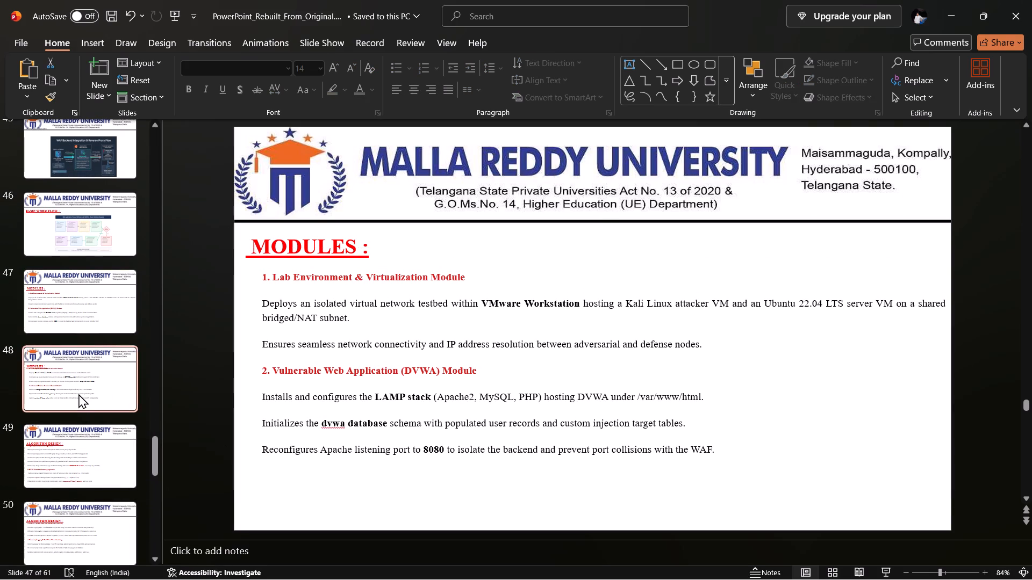
On the MODULES slide 48, lower the top edge of the body text box so its text clears the heading.
click(79, 289)
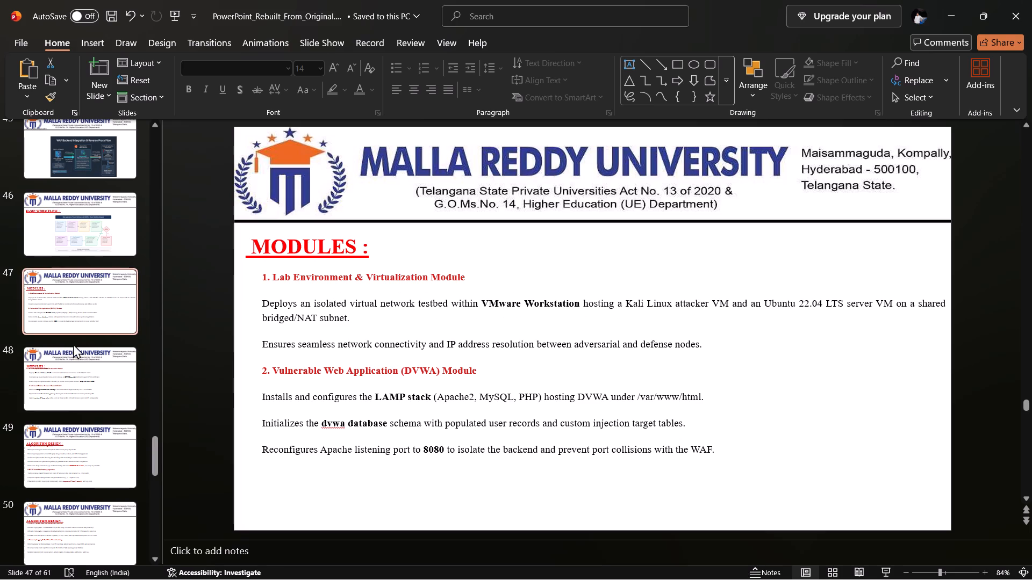
click(77, 373)
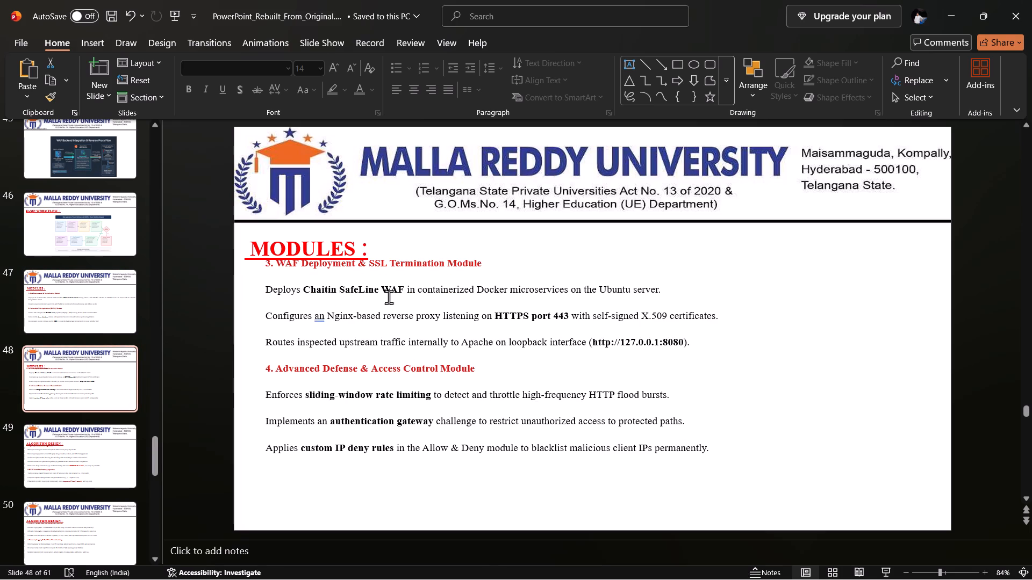
click(790, 363)
click(676, 395)
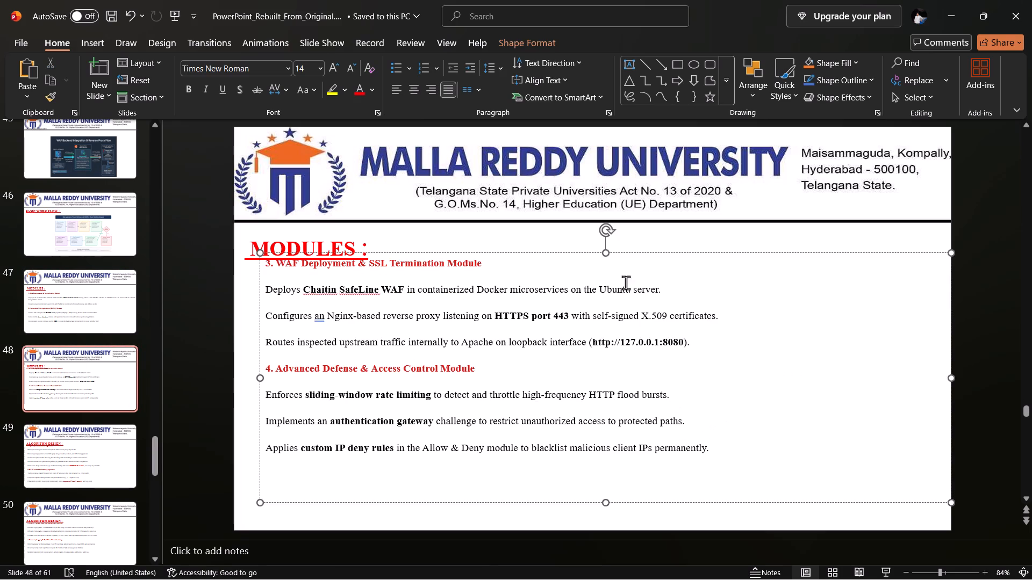
drag(605, 251, 611, 265)
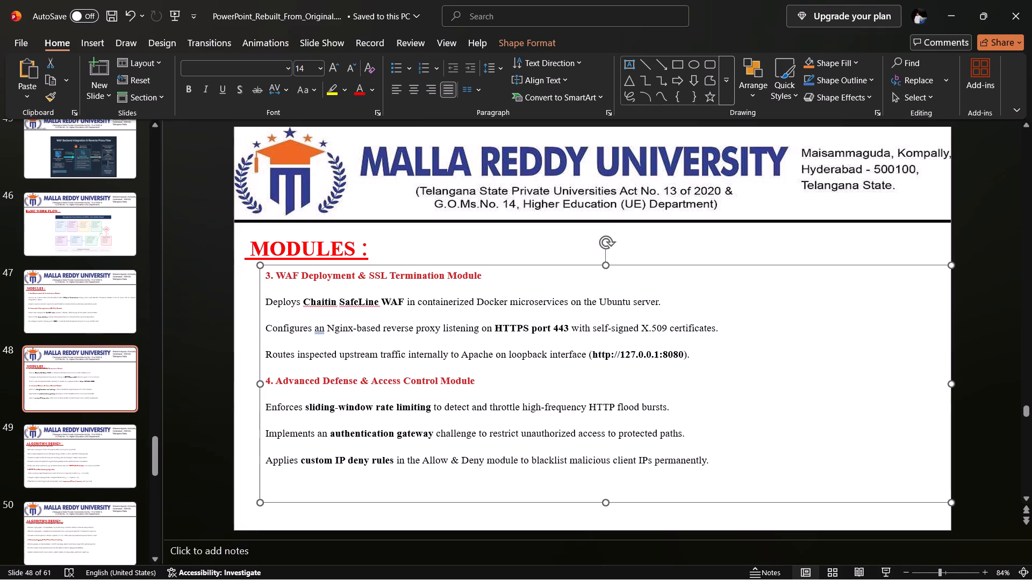
On the ALGORITHM DESIGN slide 49, lower the top edge of the body text box so its text clears the heading.
click(74, 469)
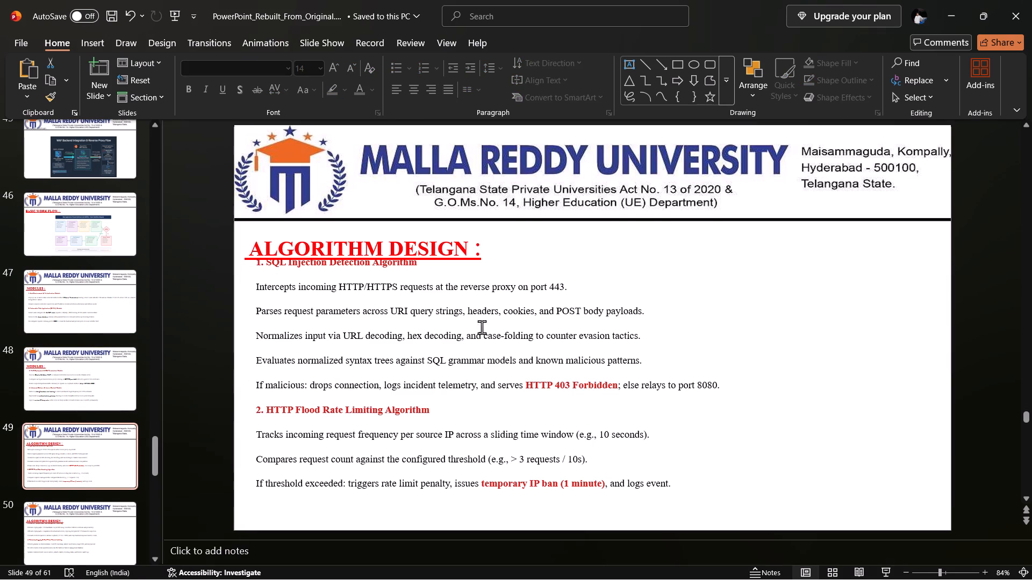
click(611, 344)
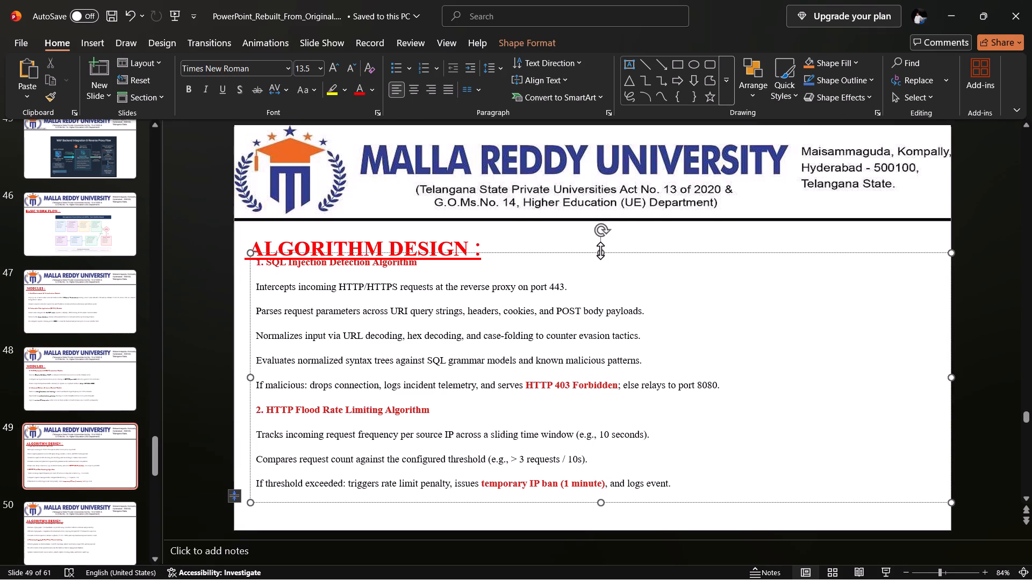
drag(600, 250, 604, 263)
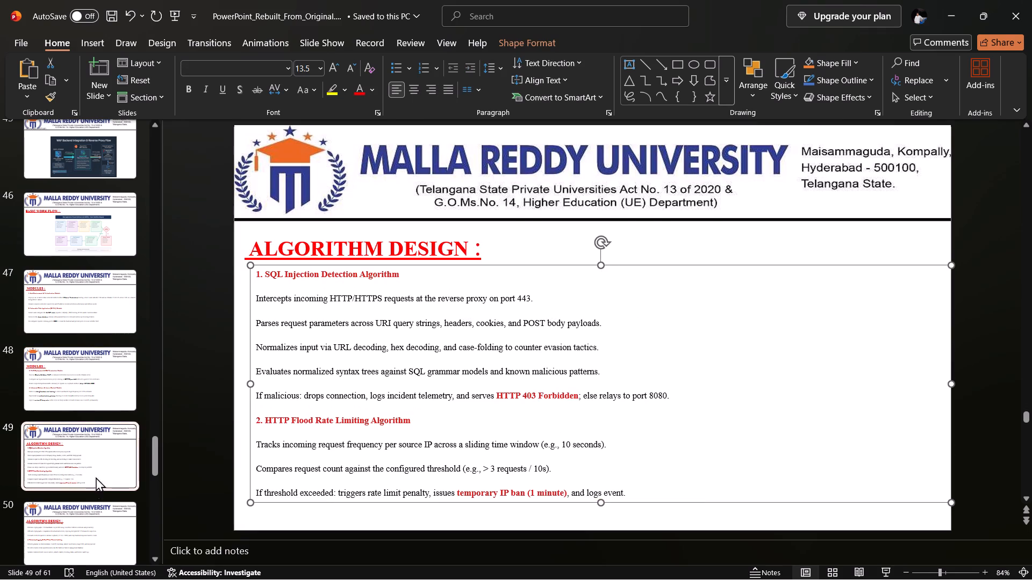
On the ALGORITHM DESIGN slide 49, shift the body text box slightly to the right.
click(80, 526)
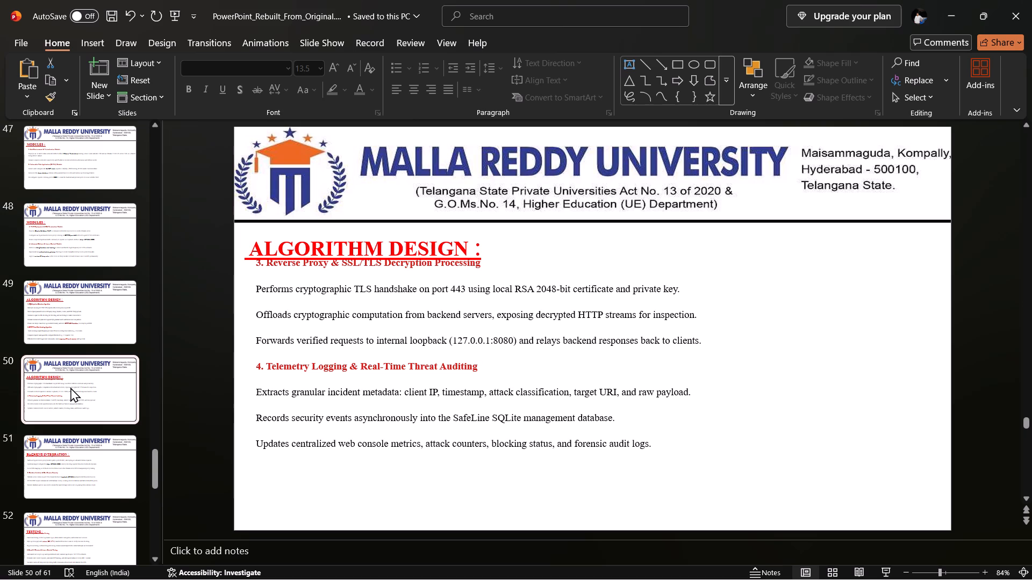
click(78, 282)
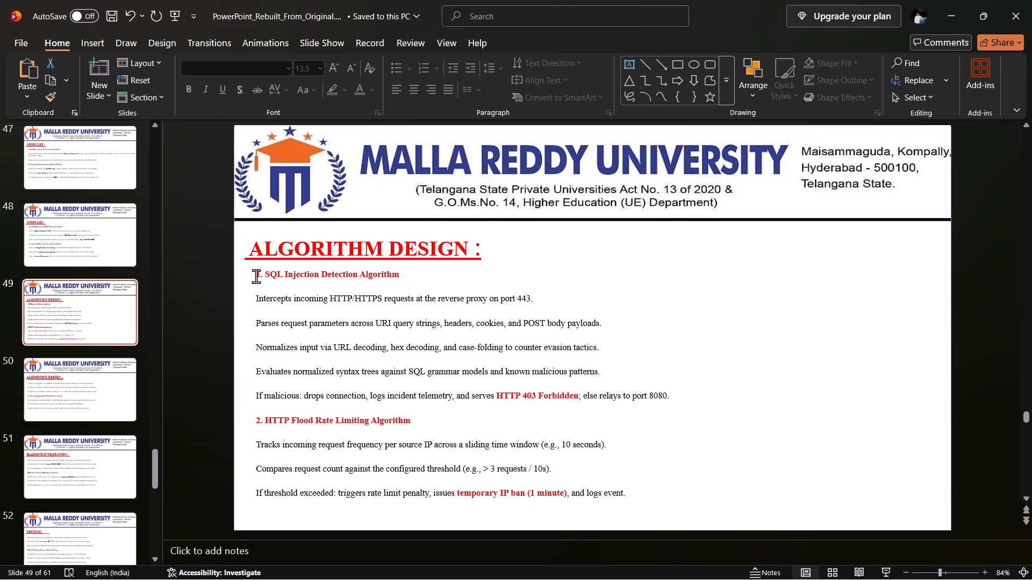
drag(255, 300, 266, 301)
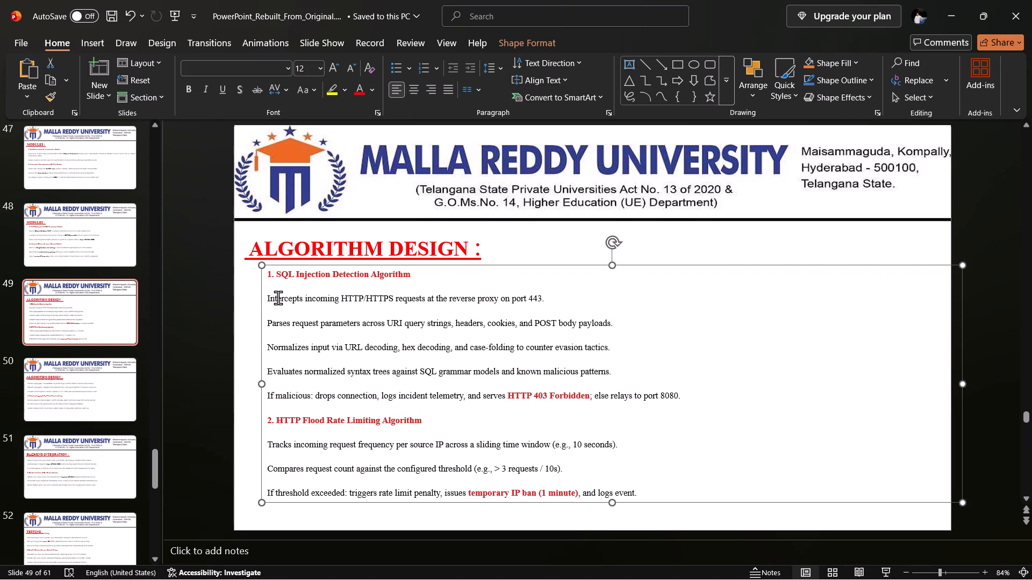
Set the five lines below the SQL Injection Detection Algorithm heading to font size 16.
click(278, 298)
key(Left)
key(Left)
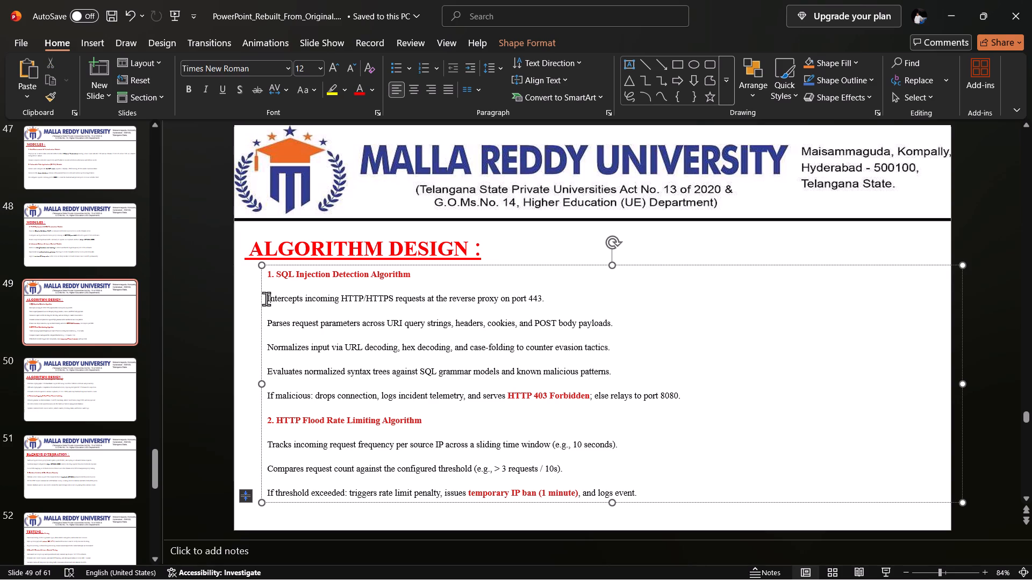
key(Left)
drag(267, 299, 685, 390)
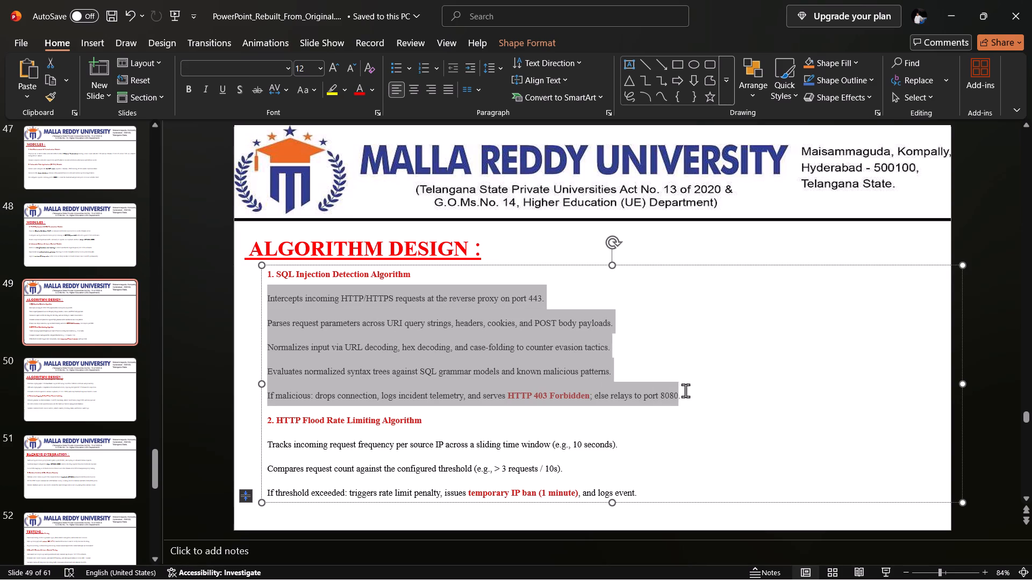
drag(685, 390, 690, 393)
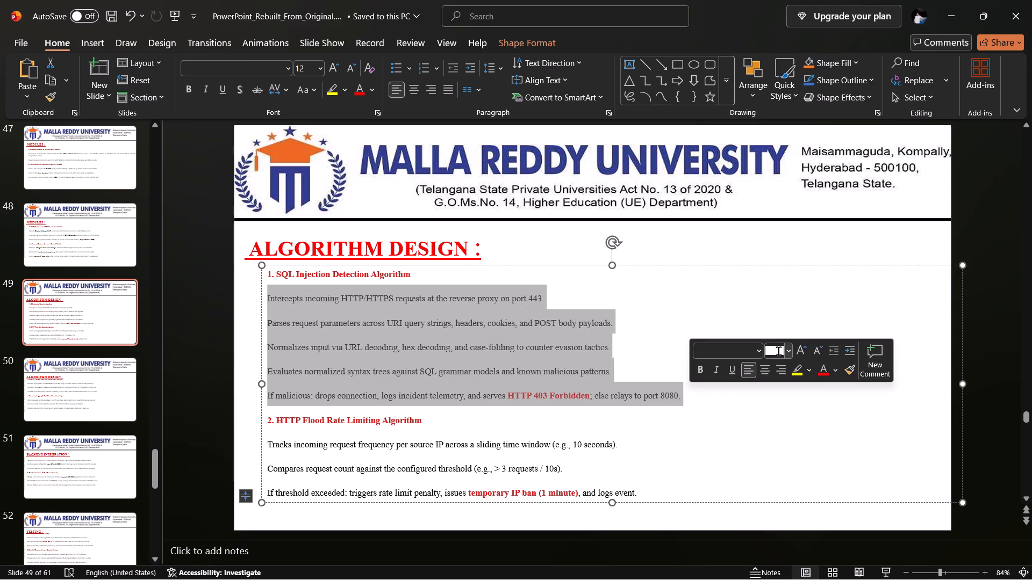
click(786, 352)
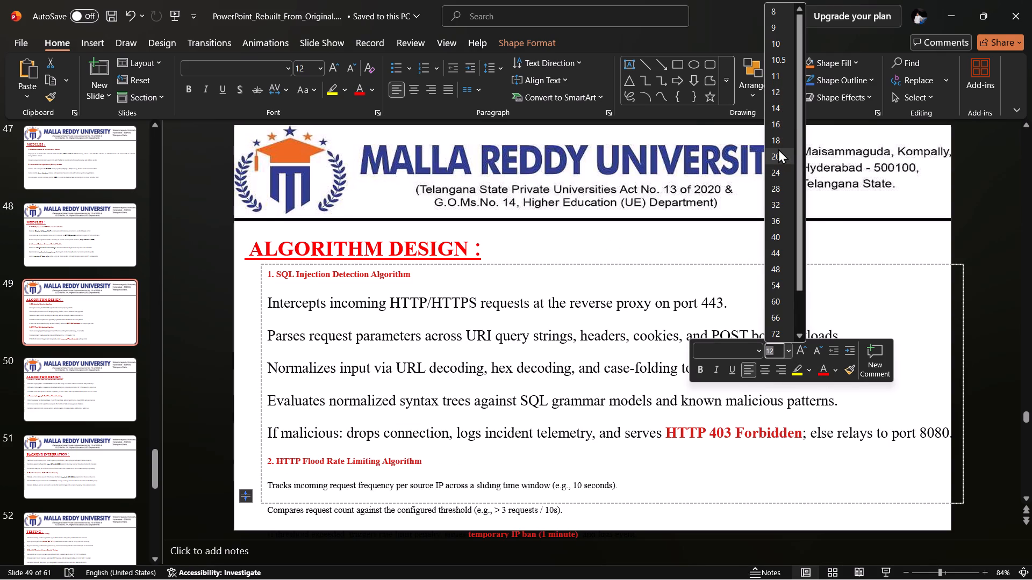
click(778, 119)
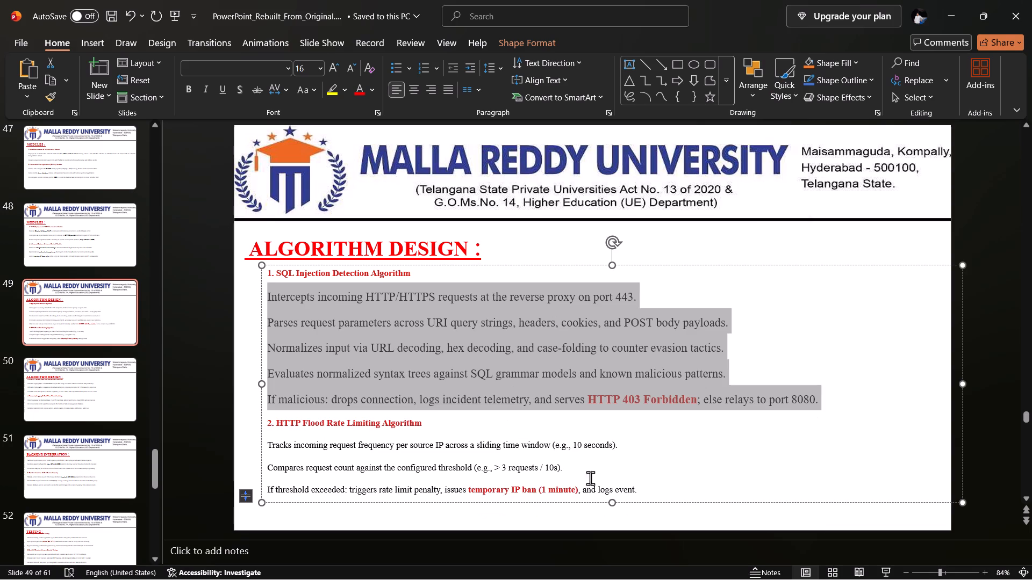
Set the three lines below the HTTP Flood Rate Limiting Algorithm heading to font size 16.
drag(644, 490, 334, 432)
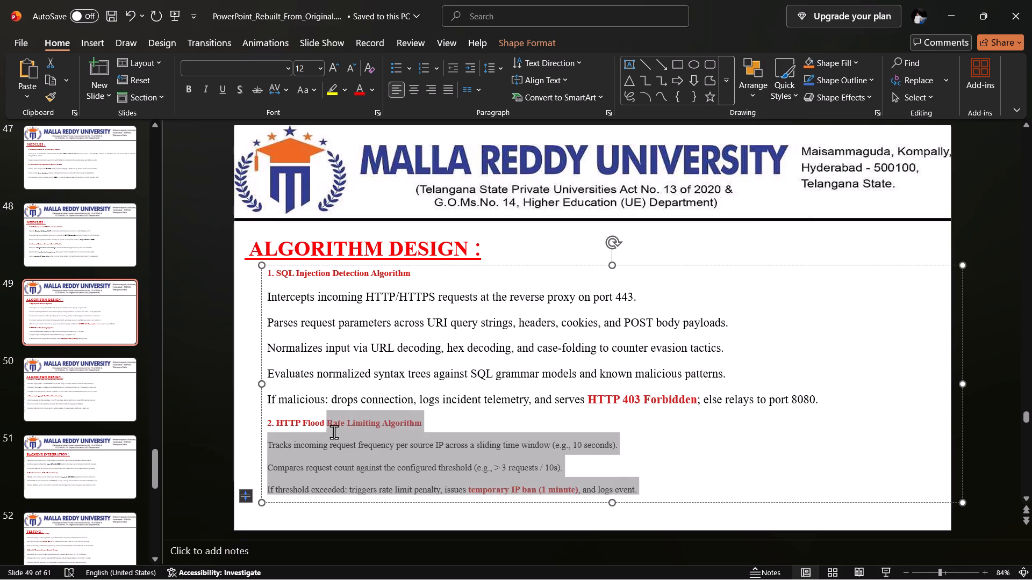
drag(334, 432, 266, 424)
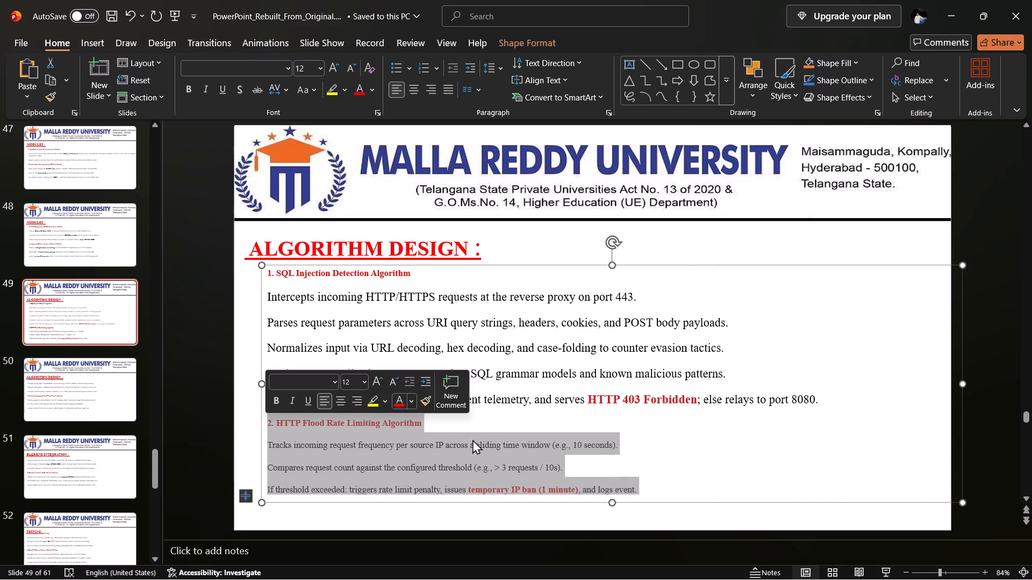
click(711, 442)
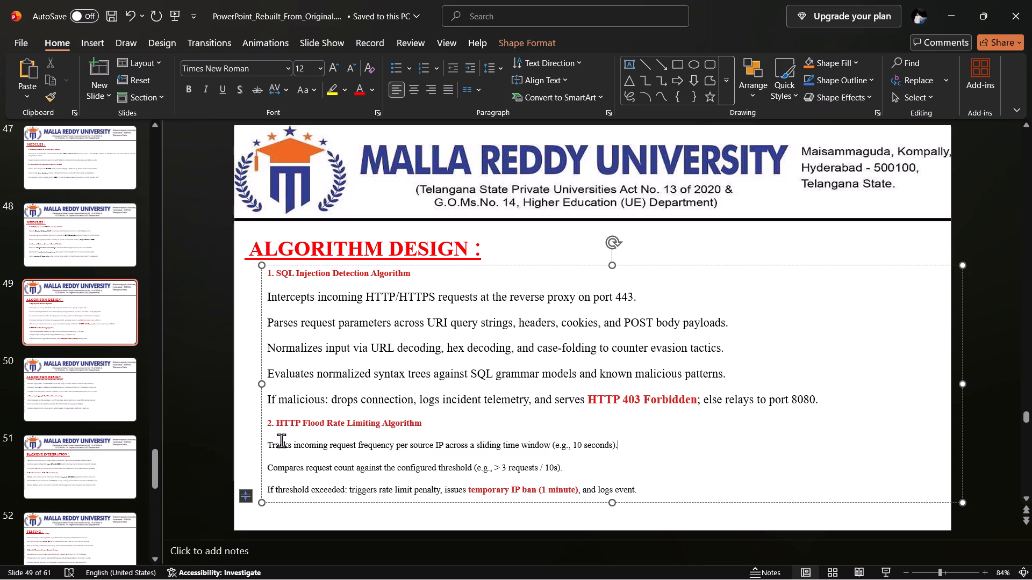
drag(266, 443, 359, 458)
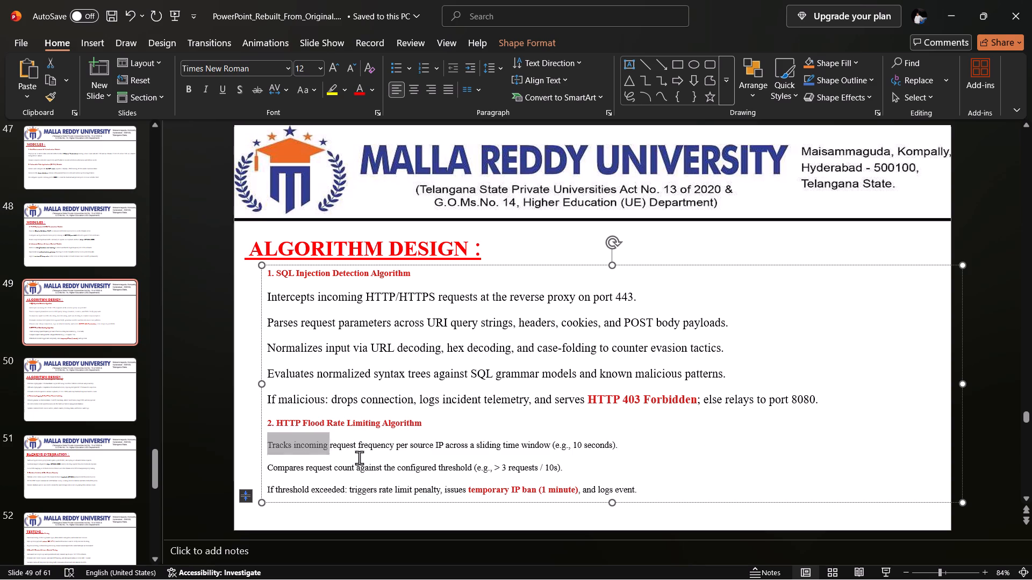
drag(359, 458, 743, 491)
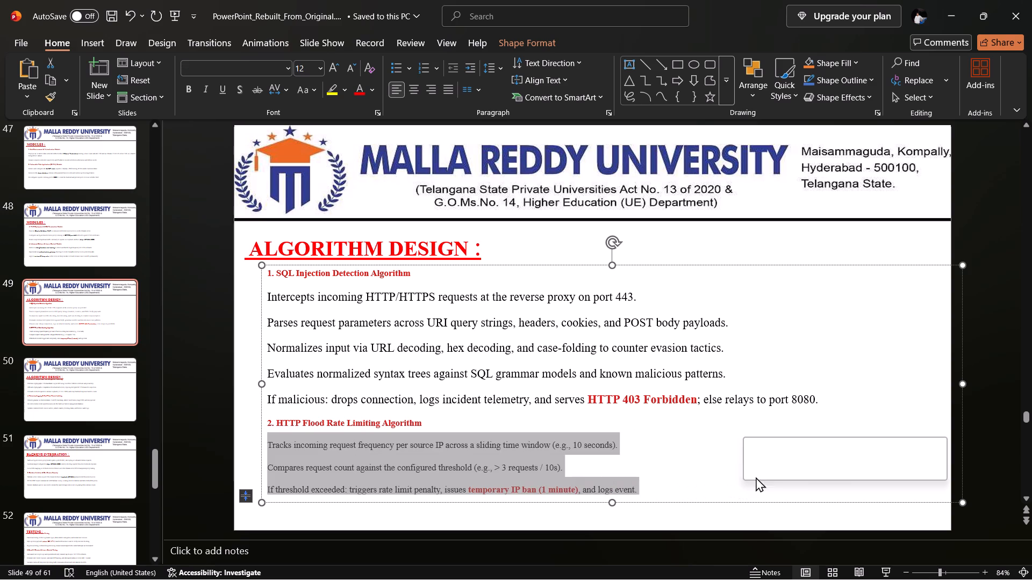
click(840, 447)
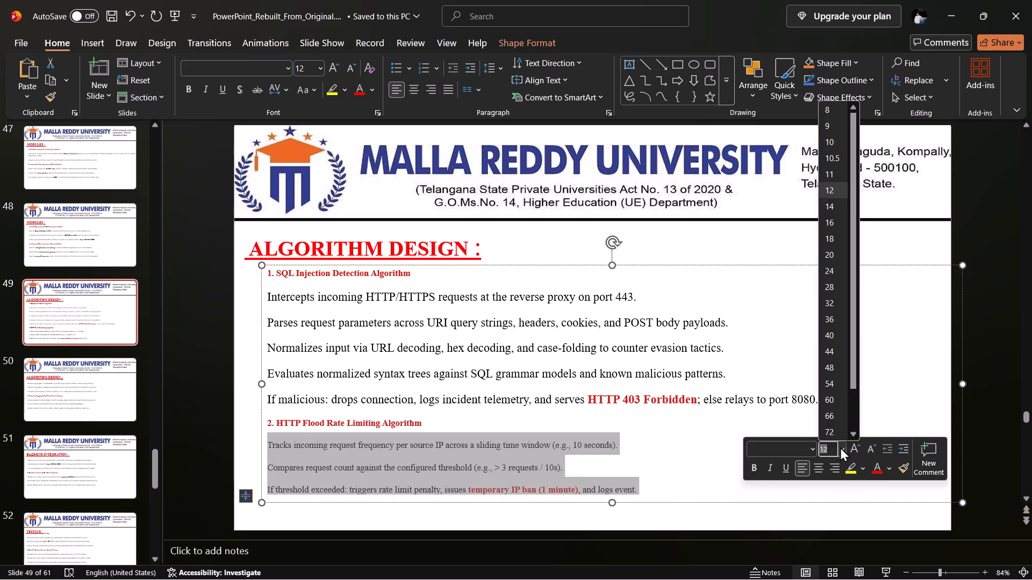
click(833, 225)
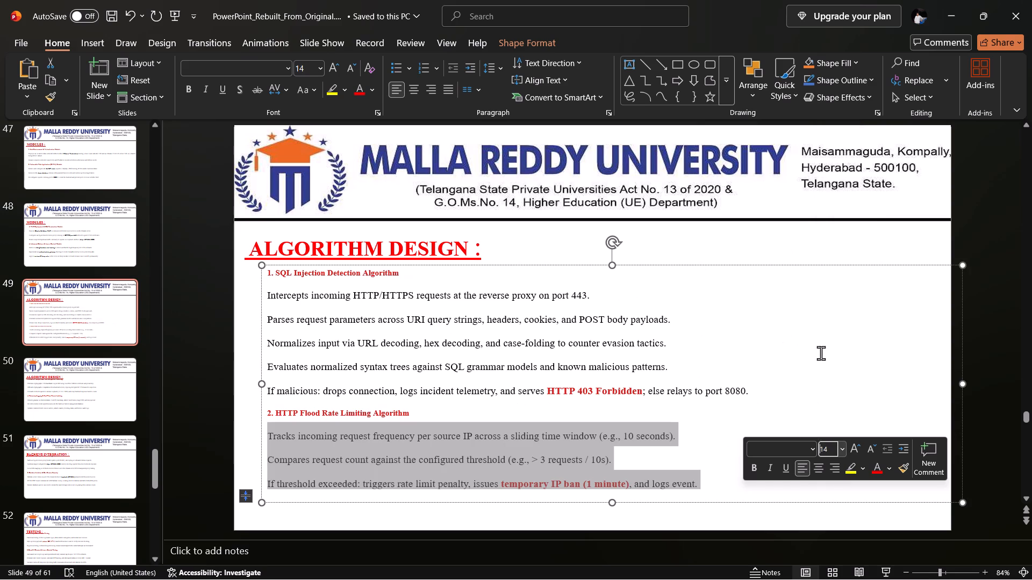
click(852, 365)
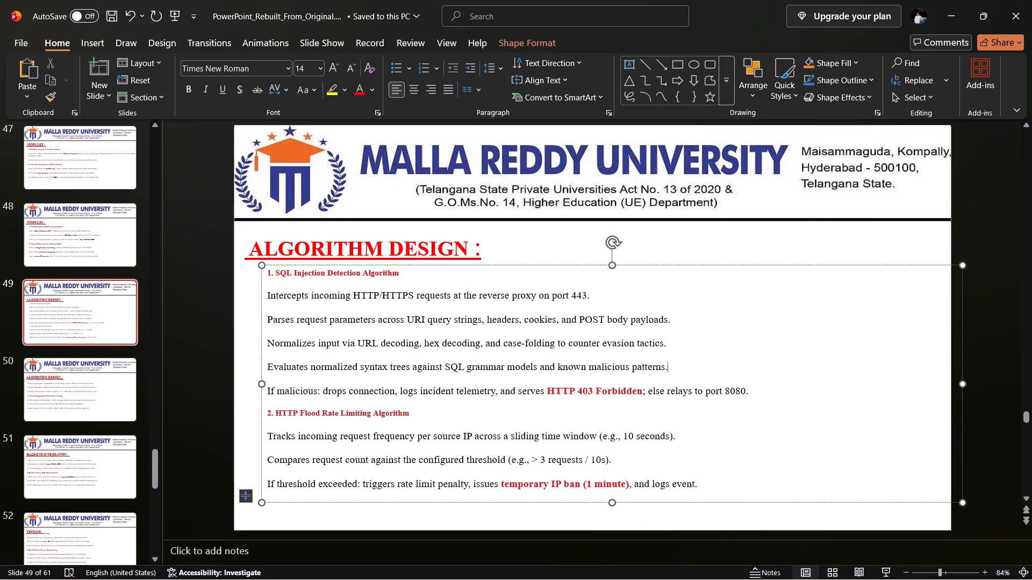
Lower the bottom edge of the slide 49 body text box to give the enlarged text more room.
drag(613, 501, 613, 520)
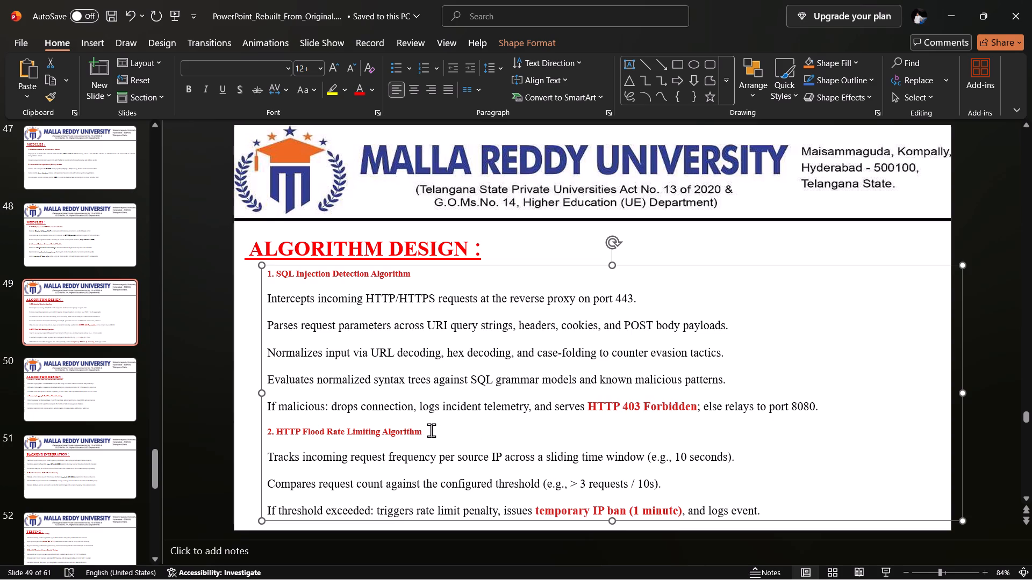
Format the HTTP Flood Rate Limiting Algorithm heading as bold size 16, extending the text box down to the slide's bottom edge.
drag(431, 430, 263, 436)
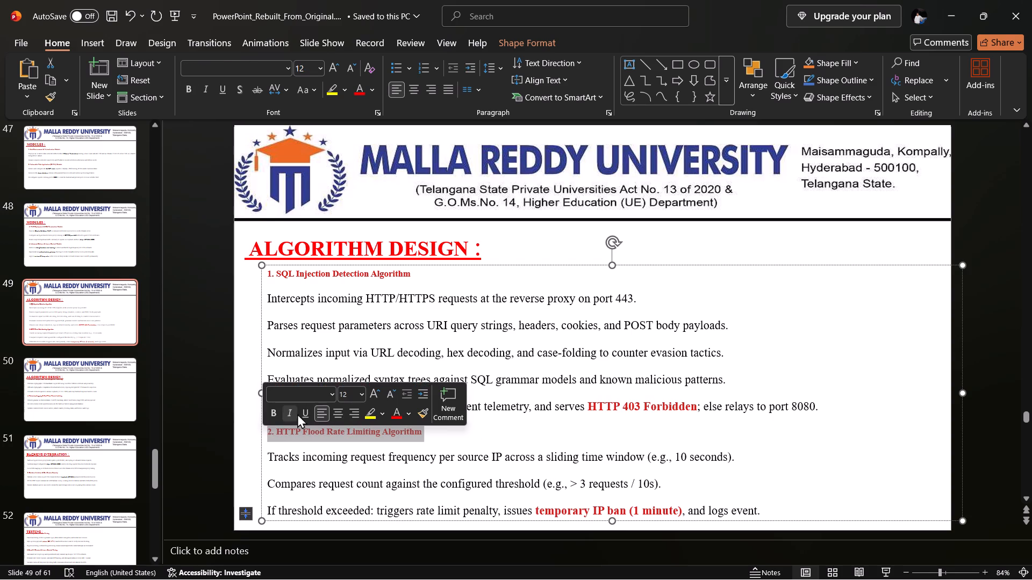
click(270, 411)
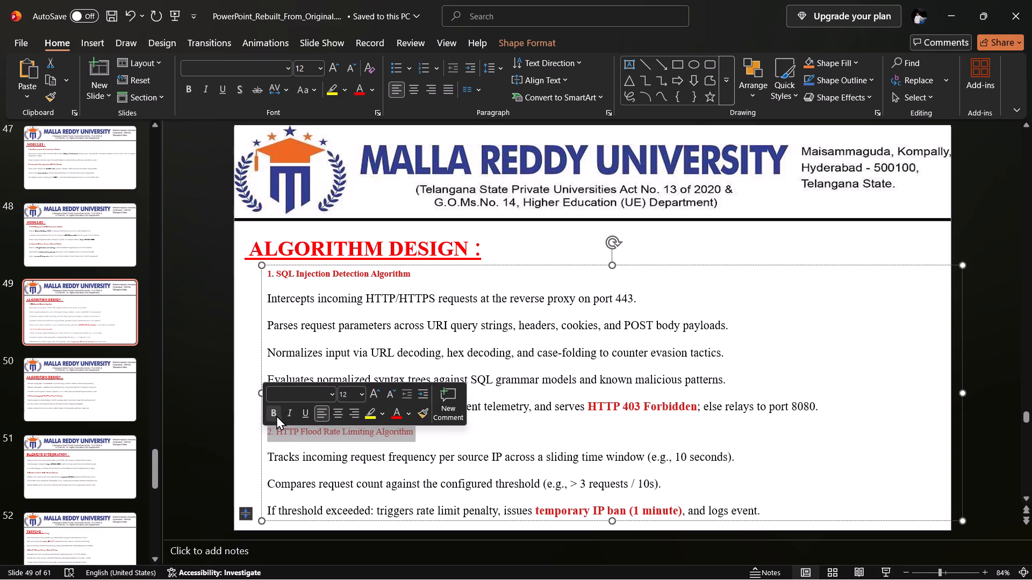
click(362, 394)
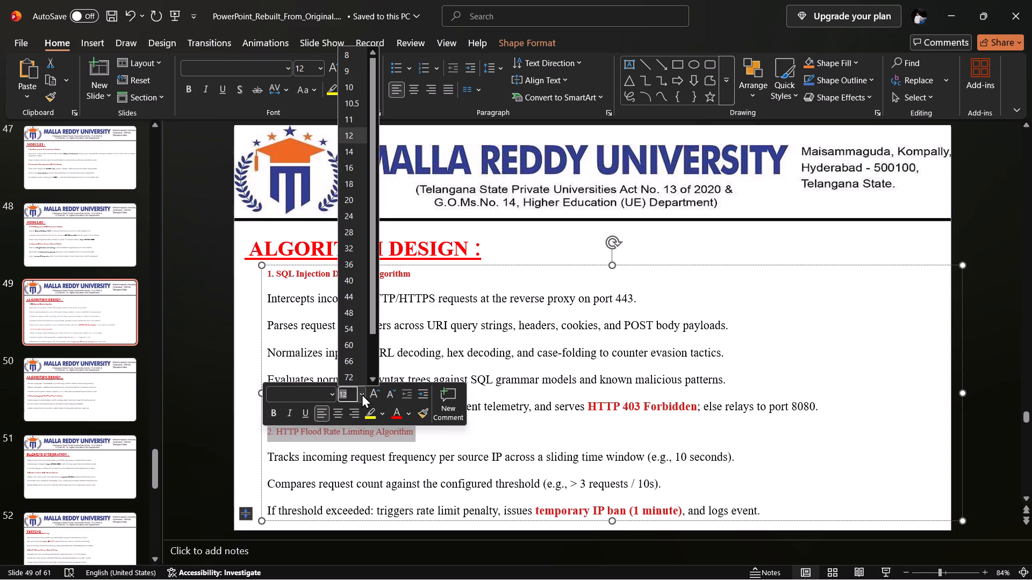
click(348, 168)
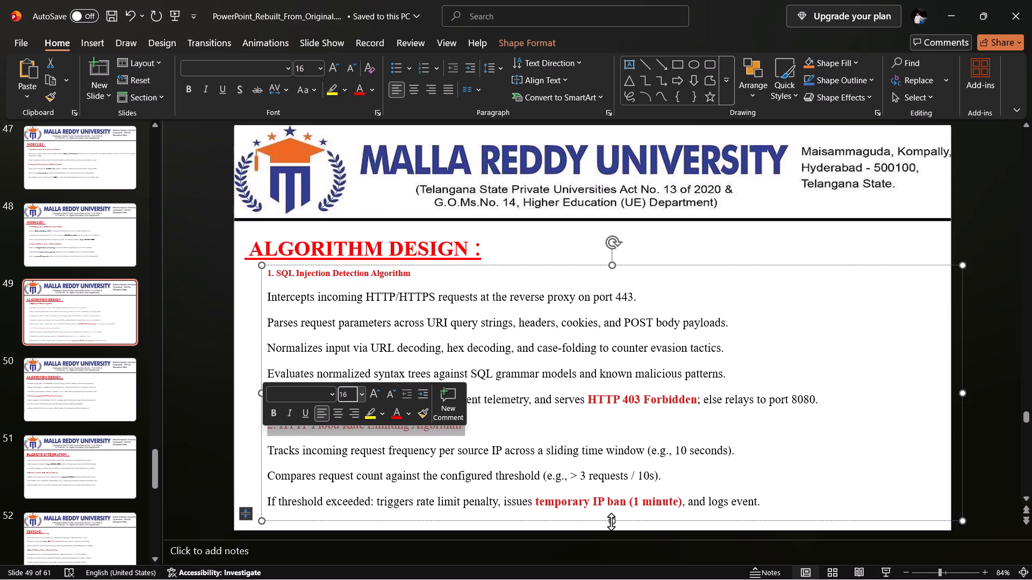
drag(611, 521, 610, 527)
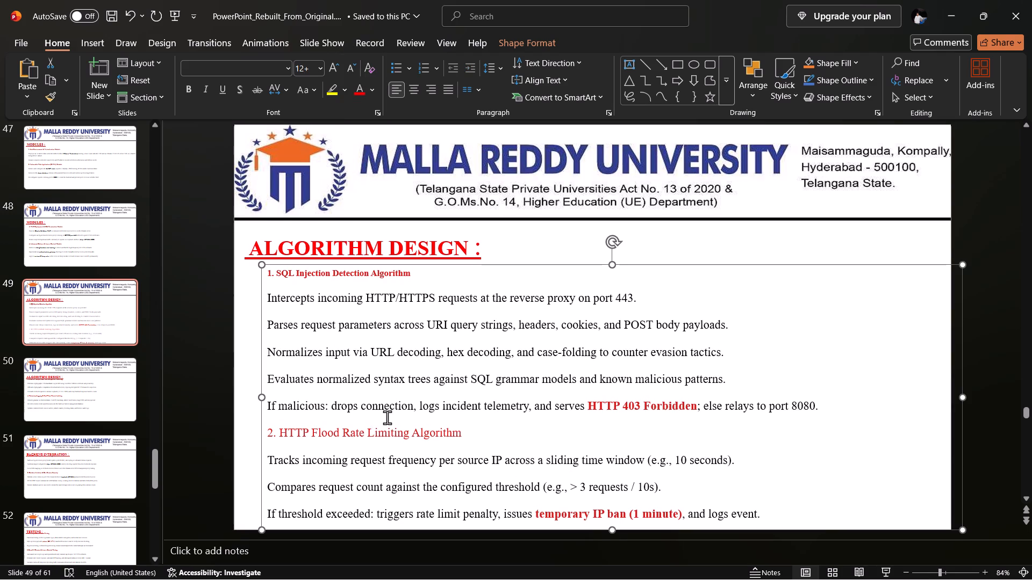
drag(461, 437, 312, 414)
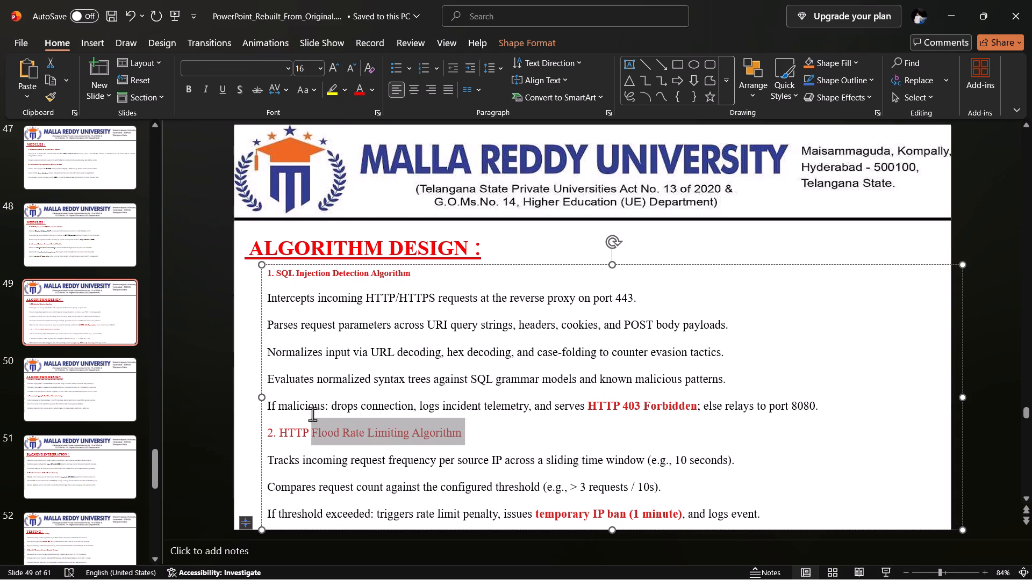
drag(312, 414, 264, 424)
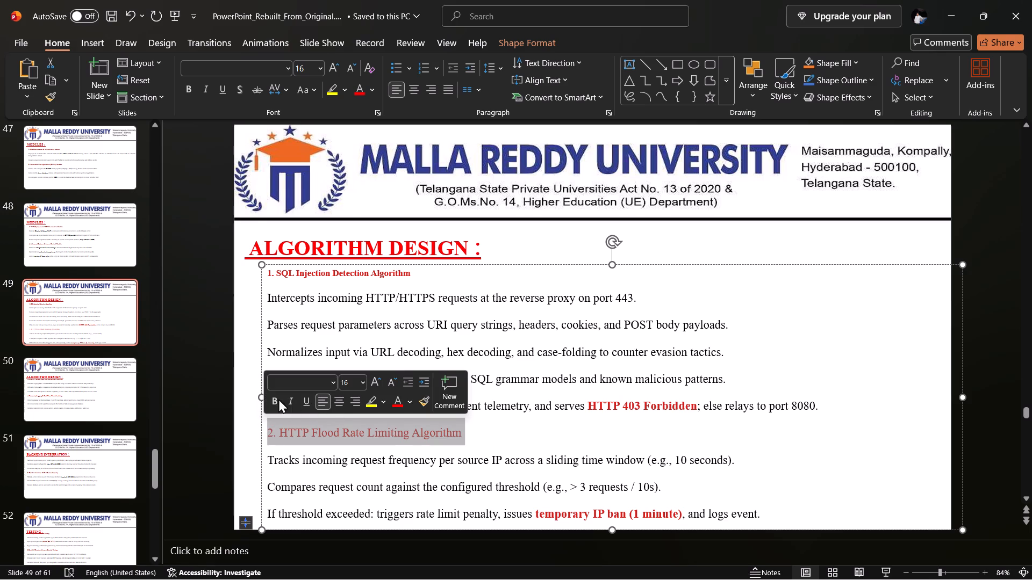
click(275, 397)
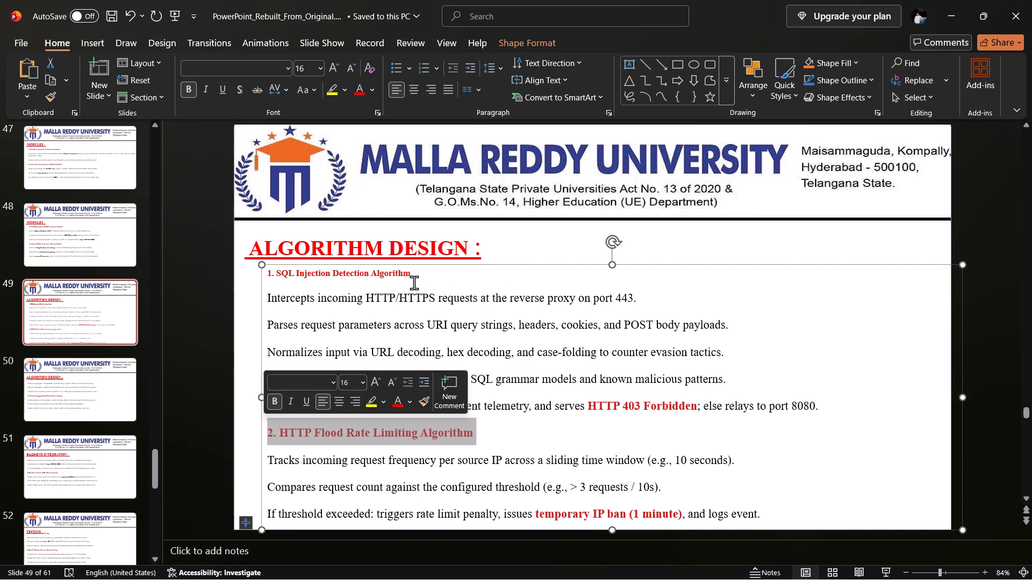
Format the SQL Injection Detection Algorithm heading as bold at size 16, matching the second algorithm heading.
click(423, 279)
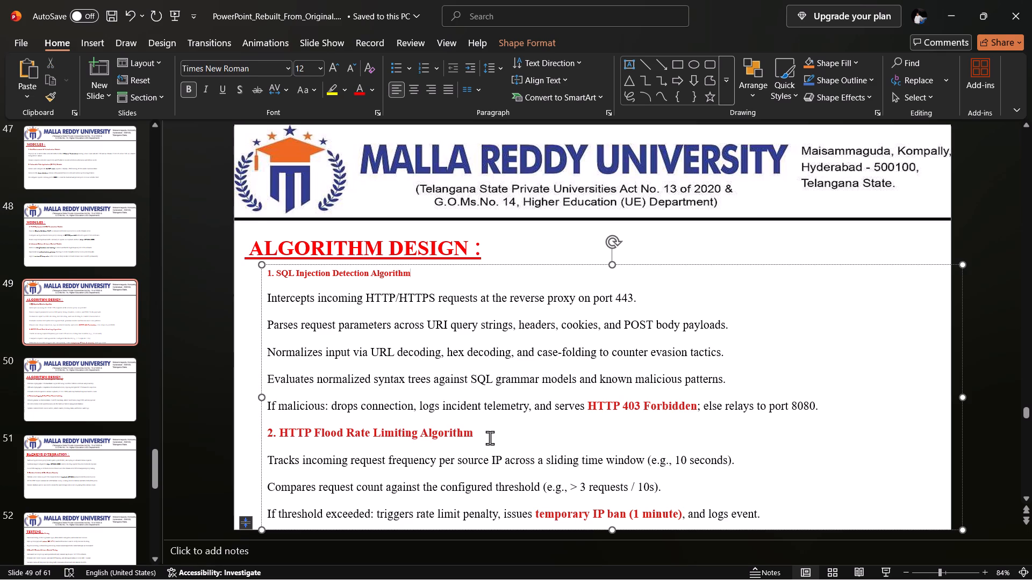
drag(482, 433, 267, 433)
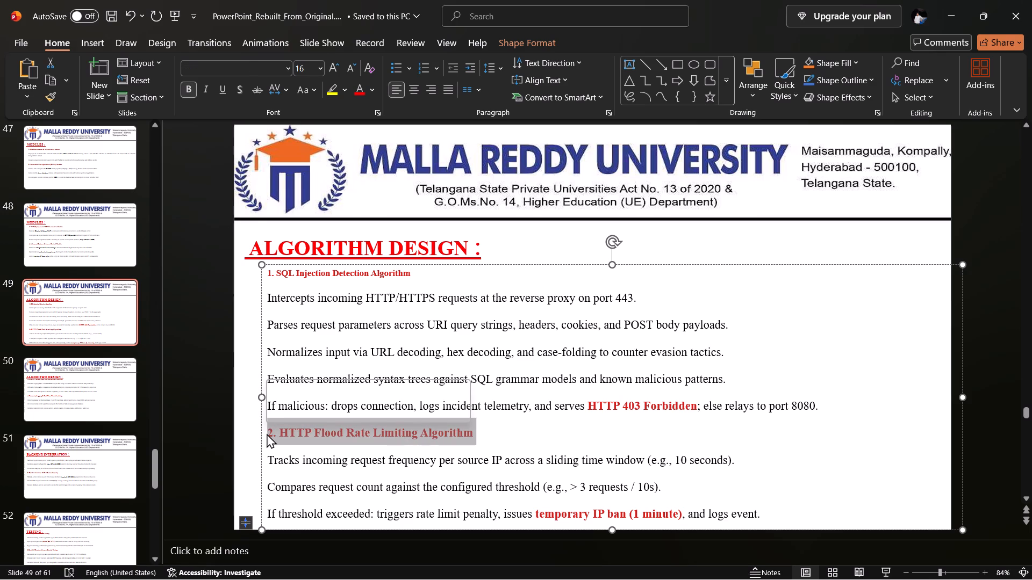
click(435, 274)
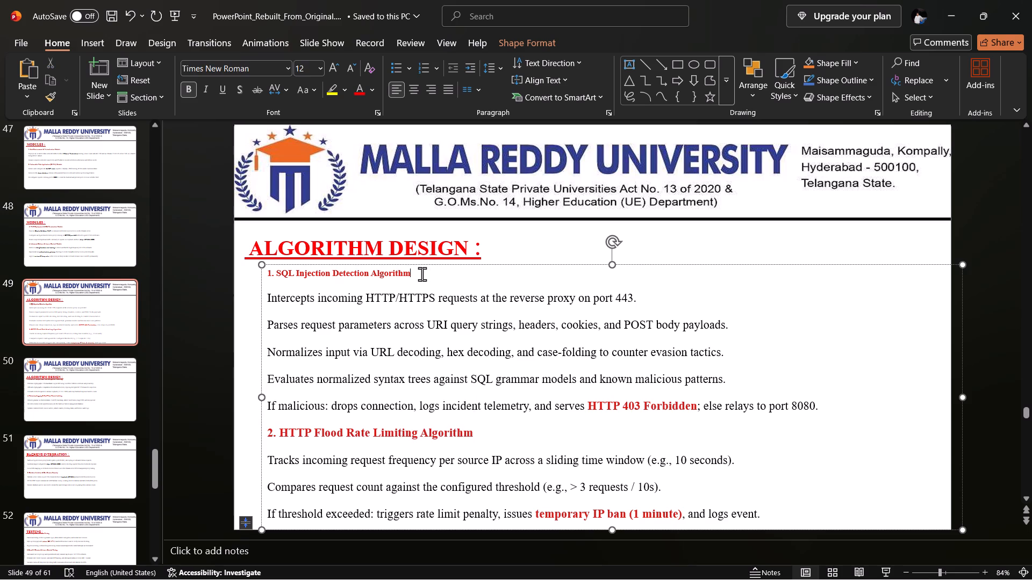
drag(422, 274, 257, 275)
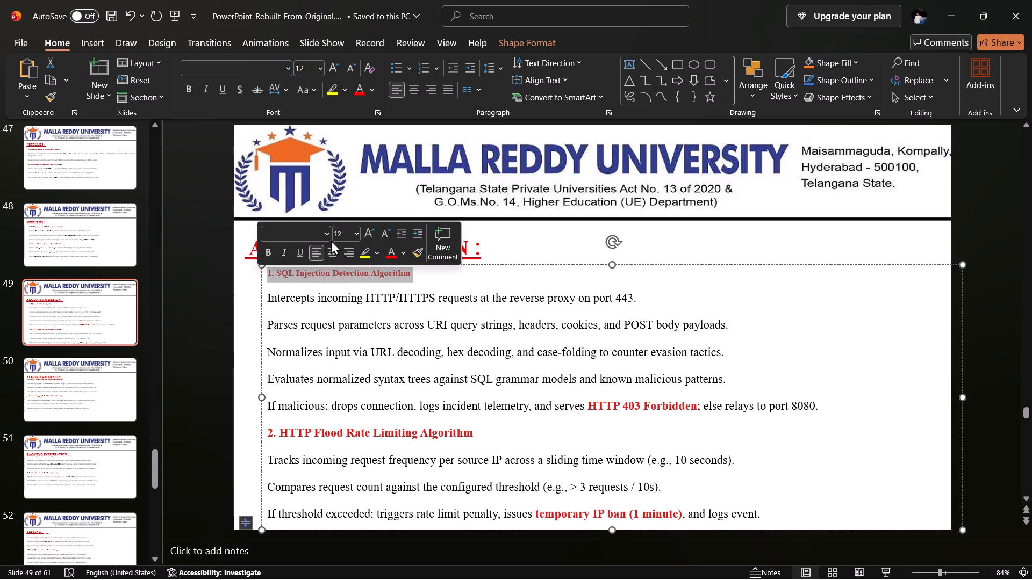
click(261, 253)
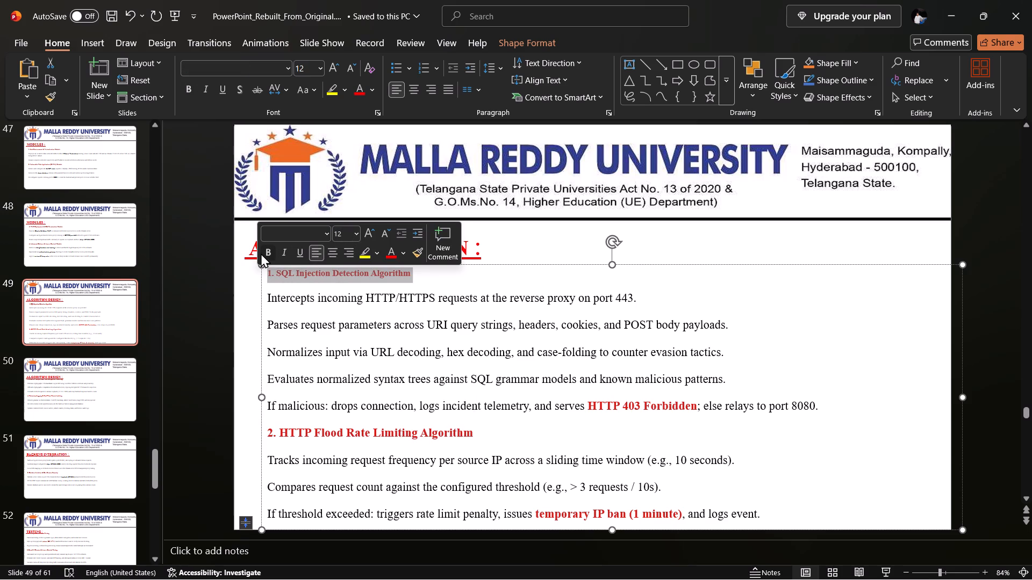
click(265, 253)
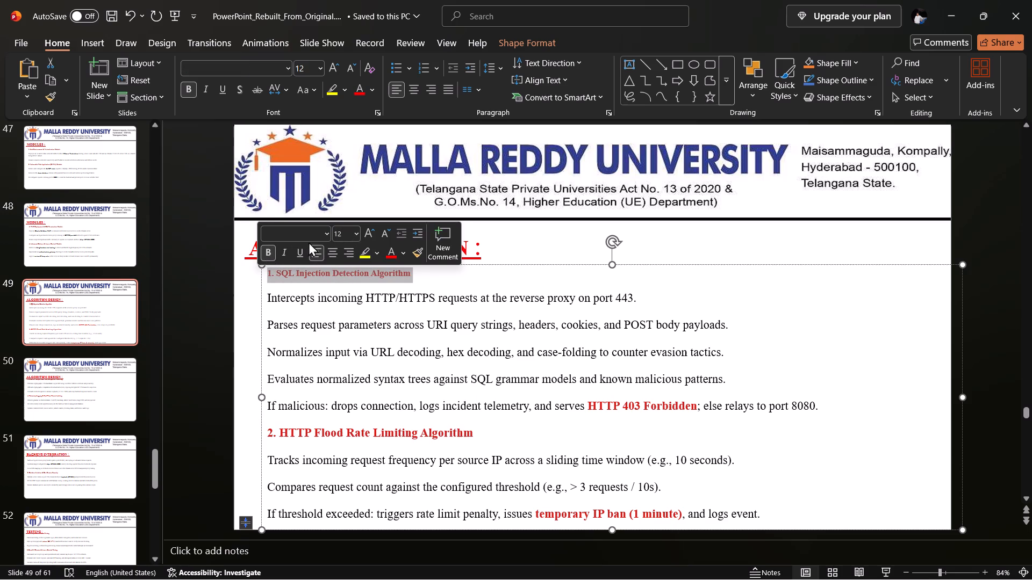
click(352, 233)
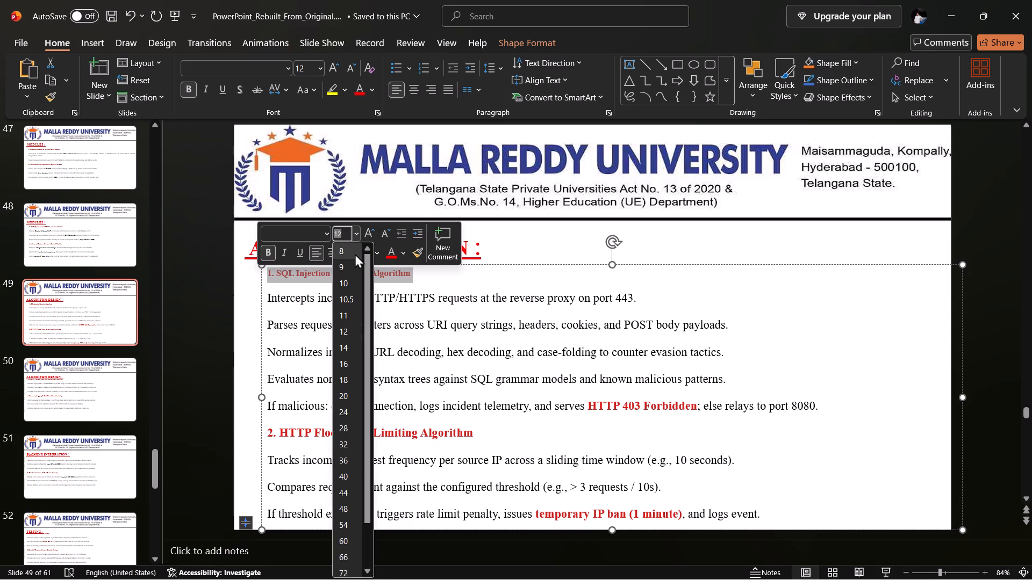
click(353, 362)
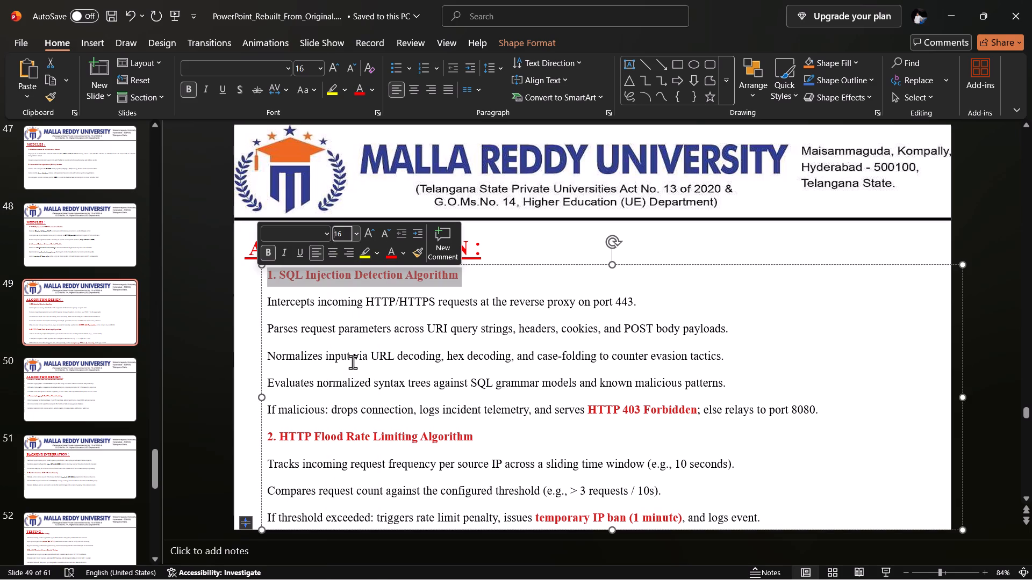
click(817, 331)
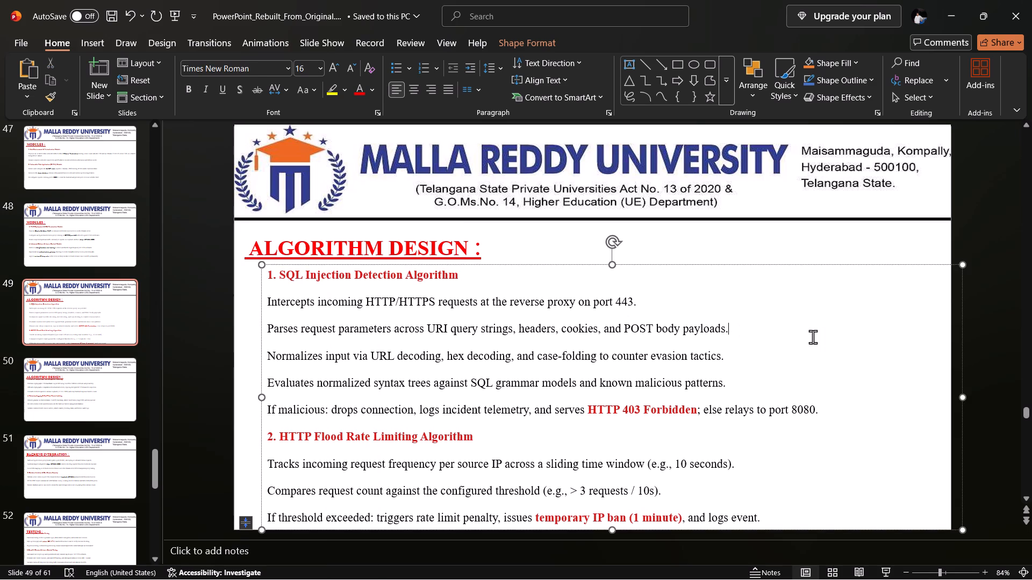
Resize slide 49's ALGORITHM DESIGN title box, extending its right side, raising it slightly and aligning its left edge with the body text box.
click(421, 252)
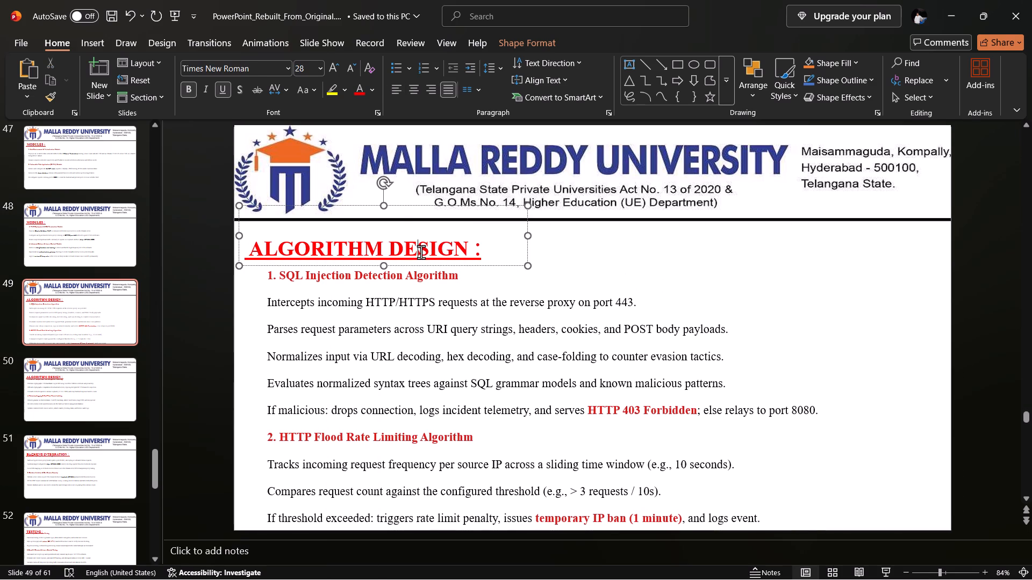
drag(383, 206, 384, 198)
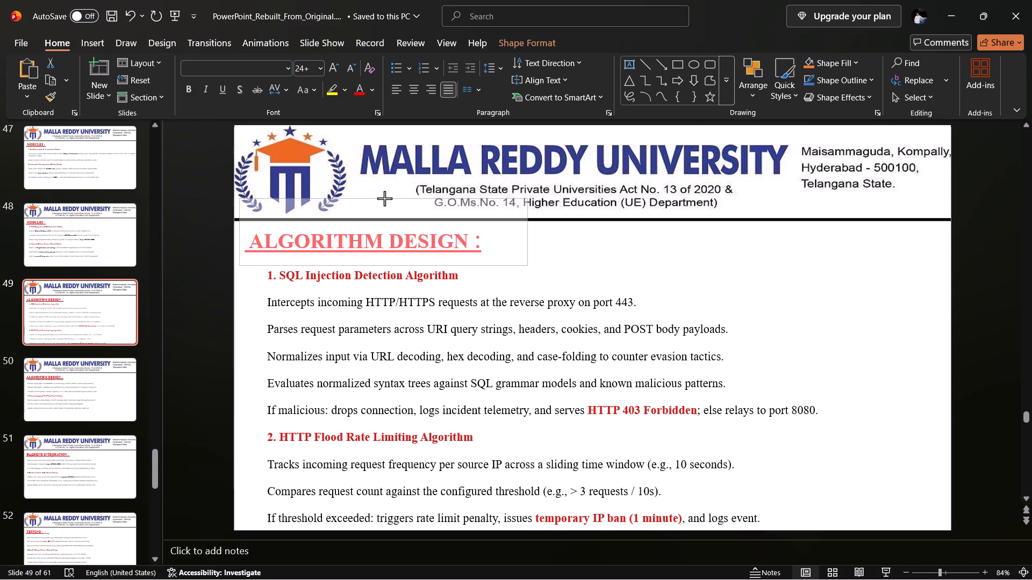
drag(384, 198, 385, 198)
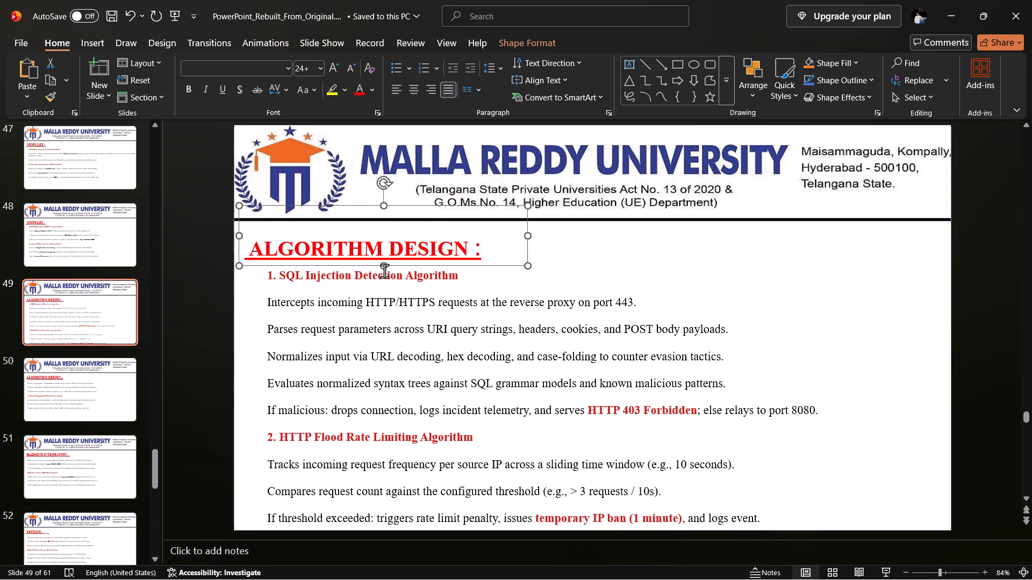
drag(383, 263, 385, 244)
drag(529, 234, 558, 228)
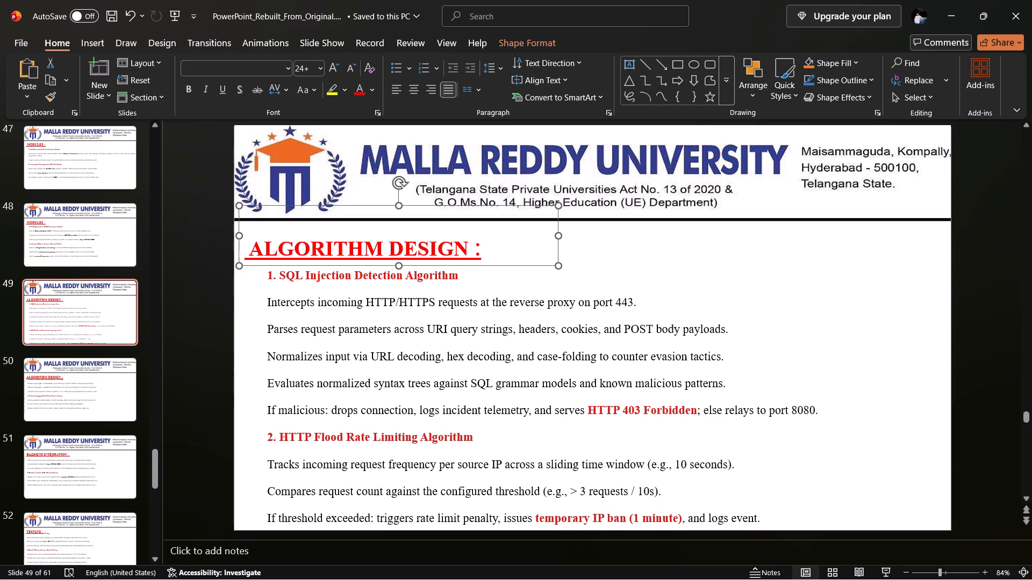
drag(241, 207, 262, 218)
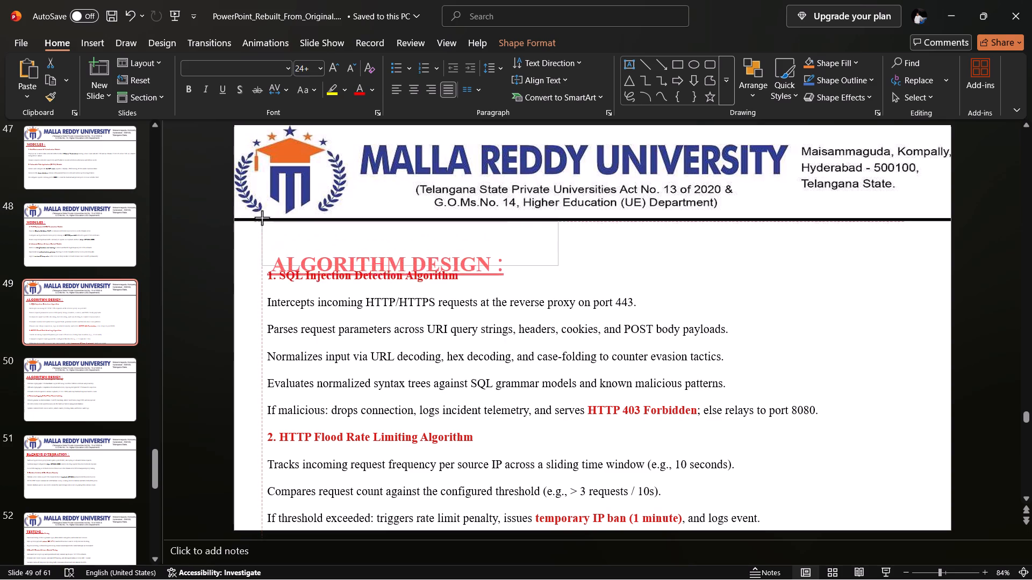
drag(262, 218, 265, 198)
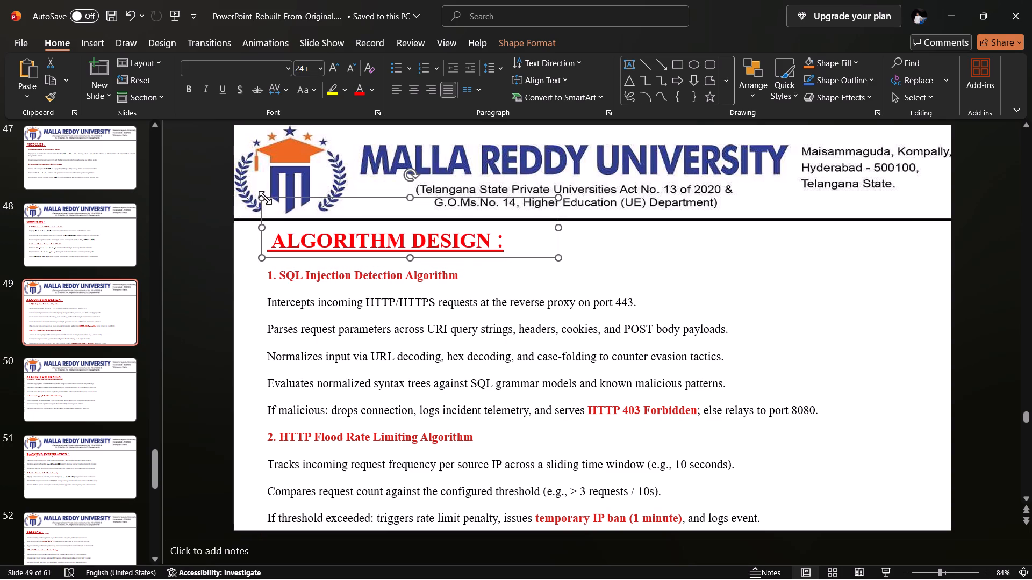
Raise the top edge of slide 49's body text box to sit just beneath the title.
click(744, 308)
drag(613, 266, 613, 258)
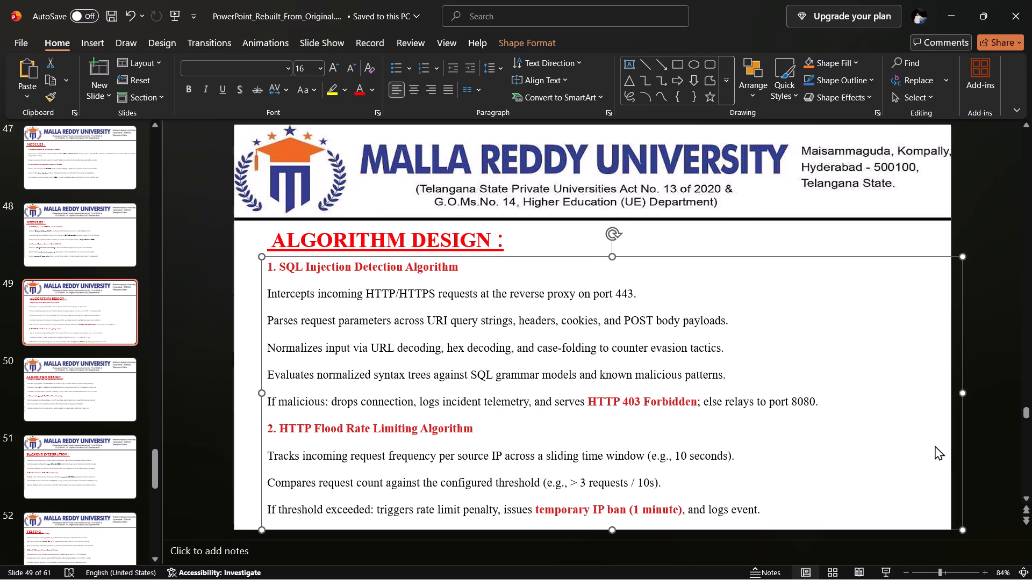
click(988, 366)
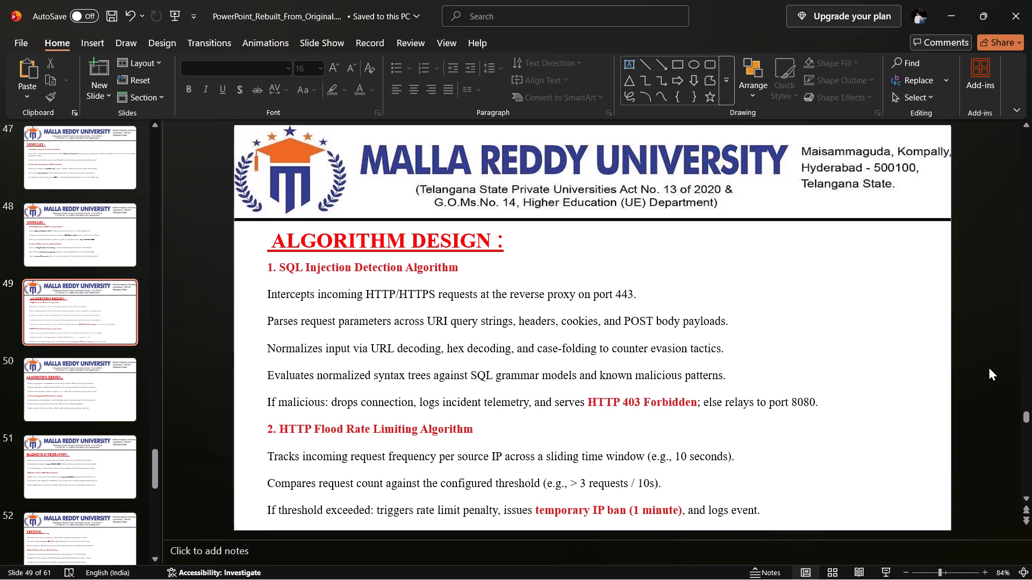
Move the body text box on slide 50 down so it clears the ALGORITHM DESIGN title.
click(92, 387)
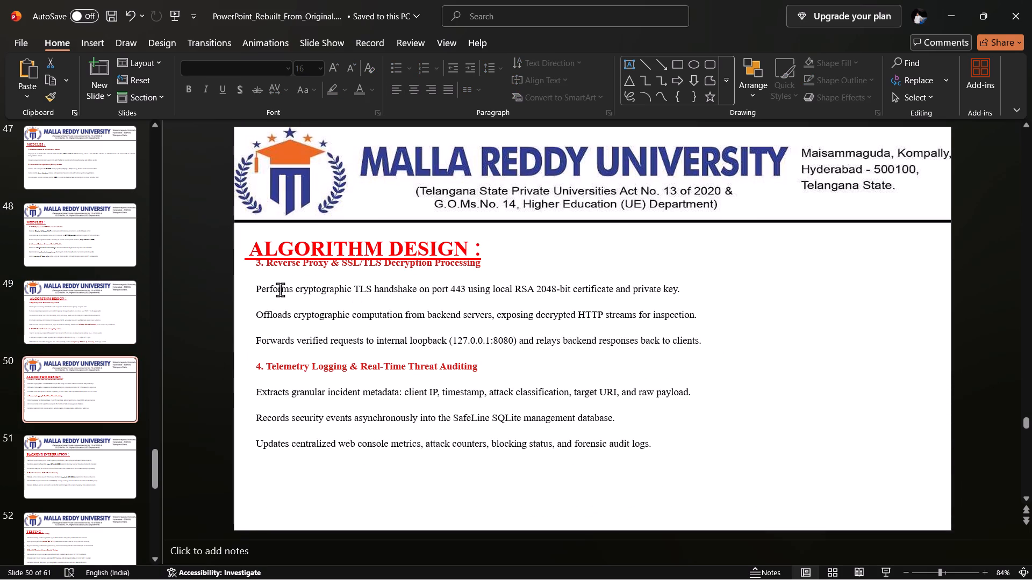
click(611, 346)
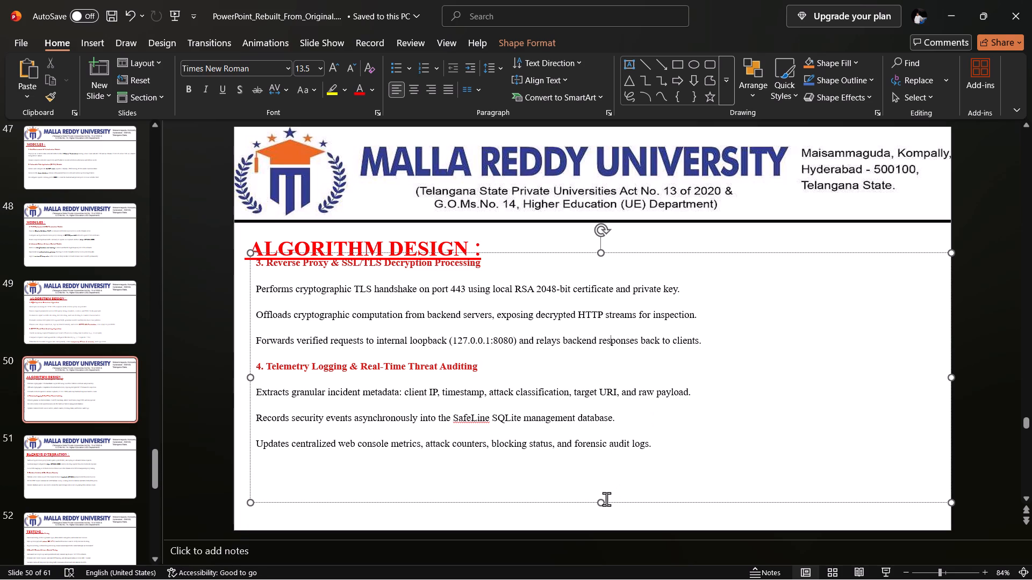
drag(605, 503, 602, 523)
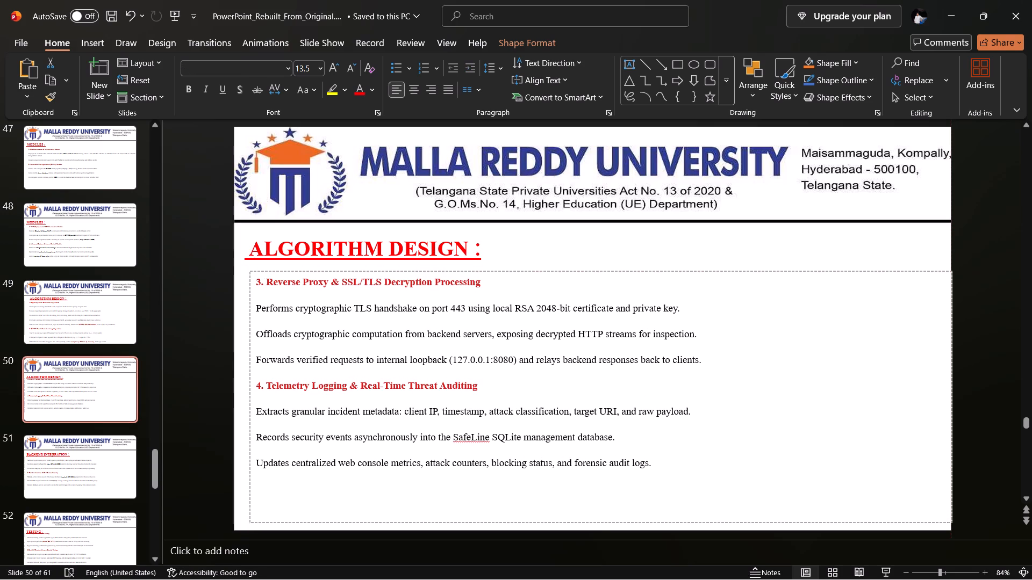
drag(602, 523, 602, 524)
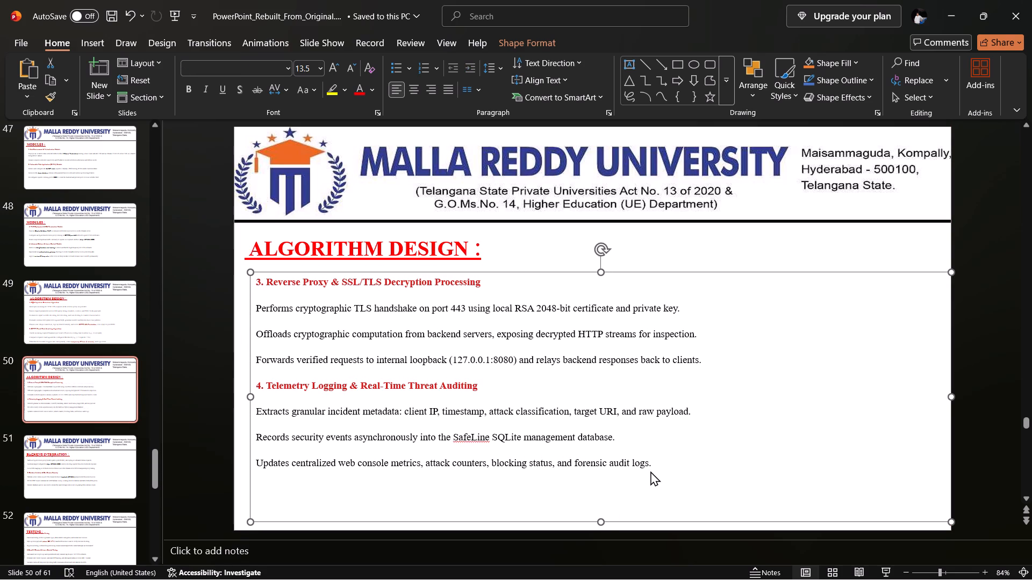
Set all body text on slide 50, including both algorithm headings, to font size 16.
drag(654, 465, 254, 288)
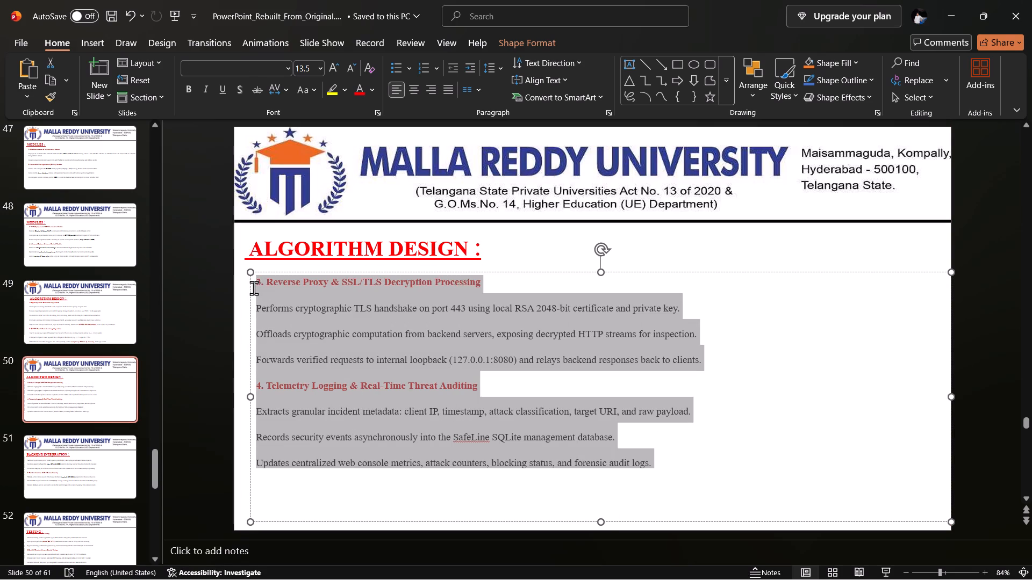
drag(254, 288, 253, 288)
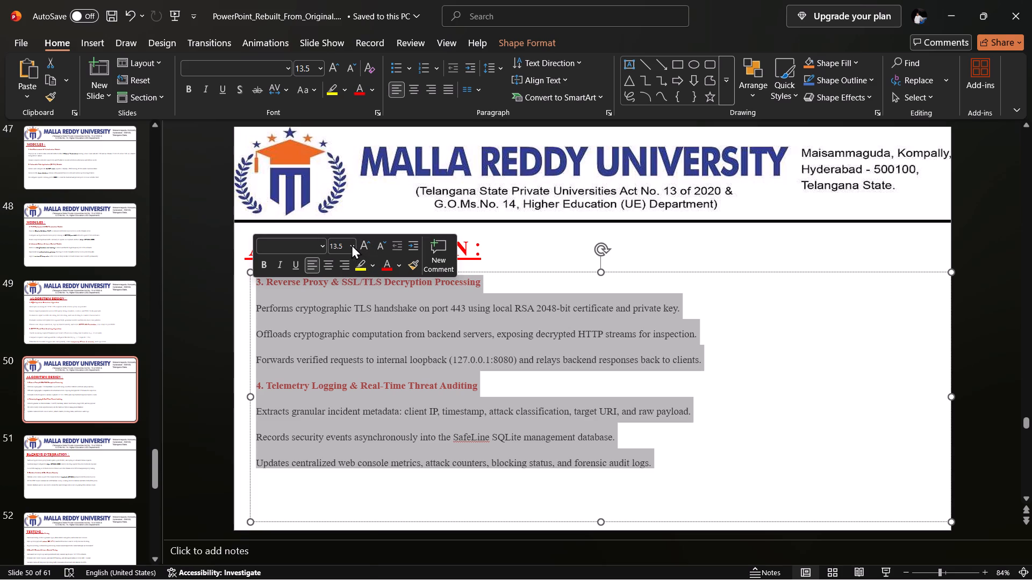
click(352, 244)
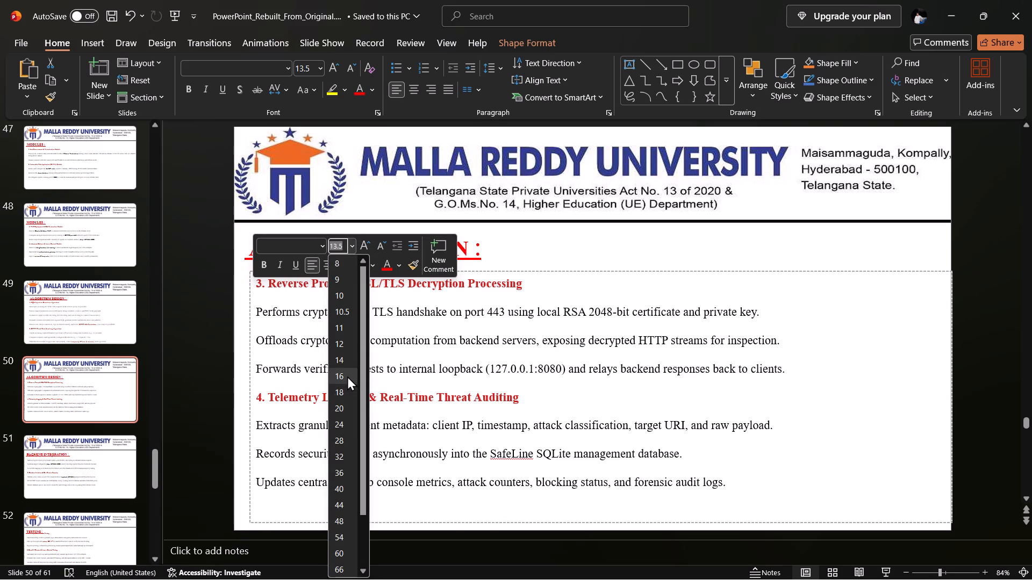
click(347, 376)
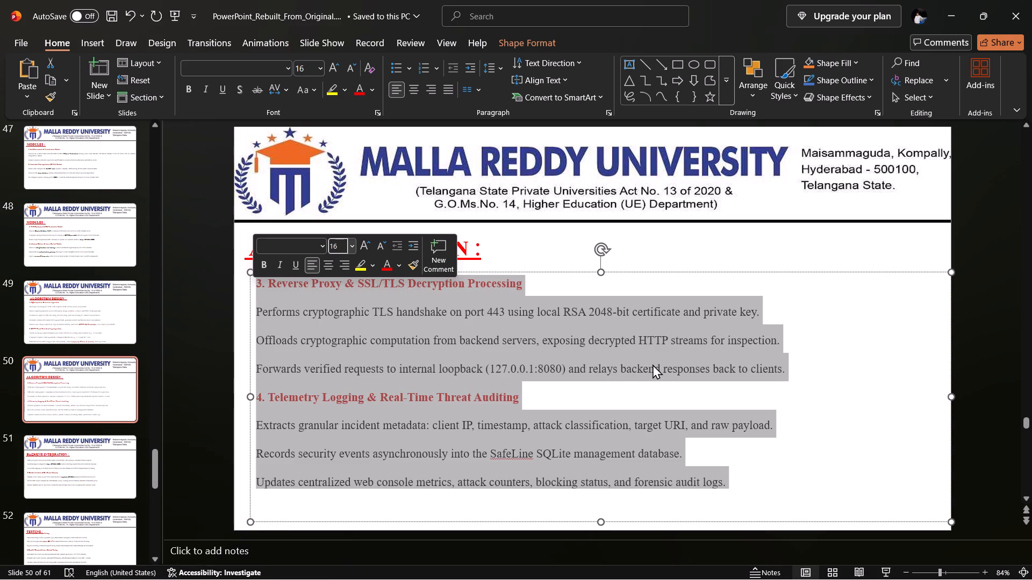
click(852, 386)
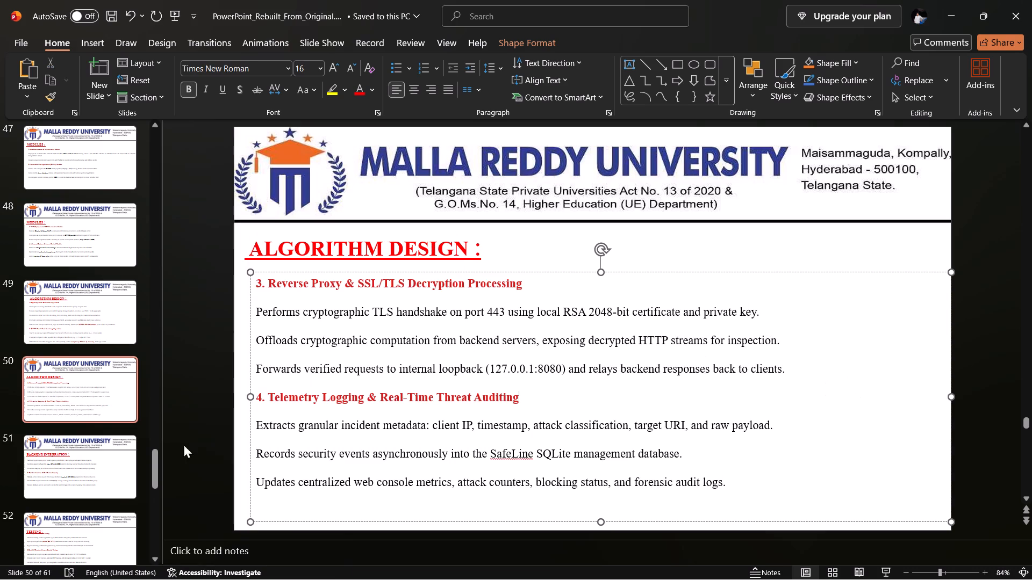
Lower the top edge of slide 51's body text box so it clears the BACKEND INTEGRATION title.
click(95, 475)
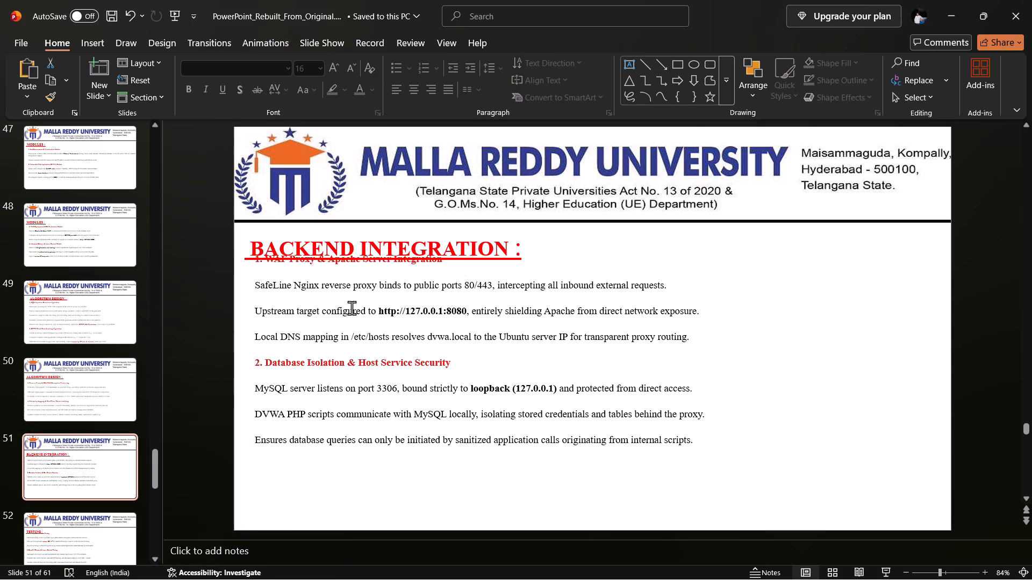
click(608, 318)
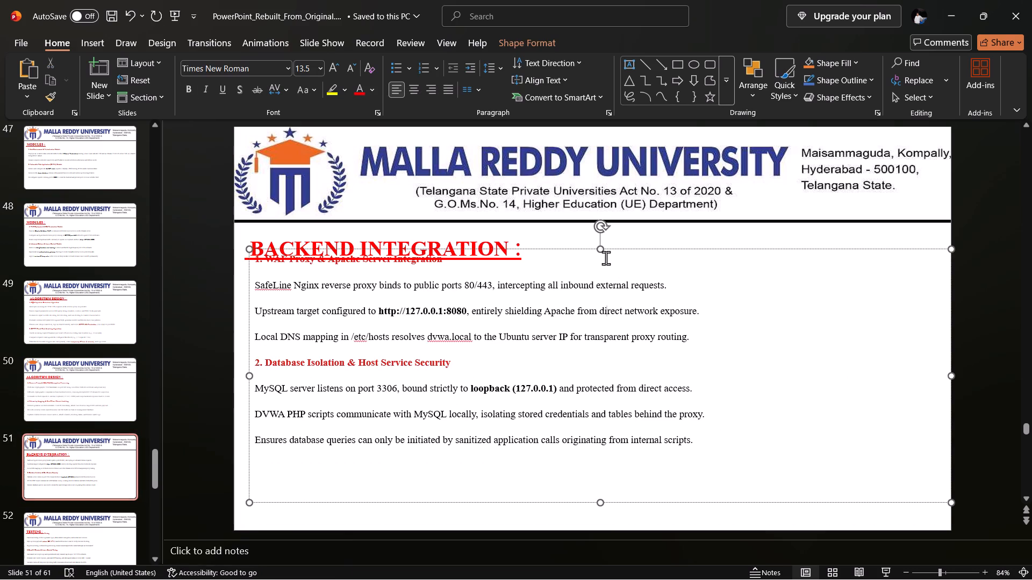
drag(600, 249, 604, 260)
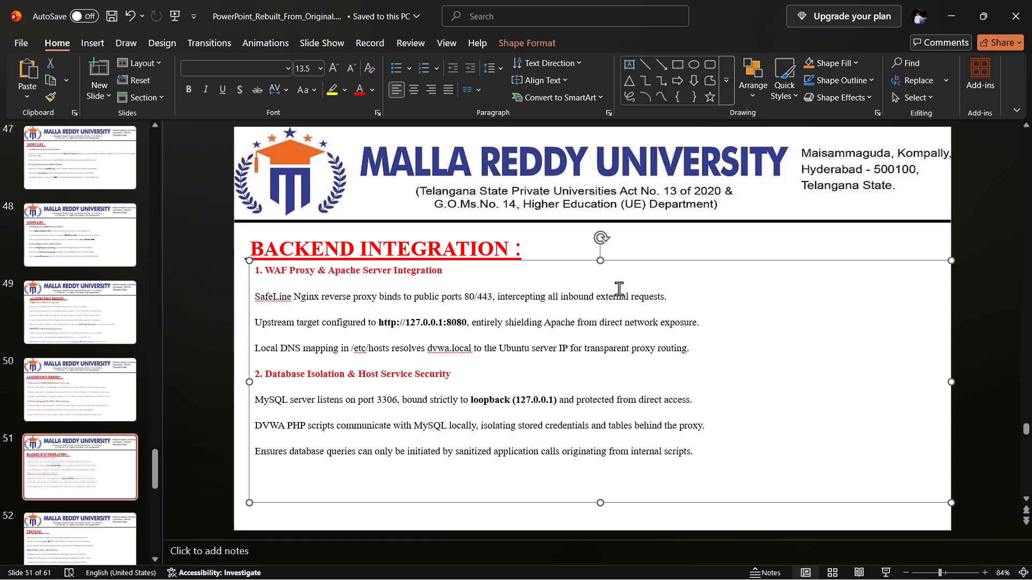
Set all body text on slide 51, including both numbered headings, to font size 14.
drag(717, 460, 260, 277)
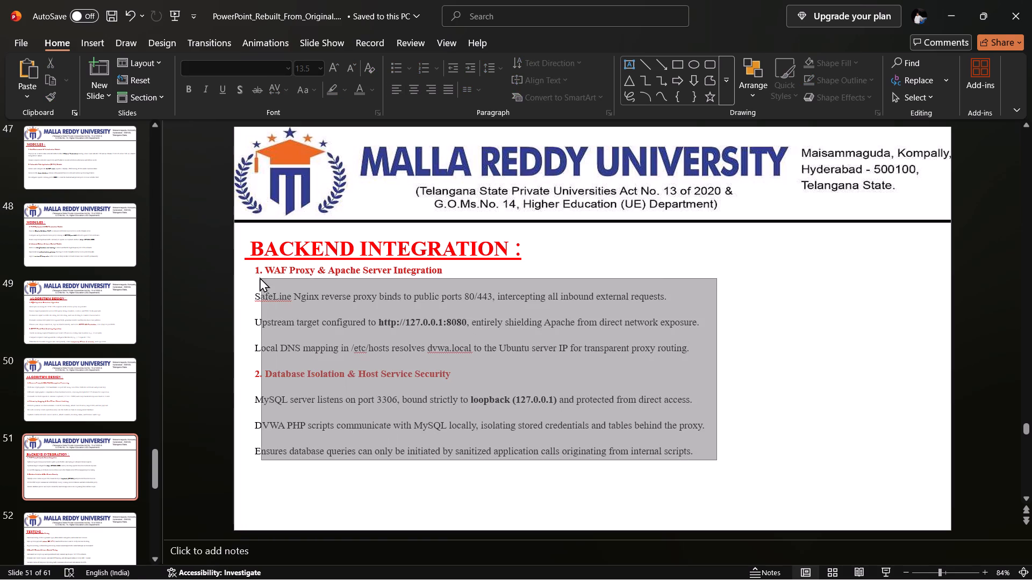
drag(260, 277, 262, 277)
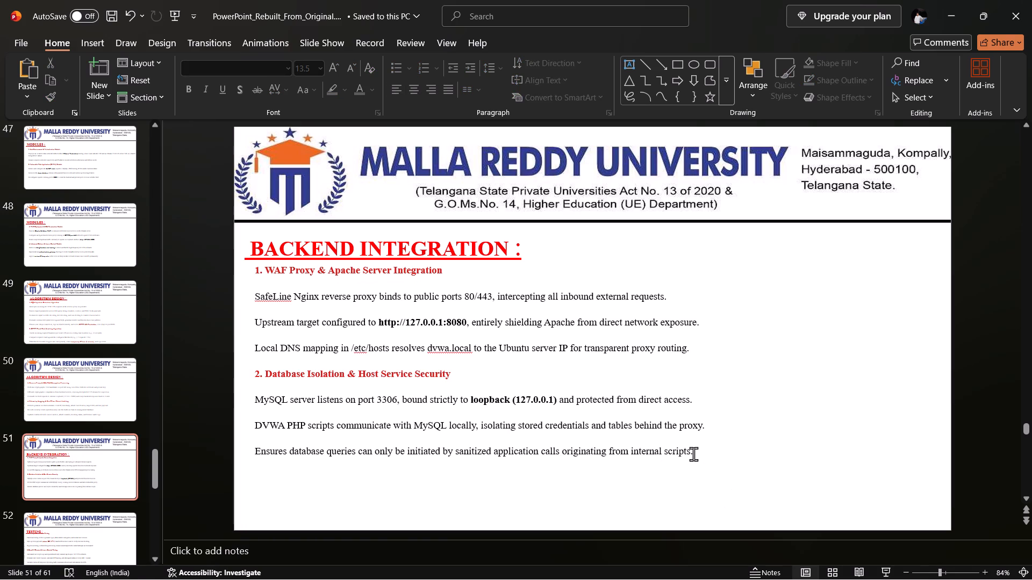
drag(693, 454, 252, 276)
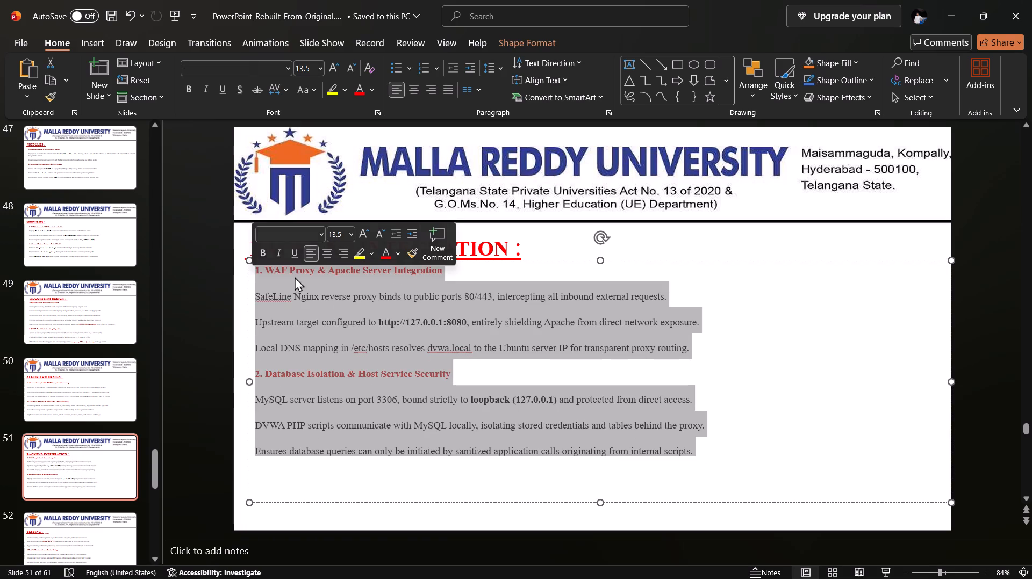
click(347, 235)
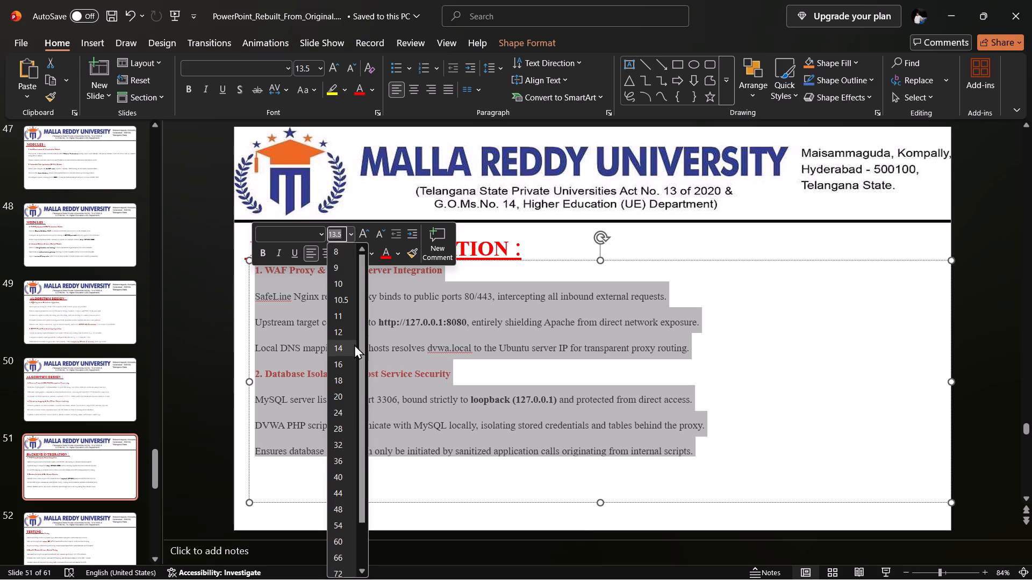
click(339, 347)
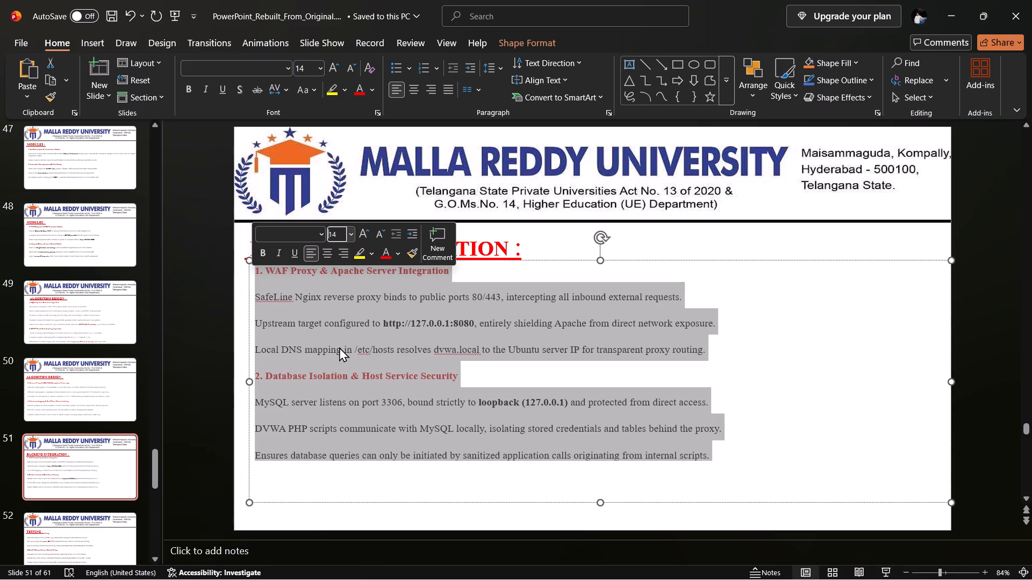
click(786, 358)
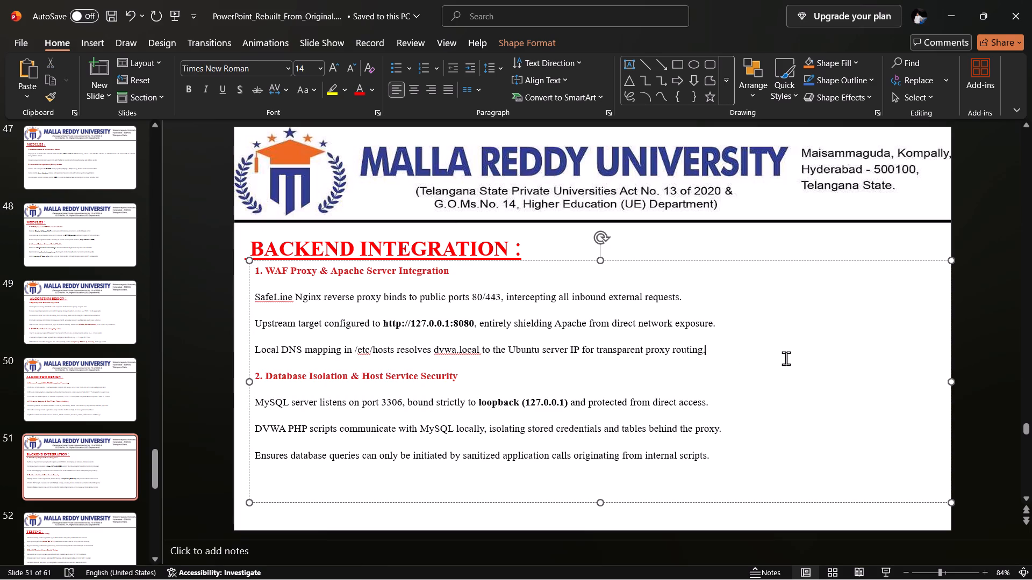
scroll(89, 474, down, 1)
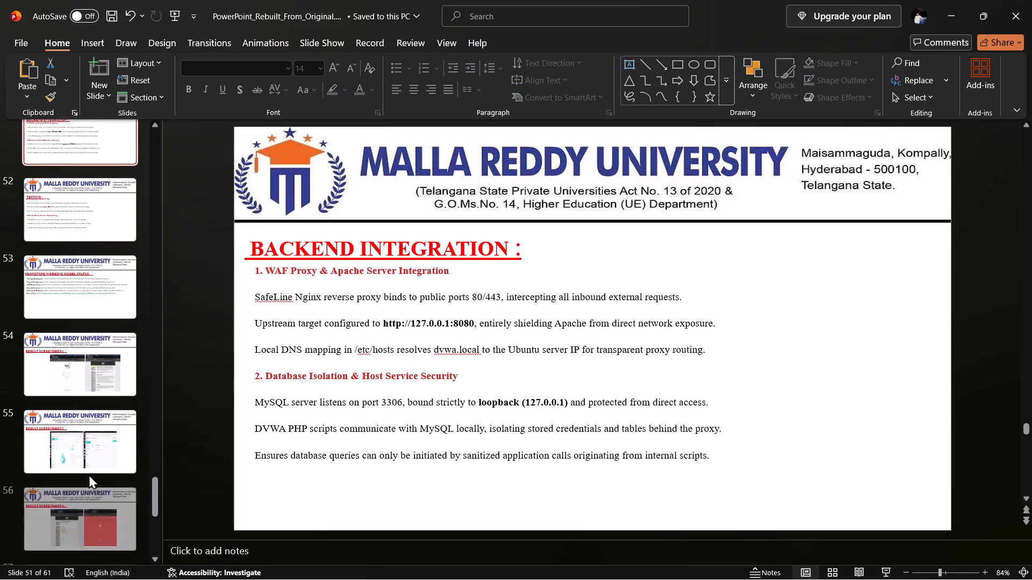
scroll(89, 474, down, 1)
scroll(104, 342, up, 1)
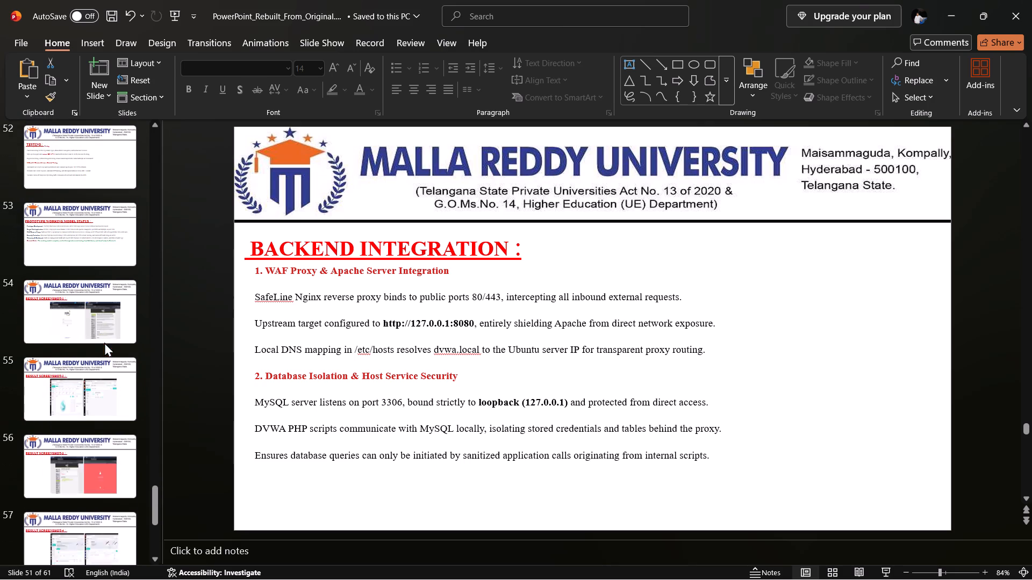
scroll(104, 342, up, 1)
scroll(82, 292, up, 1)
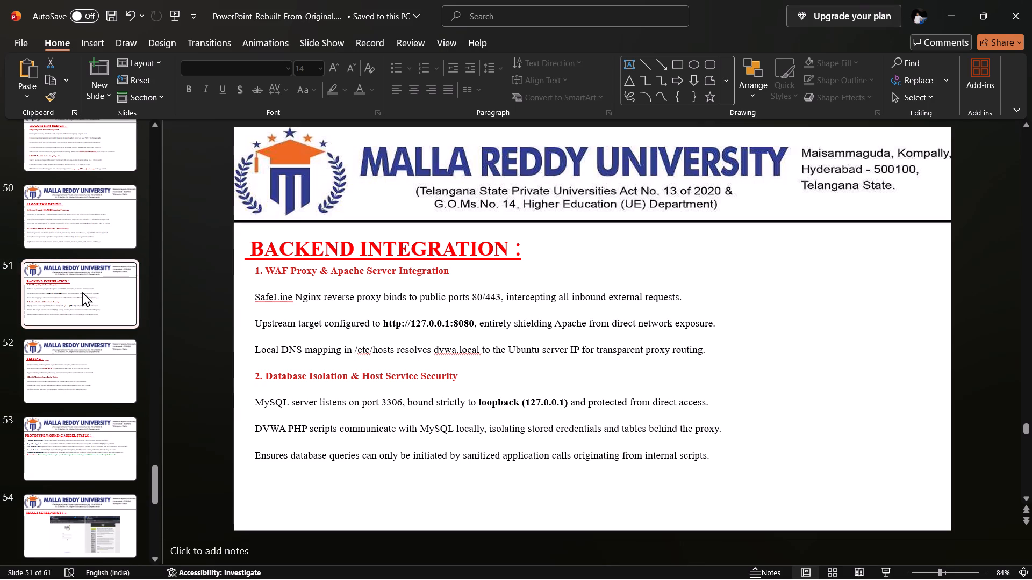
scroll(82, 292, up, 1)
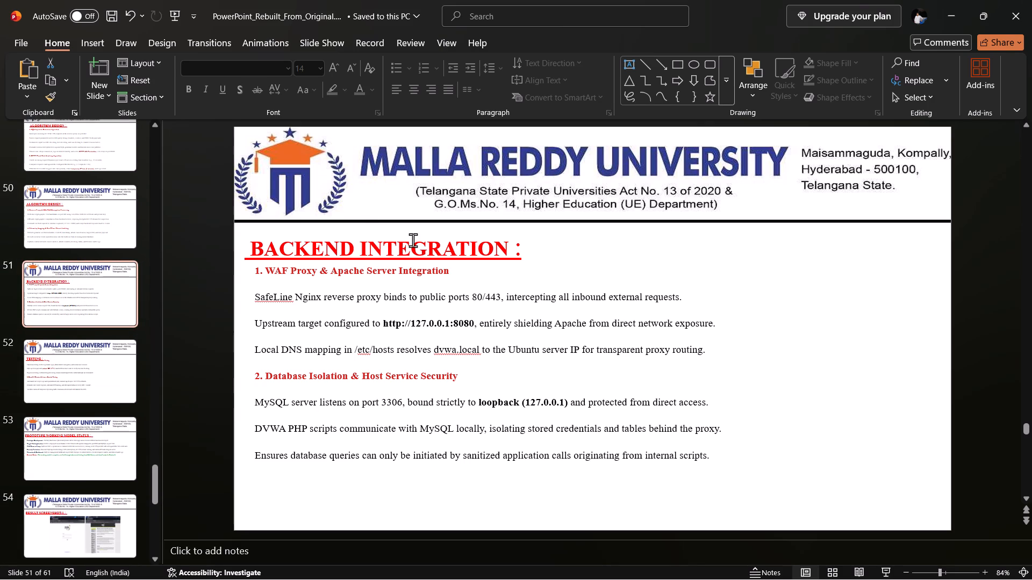
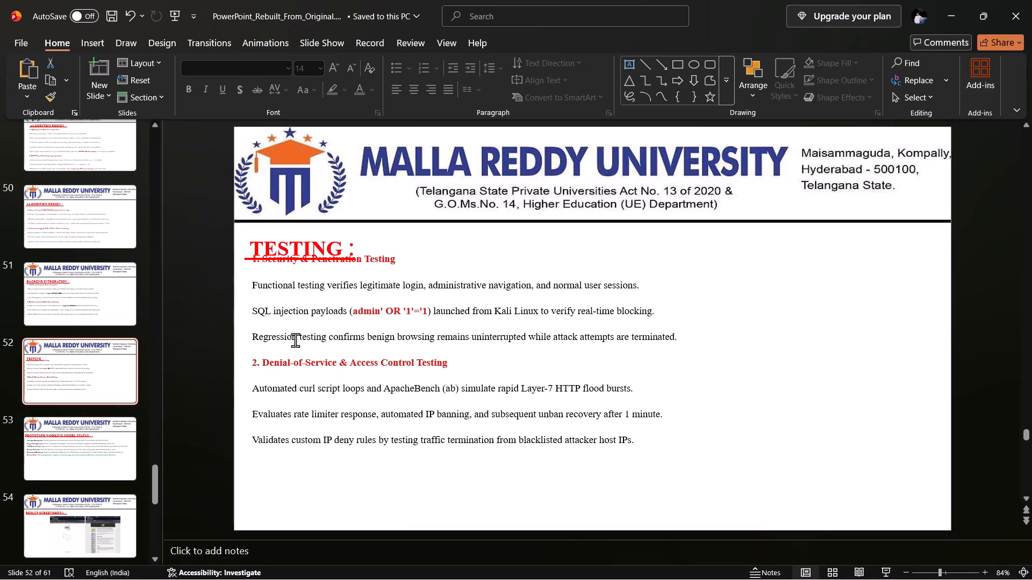
Lower the top edge of slide 52's body text box so it clears the TESTING title.
click(643, 392)
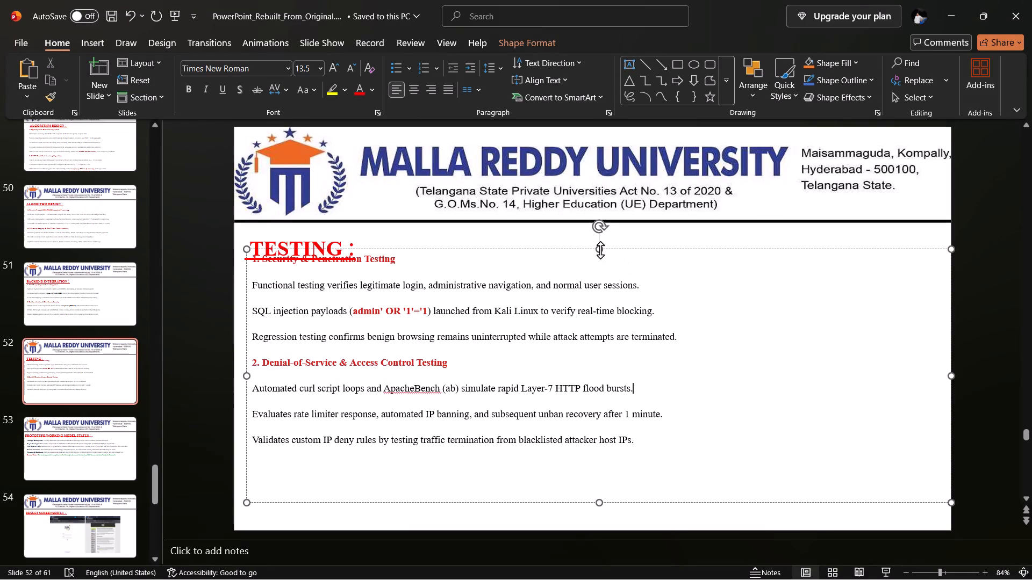
drag(600, 250, 603, 265)
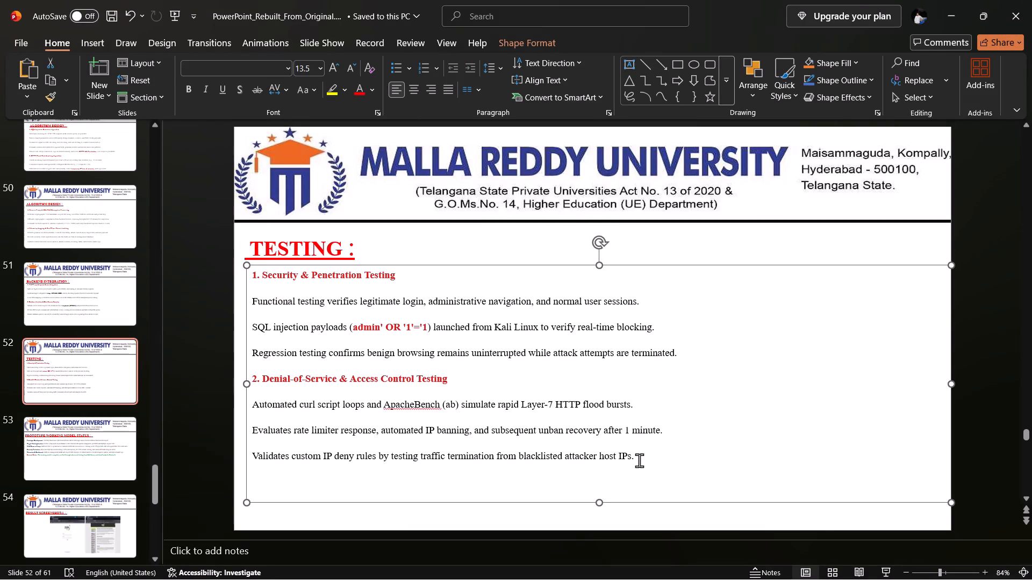
Set all body text on slide 52, including both numbered headings, to font size 16.
drag(637, 460, 236, 270)
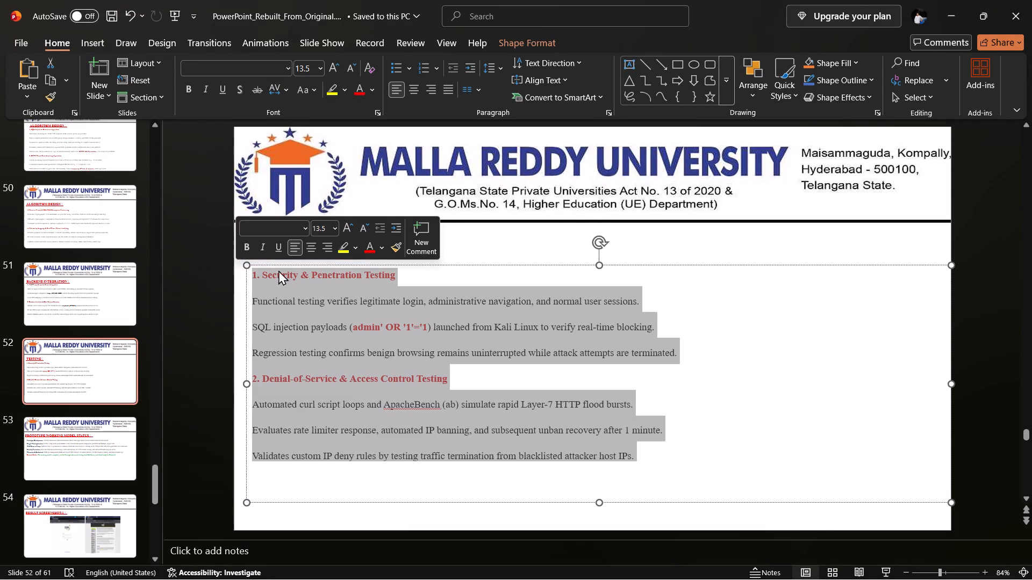
click(333, 228)
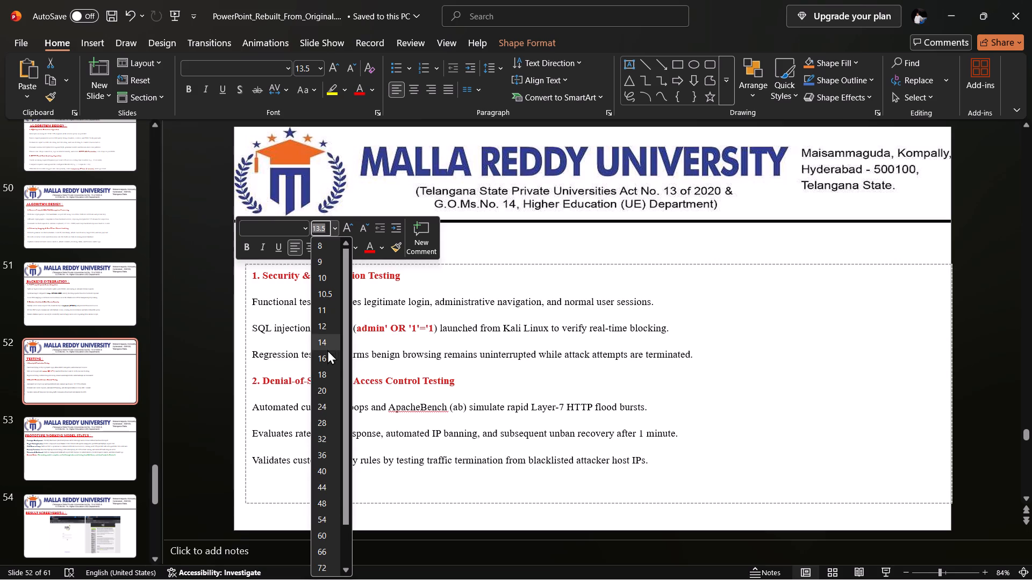
click(330, 356)
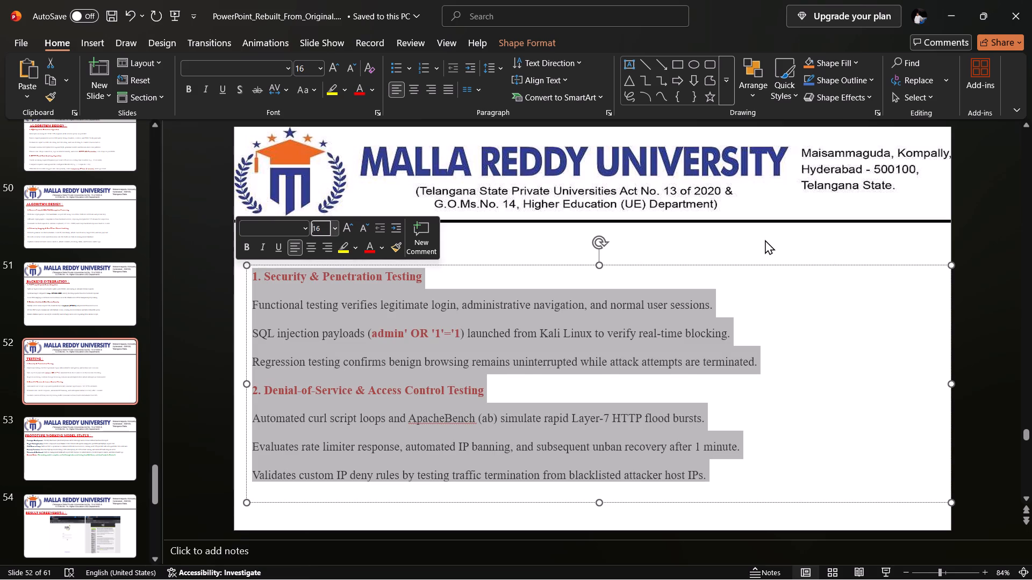
click(765, 240)
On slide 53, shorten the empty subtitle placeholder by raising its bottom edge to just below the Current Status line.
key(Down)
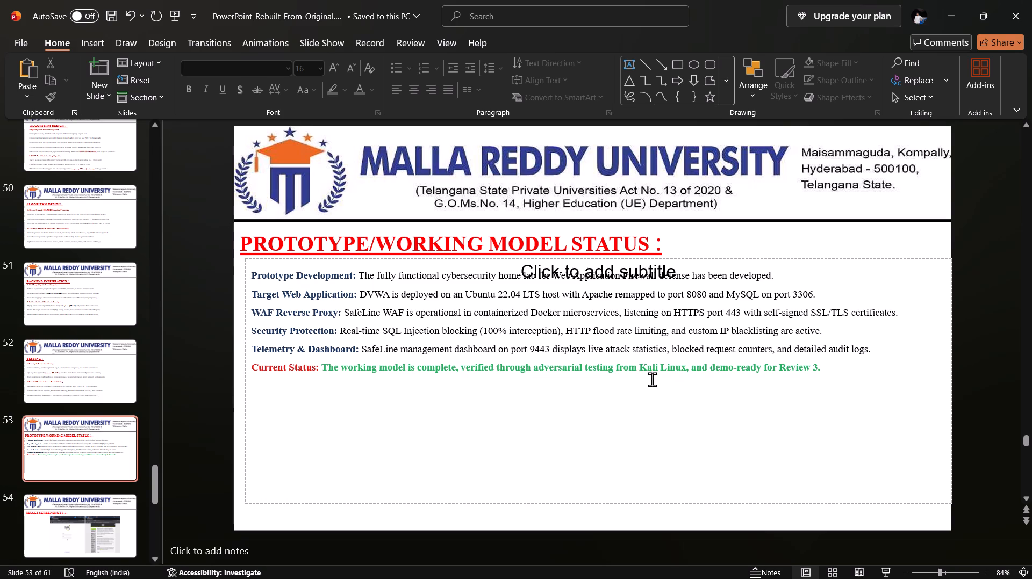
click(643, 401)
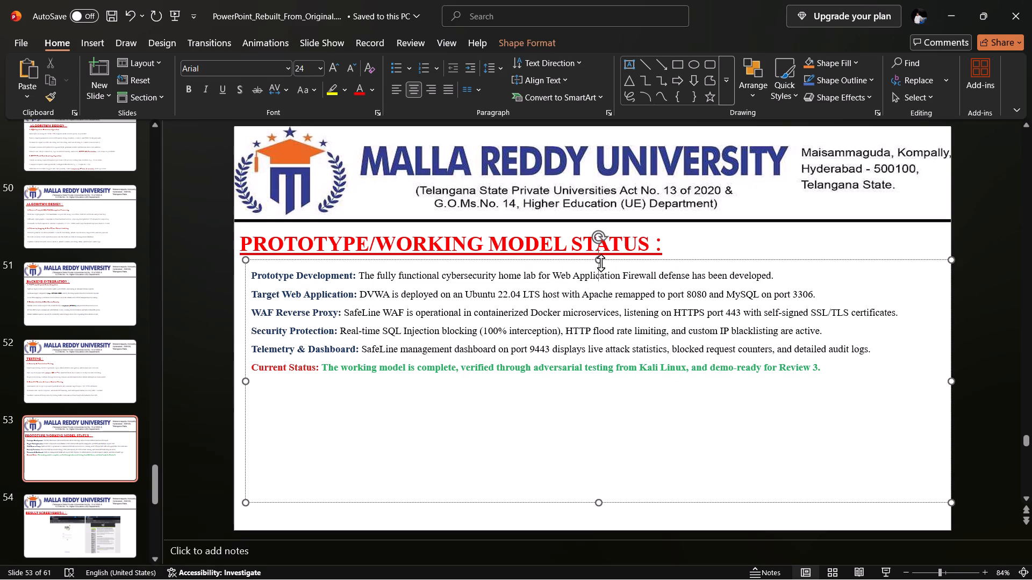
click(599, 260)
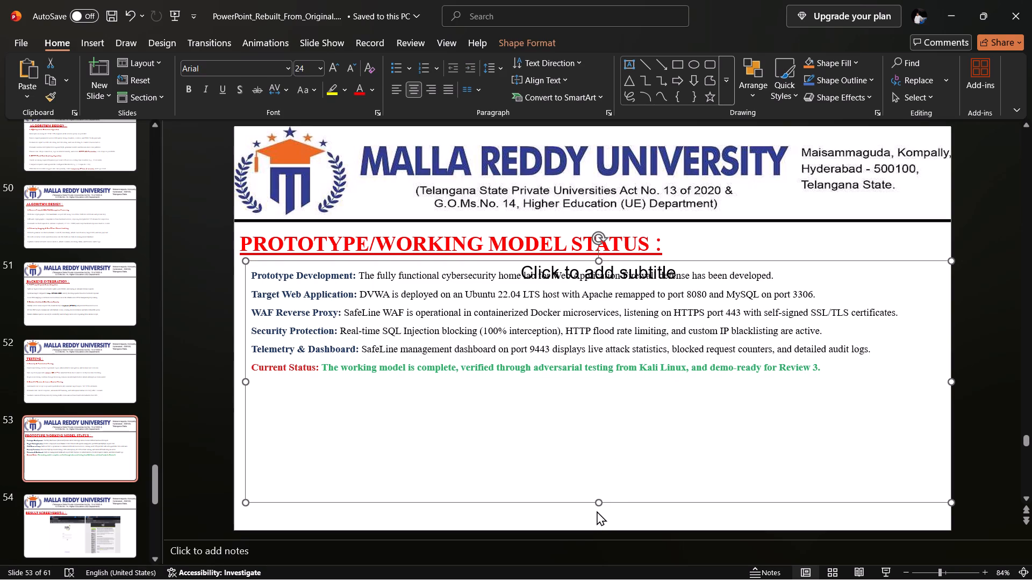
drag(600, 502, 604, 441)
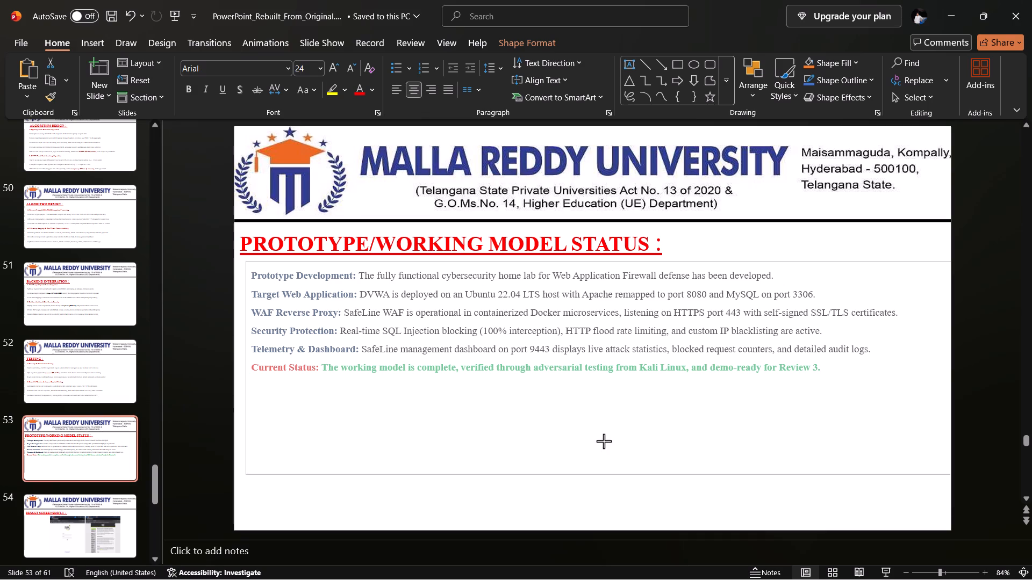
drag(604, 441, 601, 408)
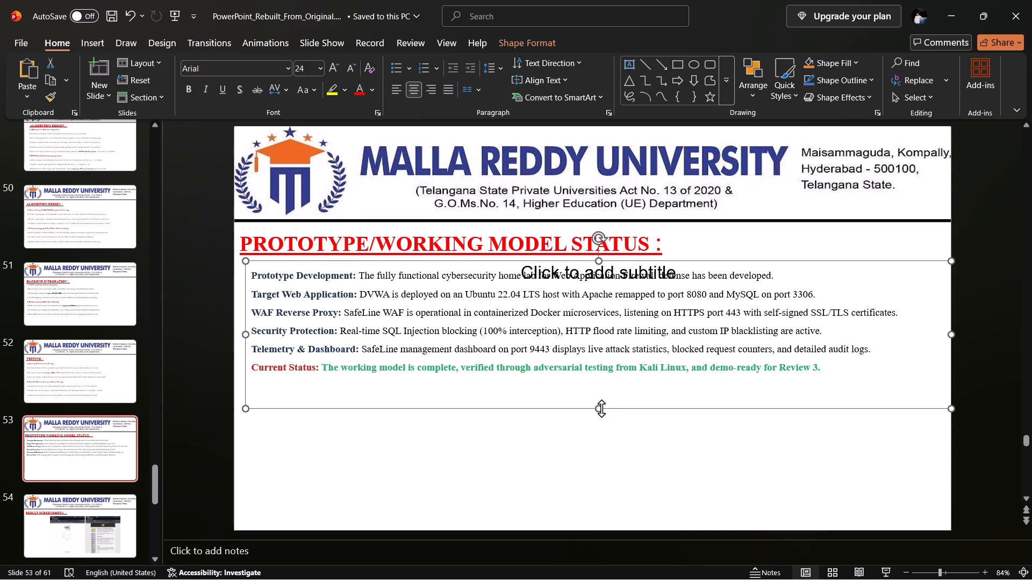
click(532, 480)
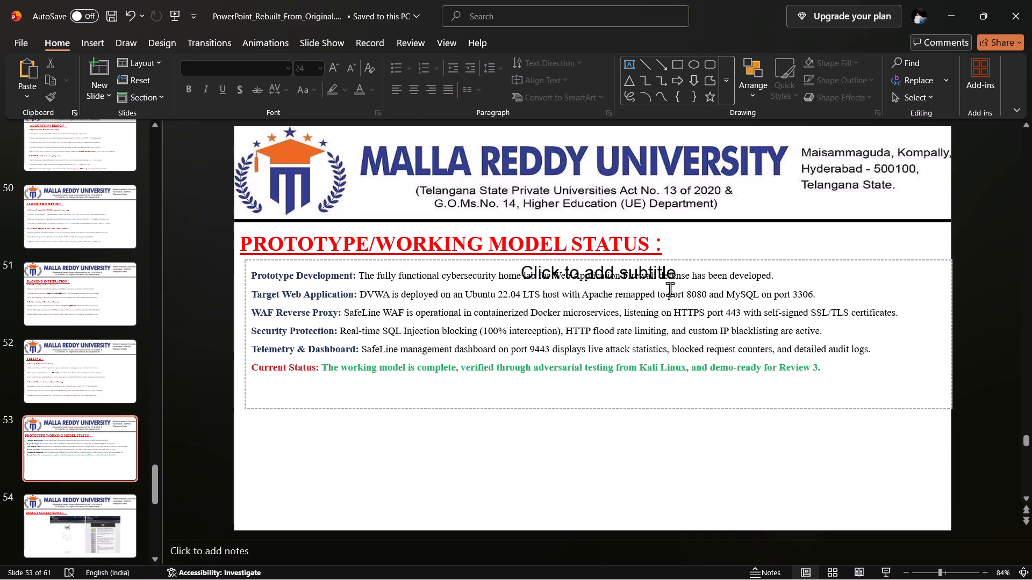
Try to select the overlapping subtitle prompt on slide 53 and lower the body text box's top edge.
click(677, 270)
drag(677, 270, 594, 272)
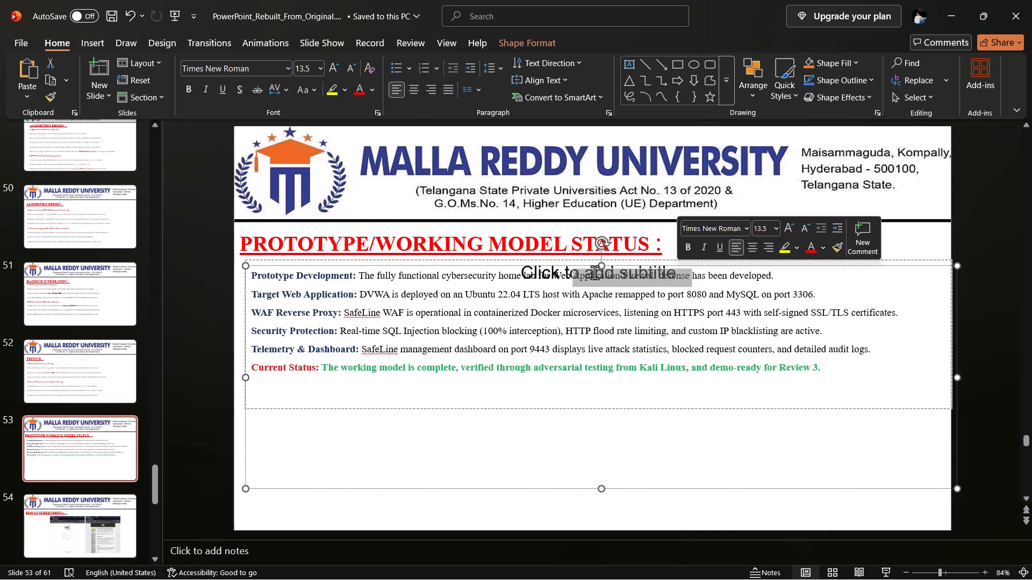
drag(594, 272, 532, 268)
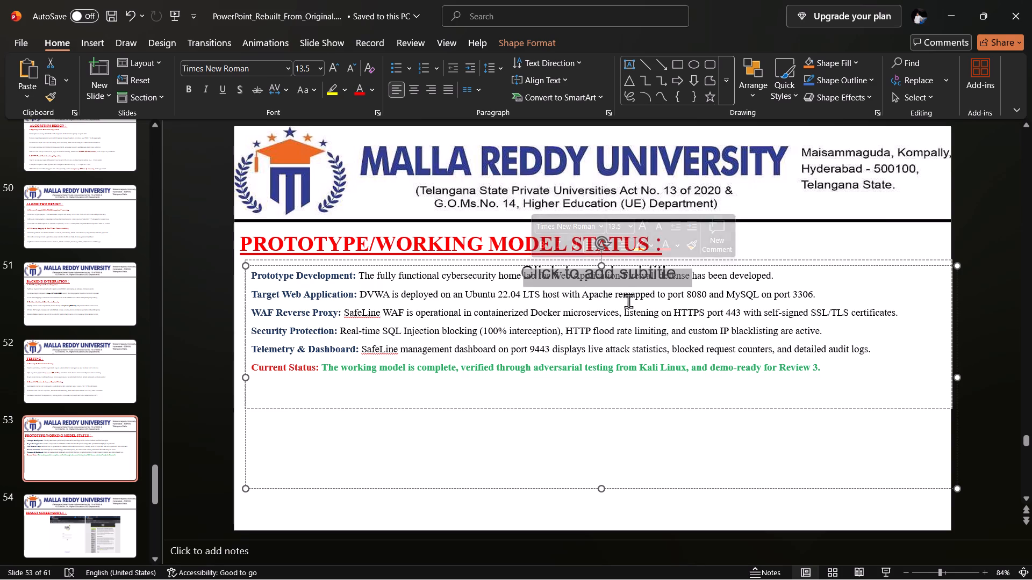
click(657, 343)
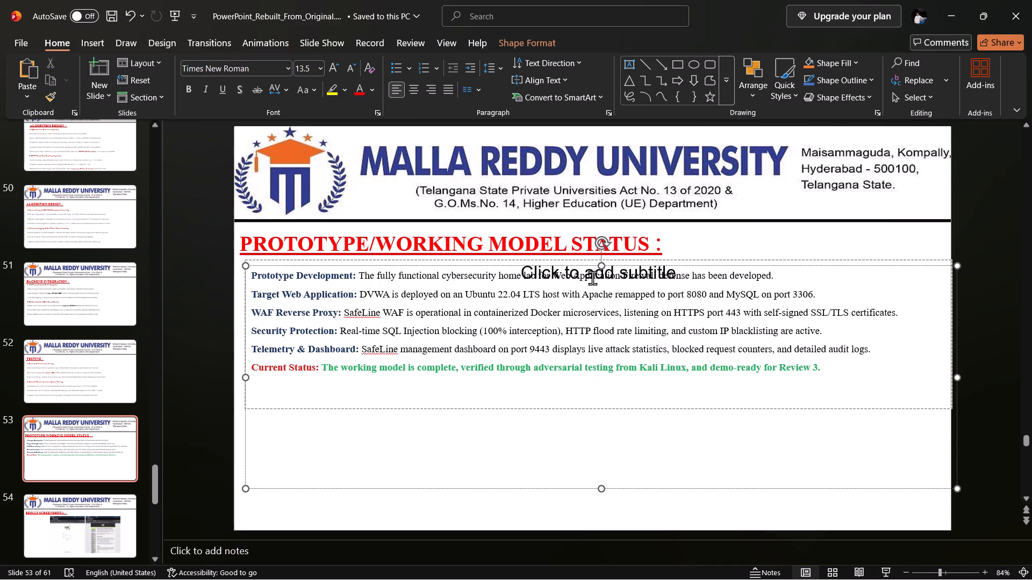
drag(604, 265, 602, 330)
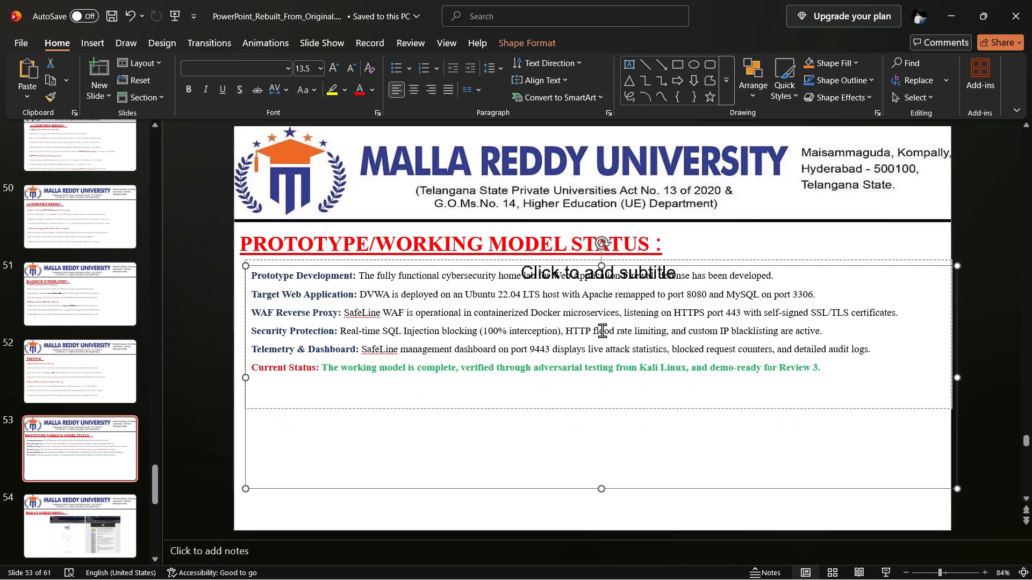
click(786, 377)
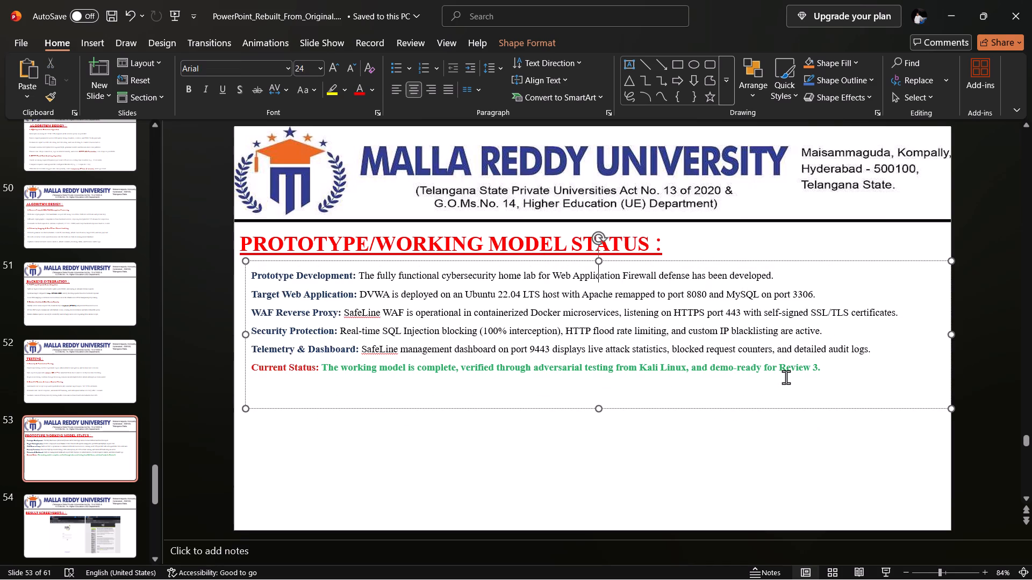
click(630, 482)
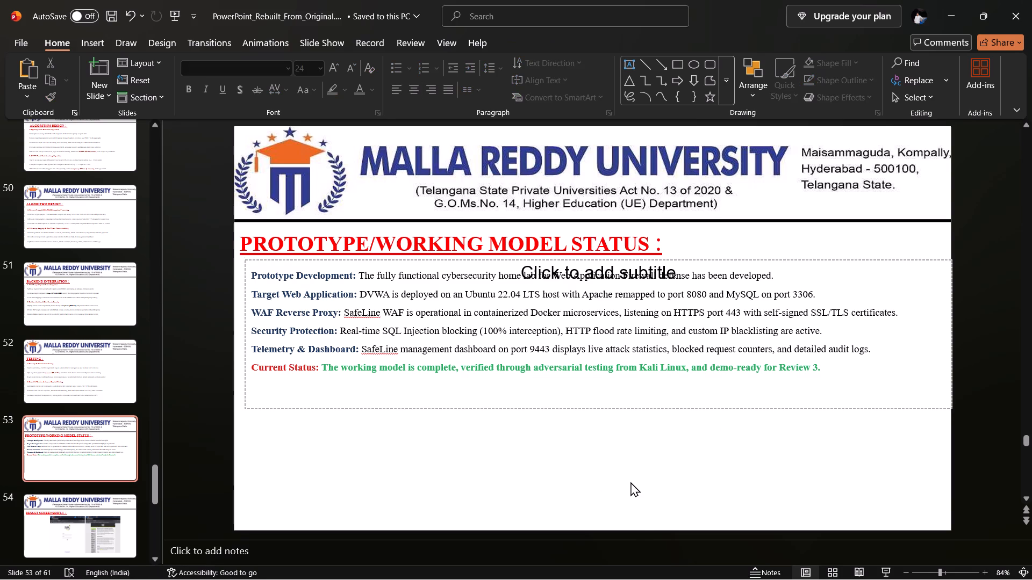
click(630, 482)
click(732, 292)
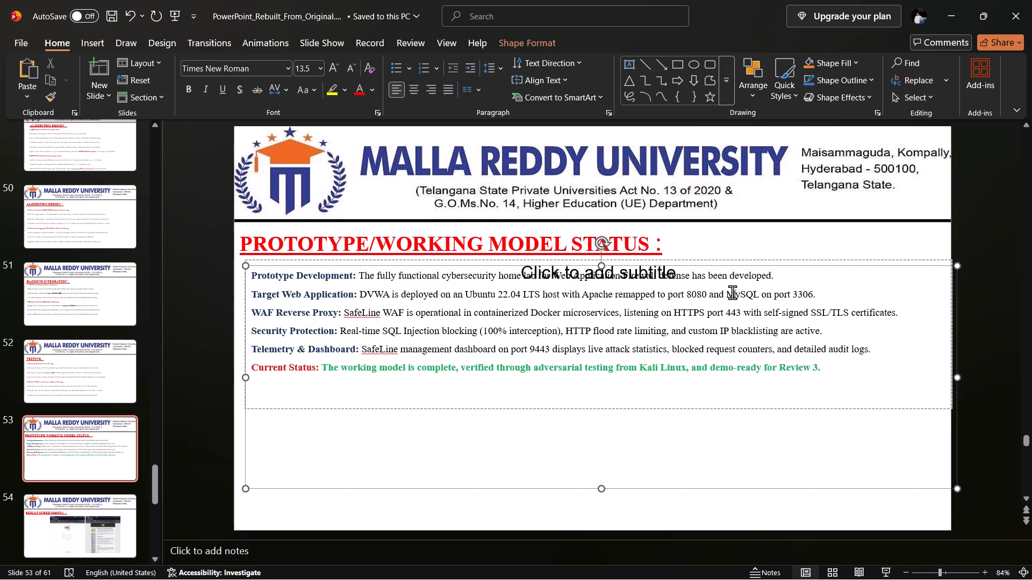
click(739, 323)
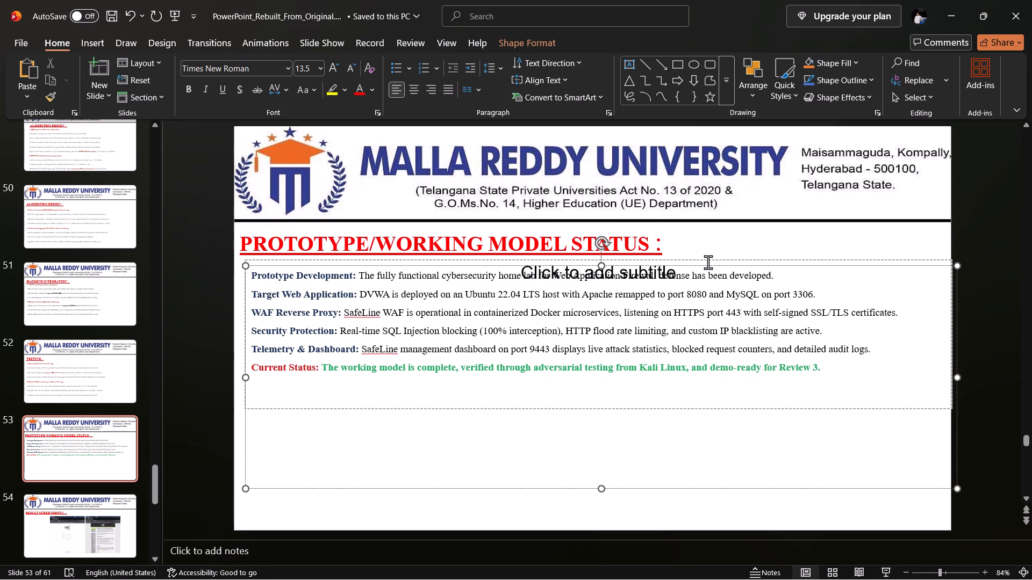
Extend the empty subtitle placeholder on slide 53 by lowering its bottom edge well below the Current Status line.
click(682, 268)
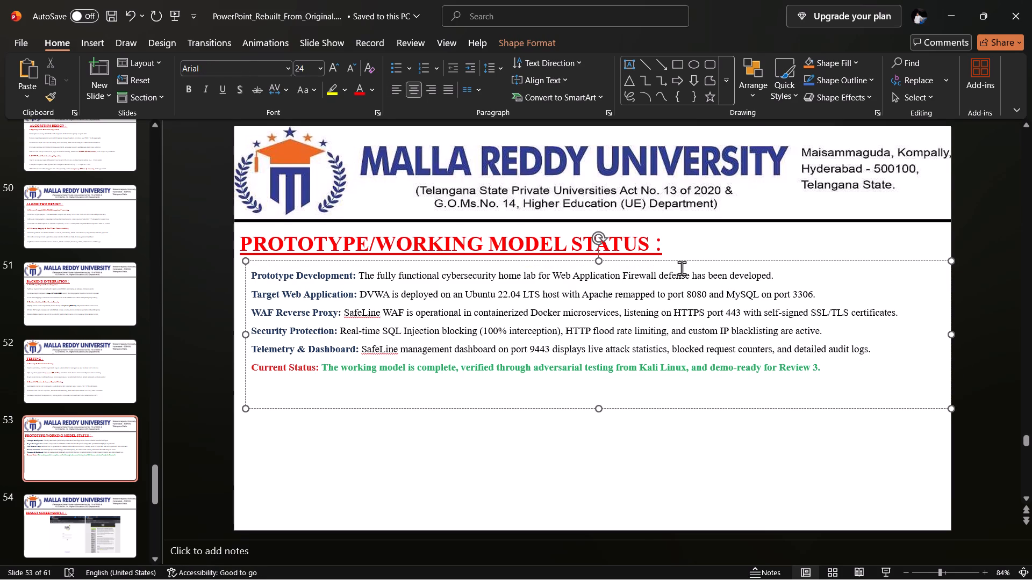
click(599, 259)
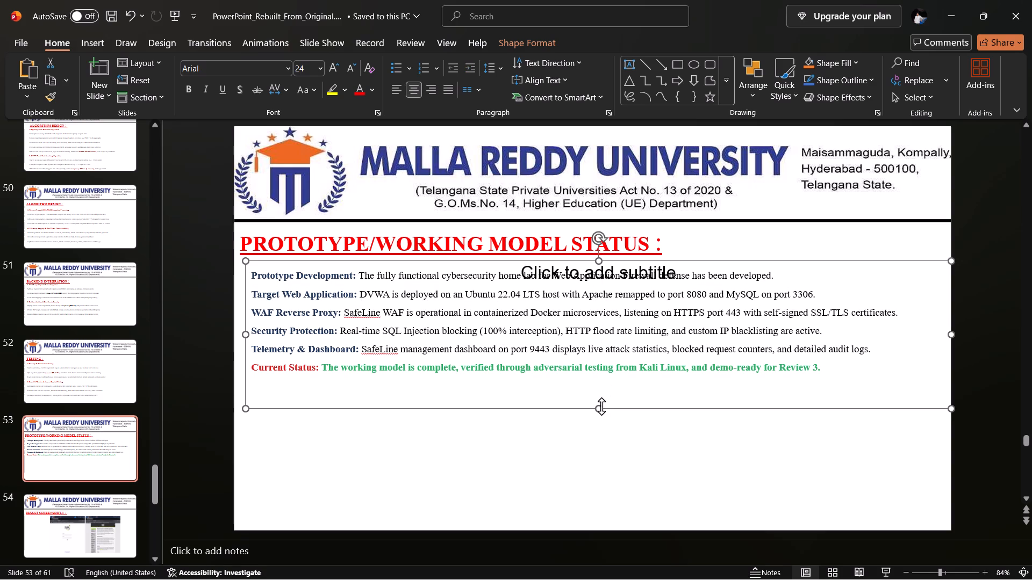
drag(598, 408, 598, 467)
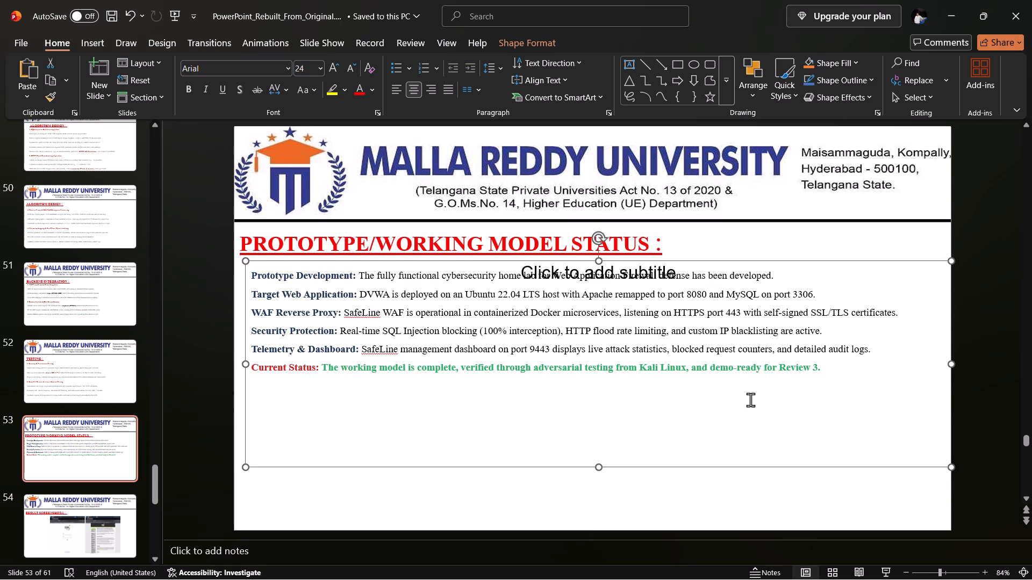
Set all body text on slide 53, from Prototype Development through Current Status, to font size 16.
drag(822, 378, 284, 282)
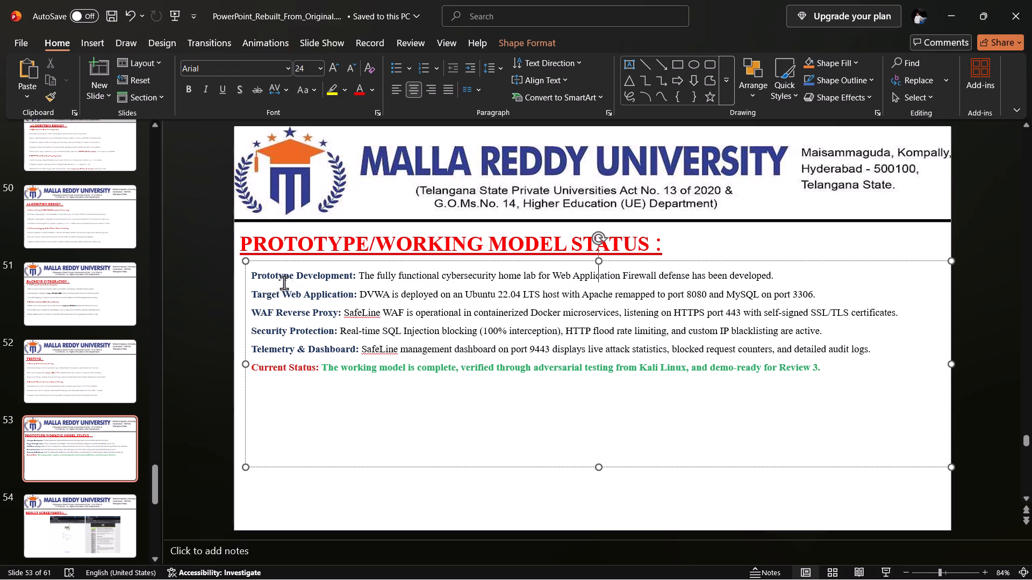
drag(284, 282, 247, 273)
drag(247, 273, 269, 275)
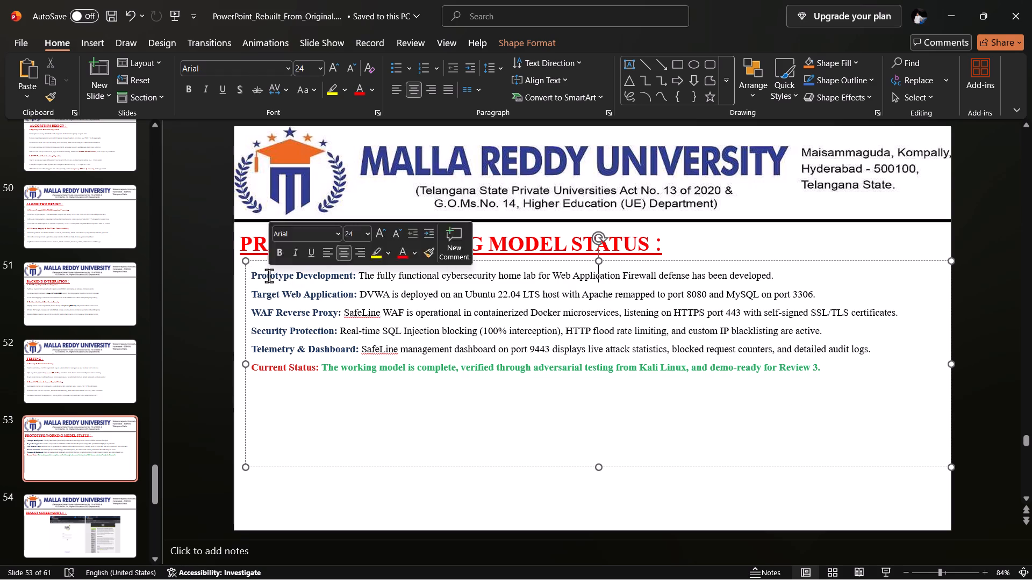
double_click(269, 275)
drag(249, 270, 254, 274)
click(254, 274)
drag(254, 274, 848, 377)
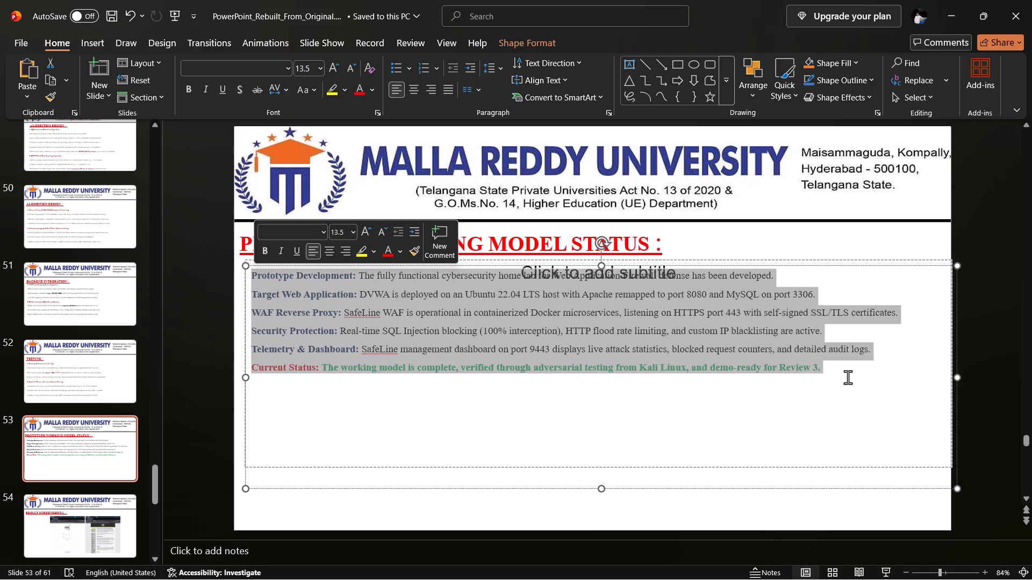
drag(848, 377, 875, 376)
click(925, 335)
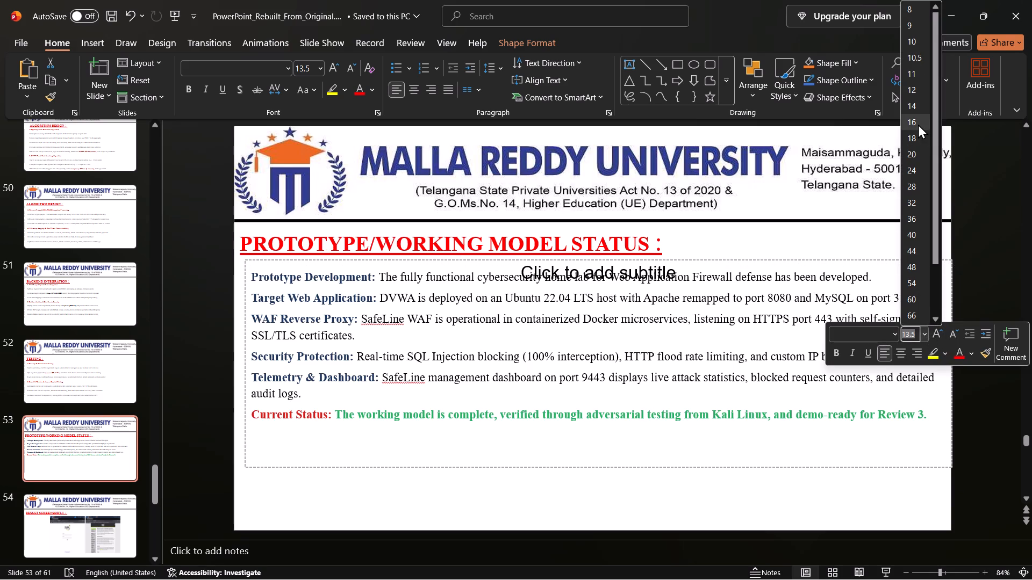
click(918, 124)
click(680, 500)
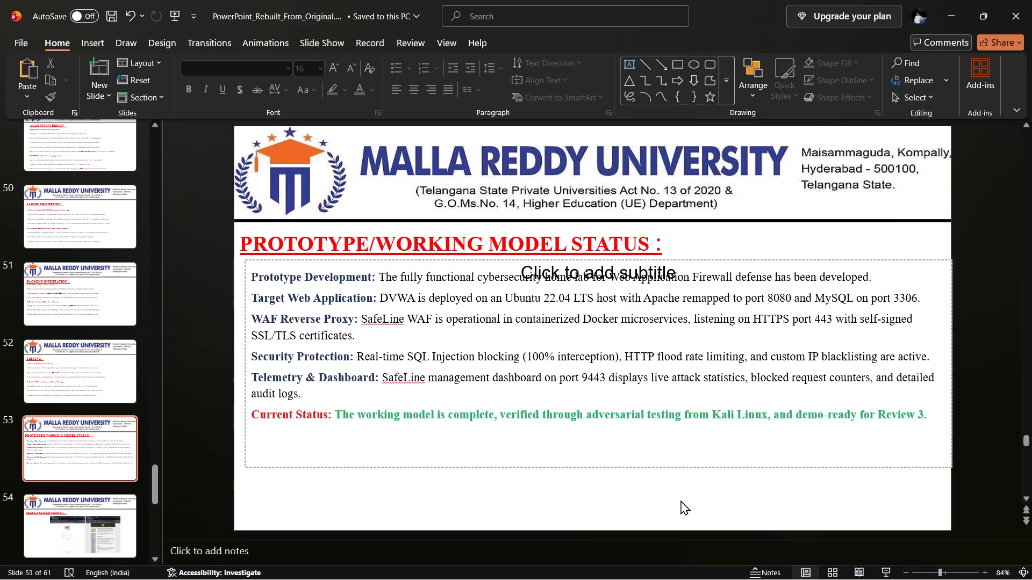
Delete the tiny empty text box at the end of slide 53's PROTOTYPE/WORKING MODEL STATUS title.
click(672, 244)
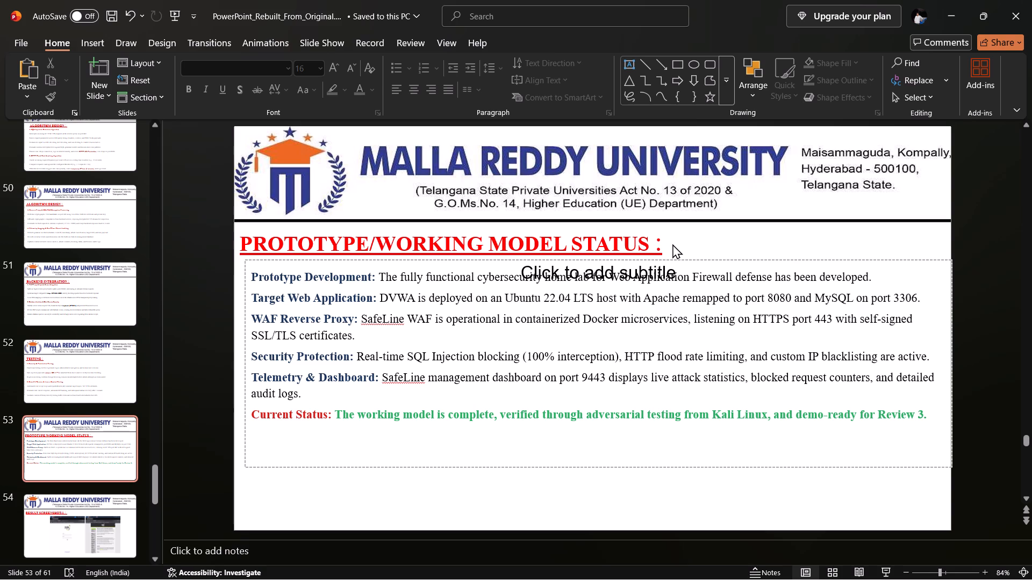
double_click(672, 244)
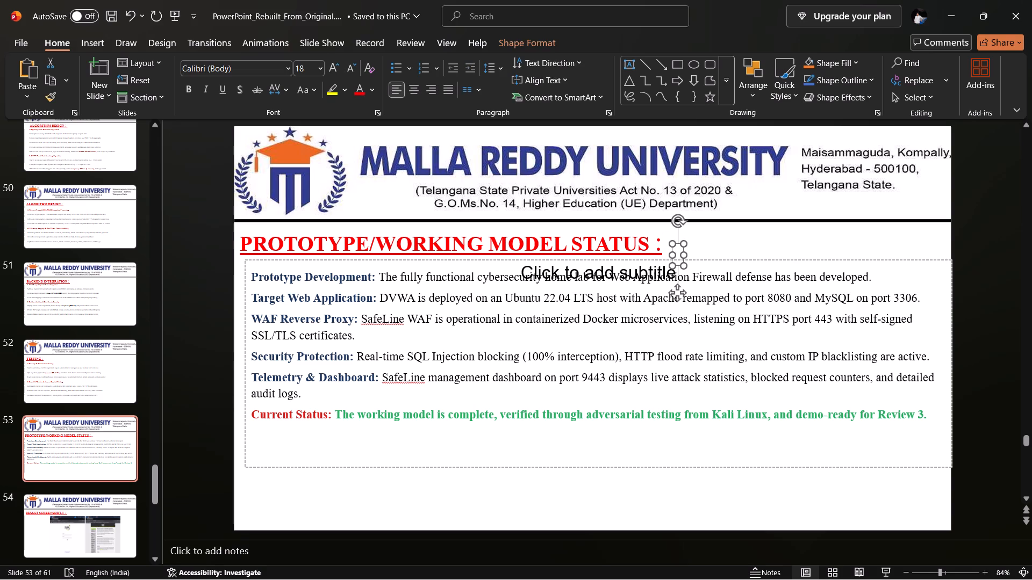
key(Delete)
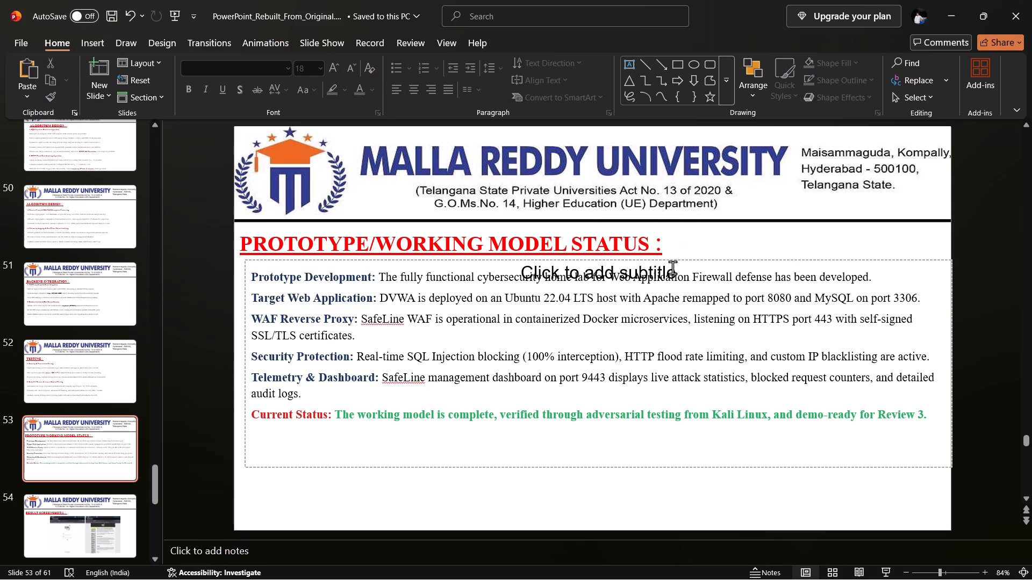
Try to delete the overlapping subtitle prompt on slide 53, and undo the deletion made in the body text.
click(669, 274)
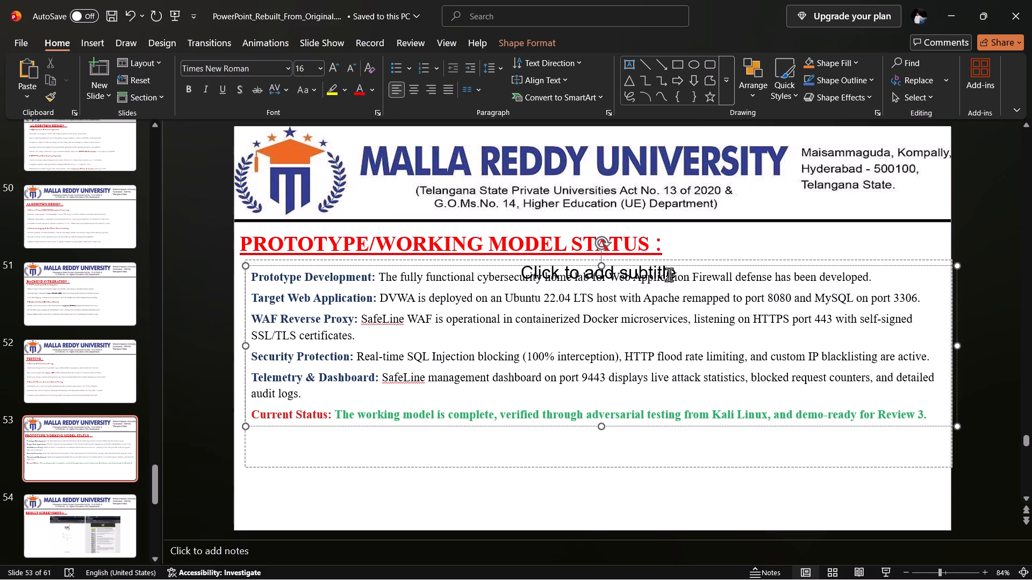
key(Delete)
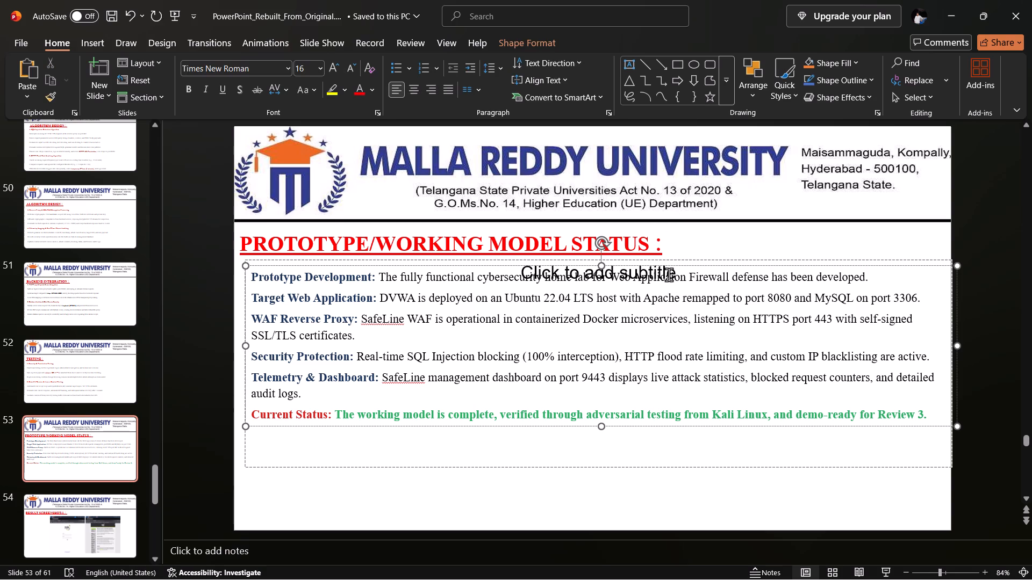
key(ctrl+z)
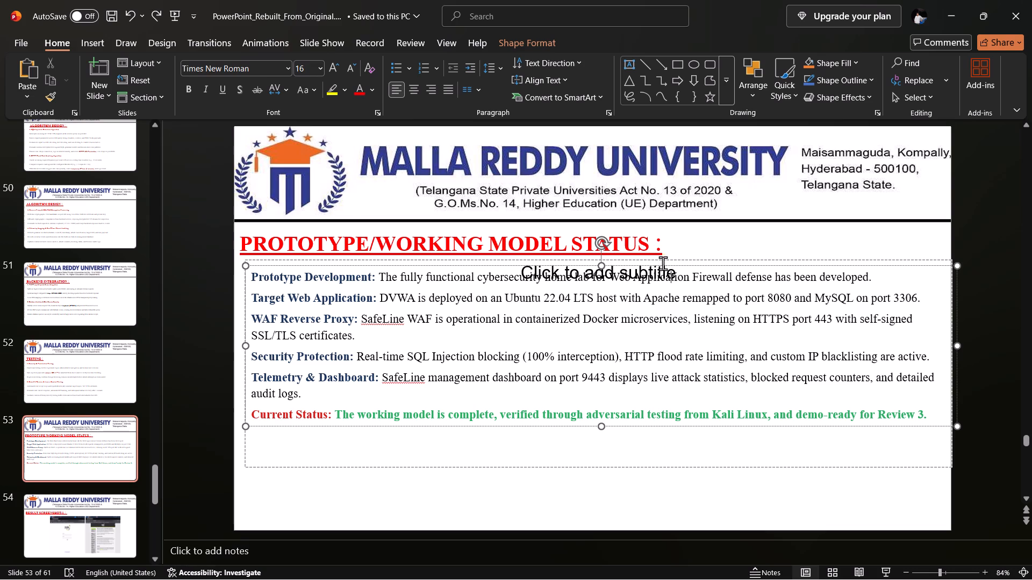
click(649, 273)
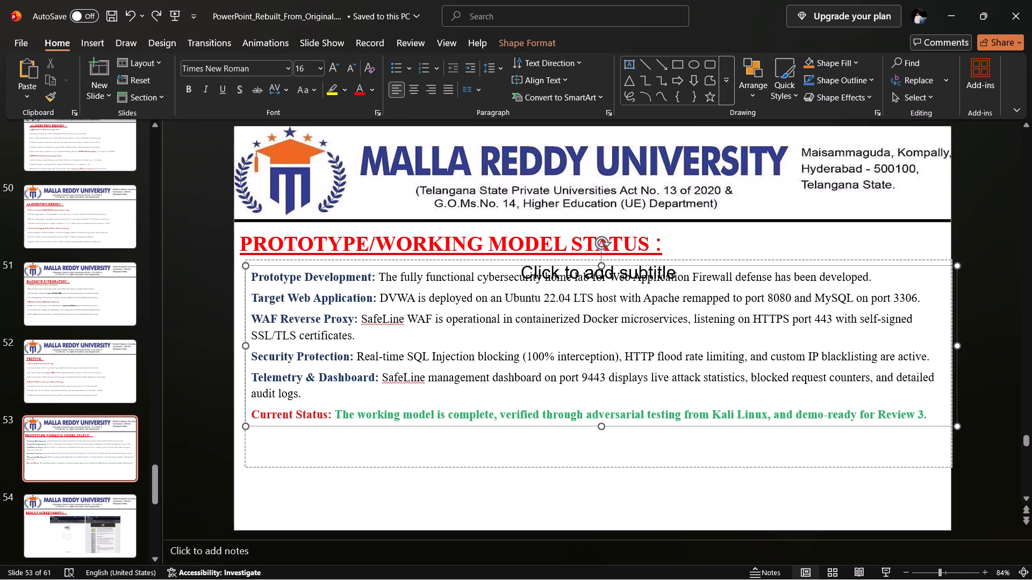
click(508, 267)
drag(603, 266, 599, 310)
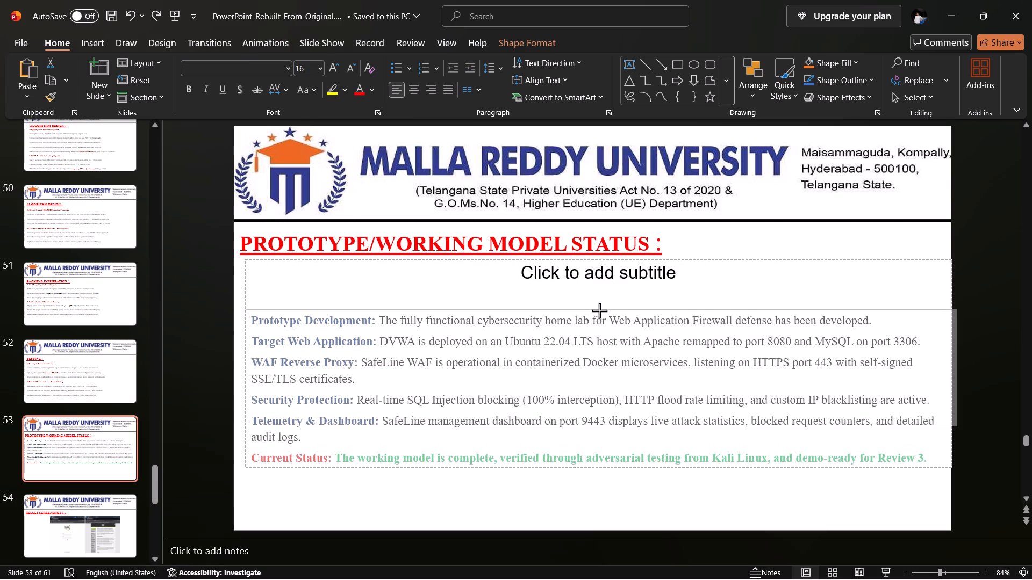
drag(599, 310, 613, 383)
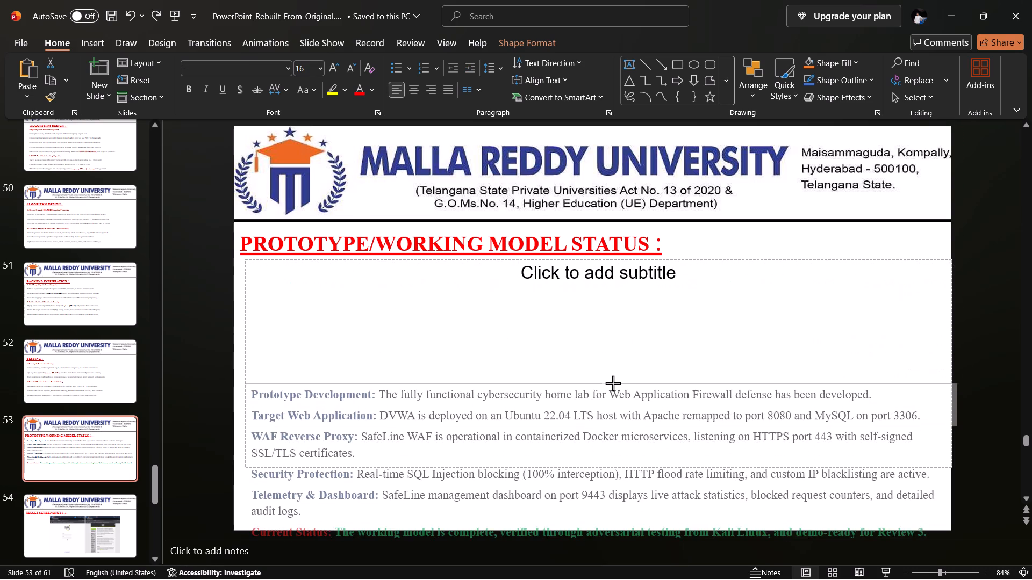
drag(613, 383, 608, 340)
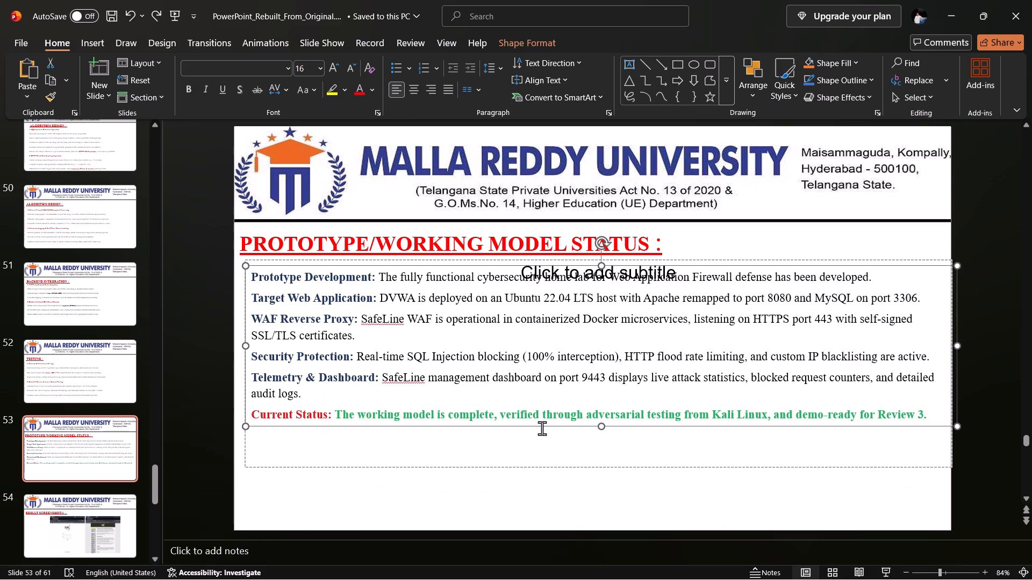
Delete the empty subtitle placeholder overlapping the body text on slide 53.
drag(572, 470, 600, 497)
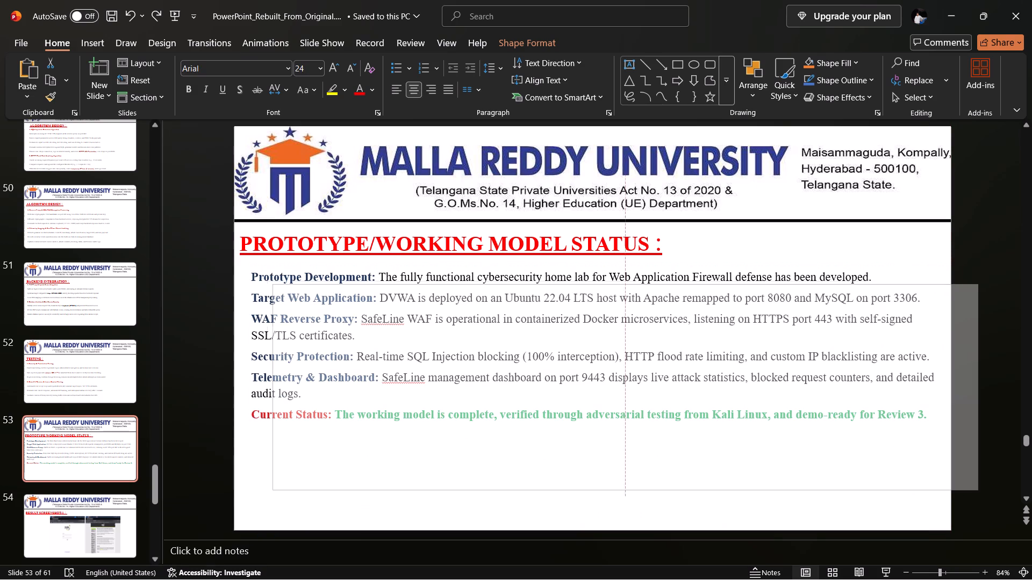
drag(600, 497, 564, 510)
key(Delete)
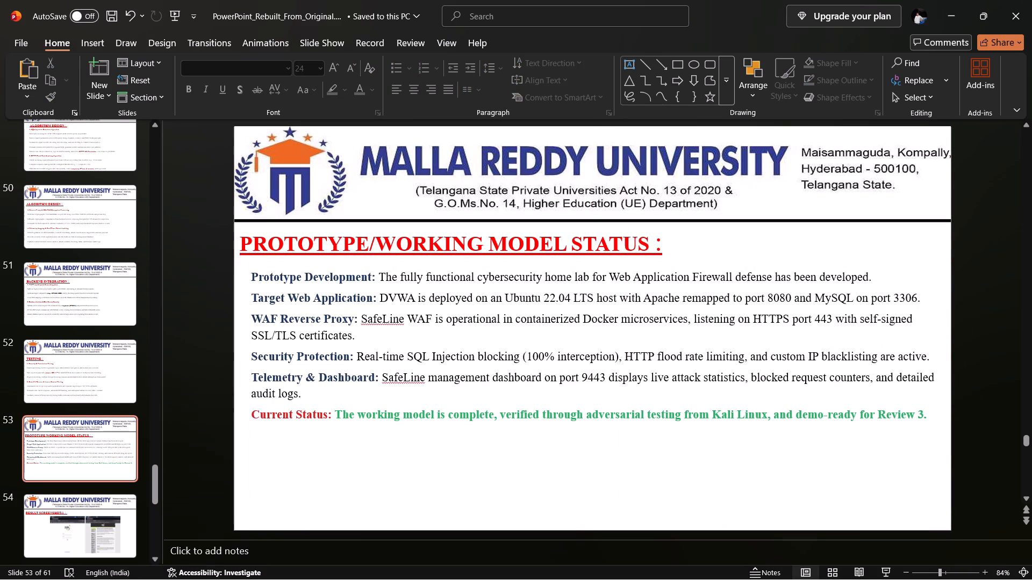
Examine the layout of the RESULT SCREENSHOT slides, 54 through 58, and return to slide 55.
key(Down)
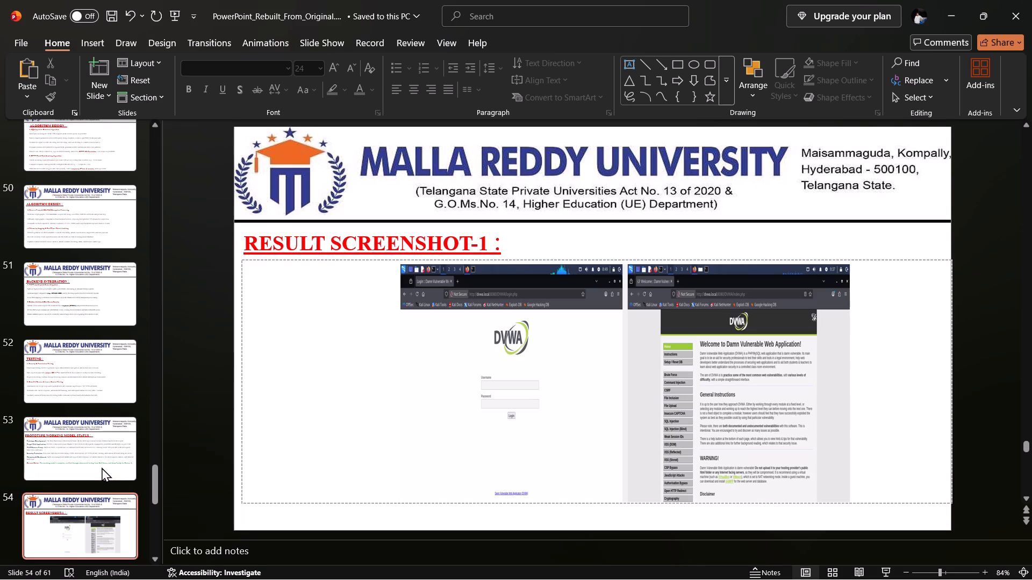
key(Down)
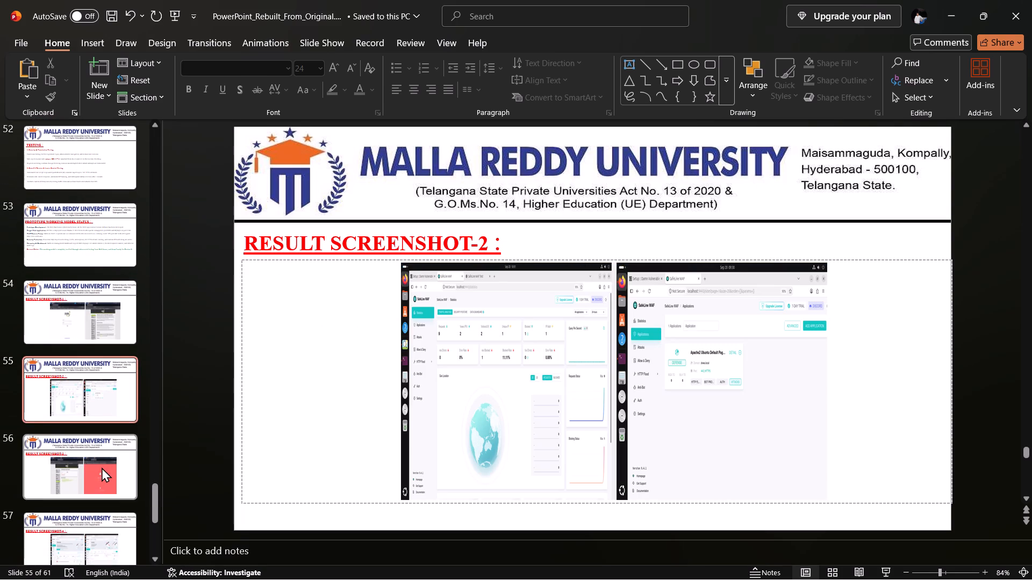
key(Down)
key(Down)
key(Down)
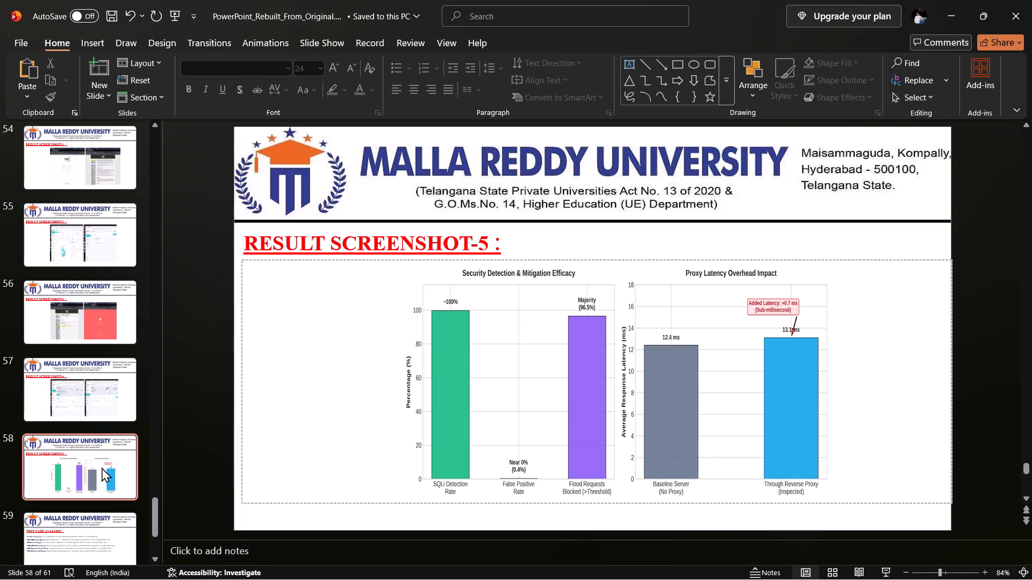
key(Up)
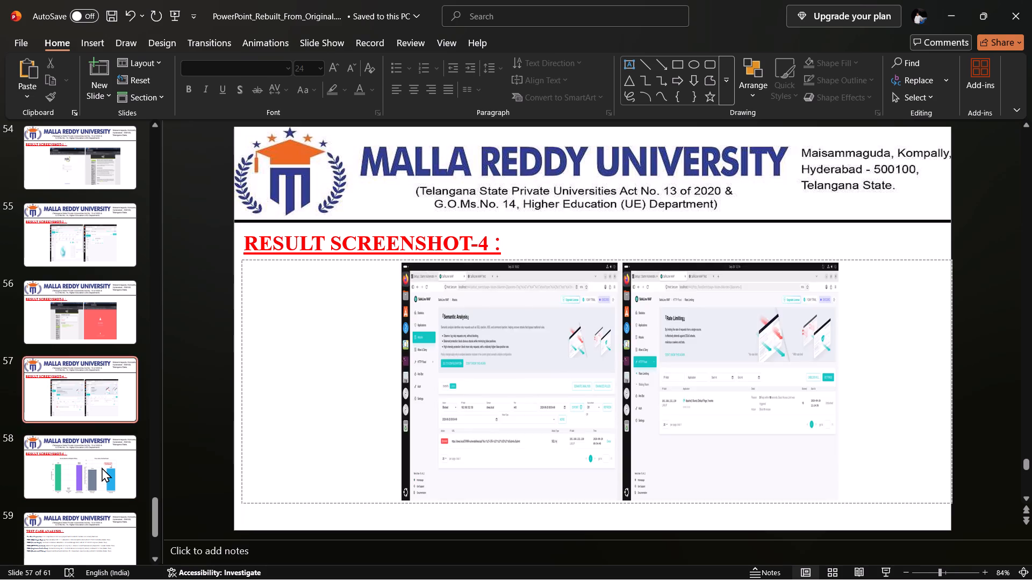
key(Up)
key(Up)
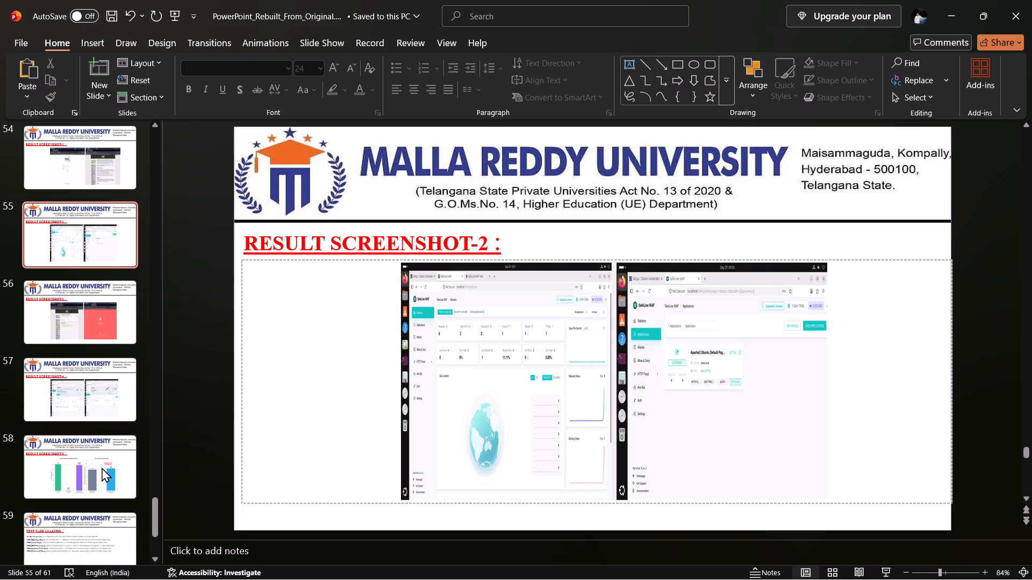
Move the empty subtitle placeholder on slide 55 down to the slide's bottom edge and extend its top edge to just below the title.
drag(317, 505, 312, 530)
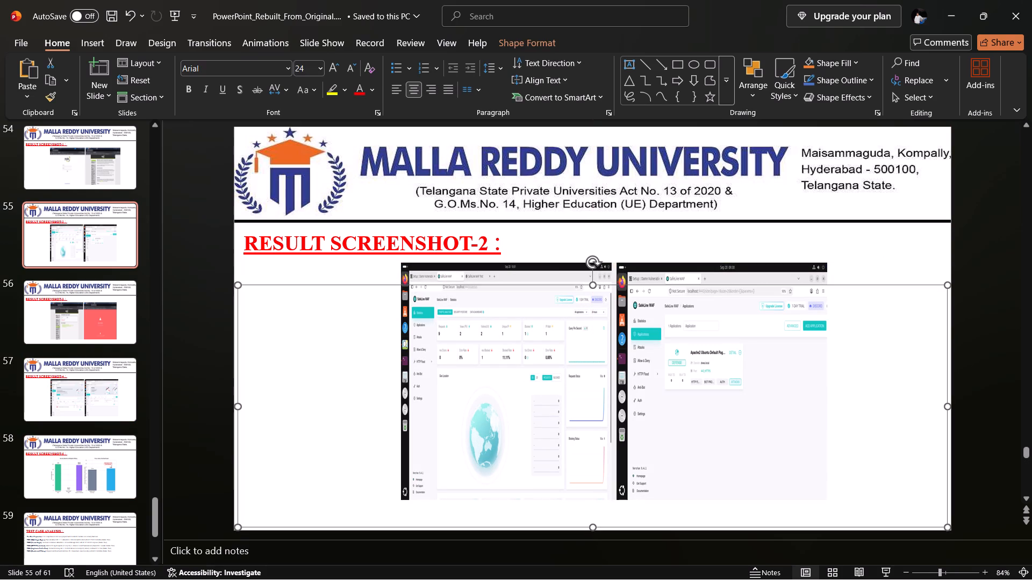
drag(592, 286, 597, 255)
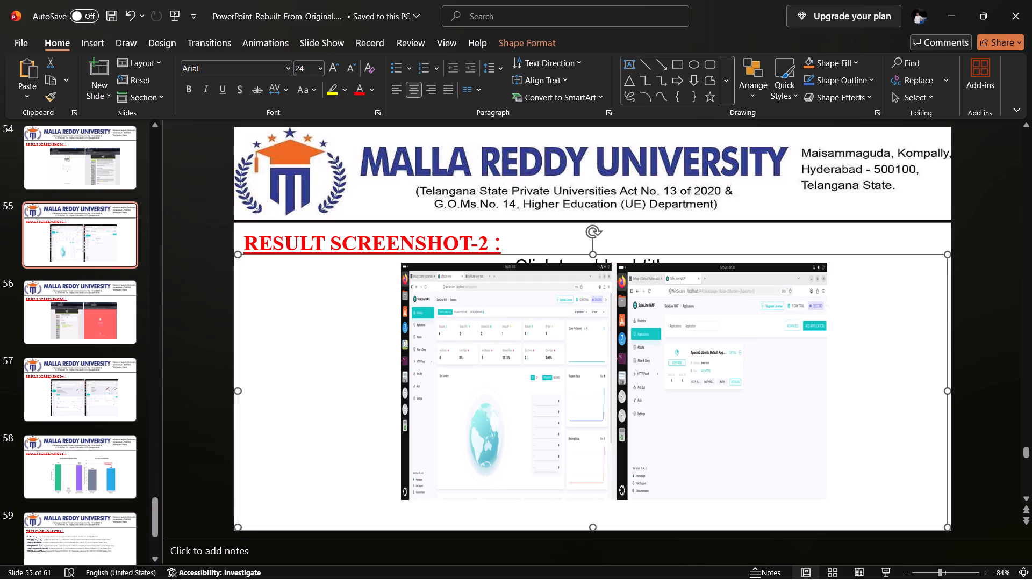
Move the paired SafeLine WAF screenshot picture on slide 55 toward the slide's left side and slightly up, covering the subtitle prompt.
click(623, 264)
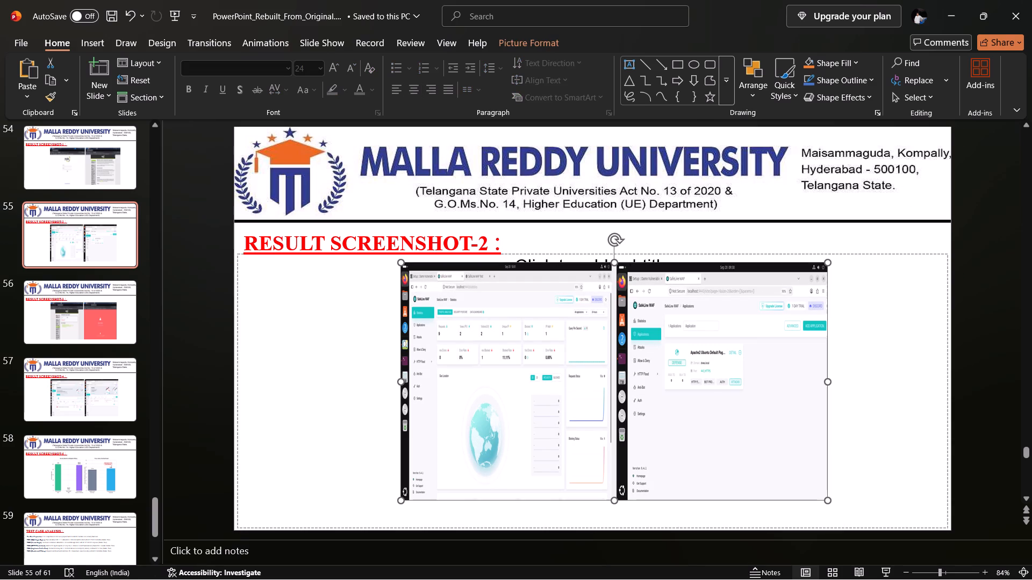
drag(611, 320, 563, 320)
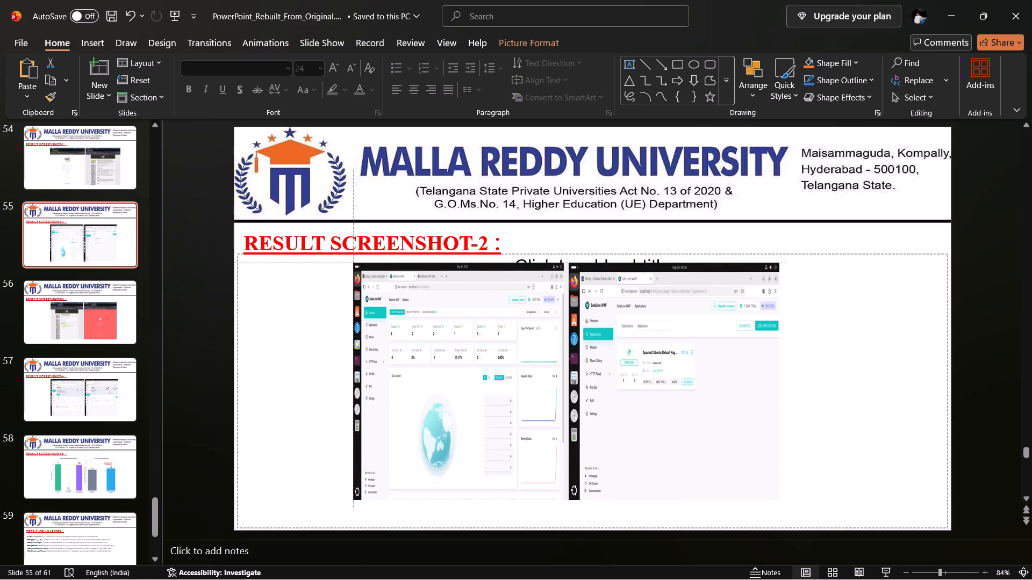
drag(563, 320, 572, 317)
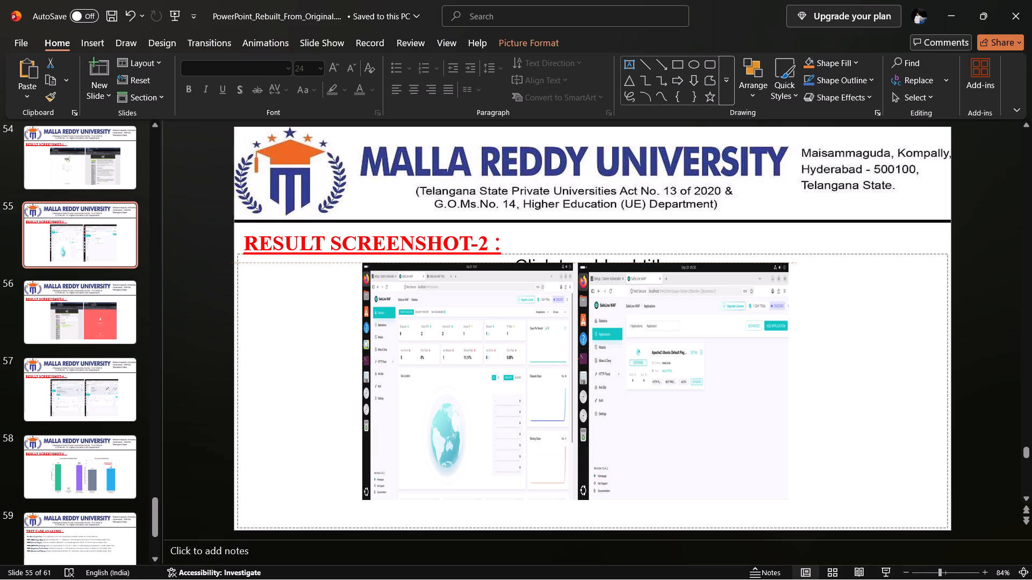
drag(572, 317, 573, 316)
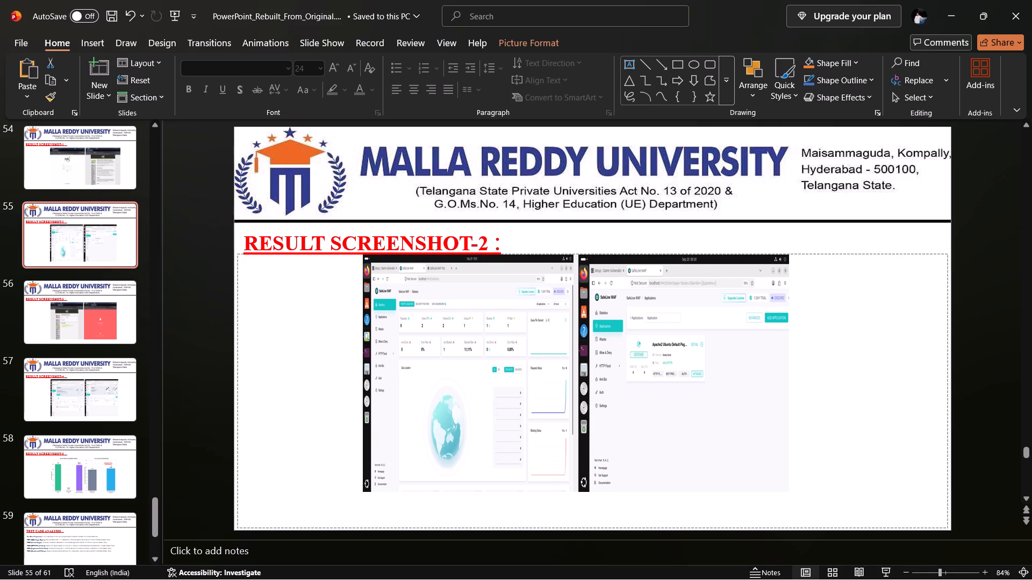
drag(573, 316, 572, 316)
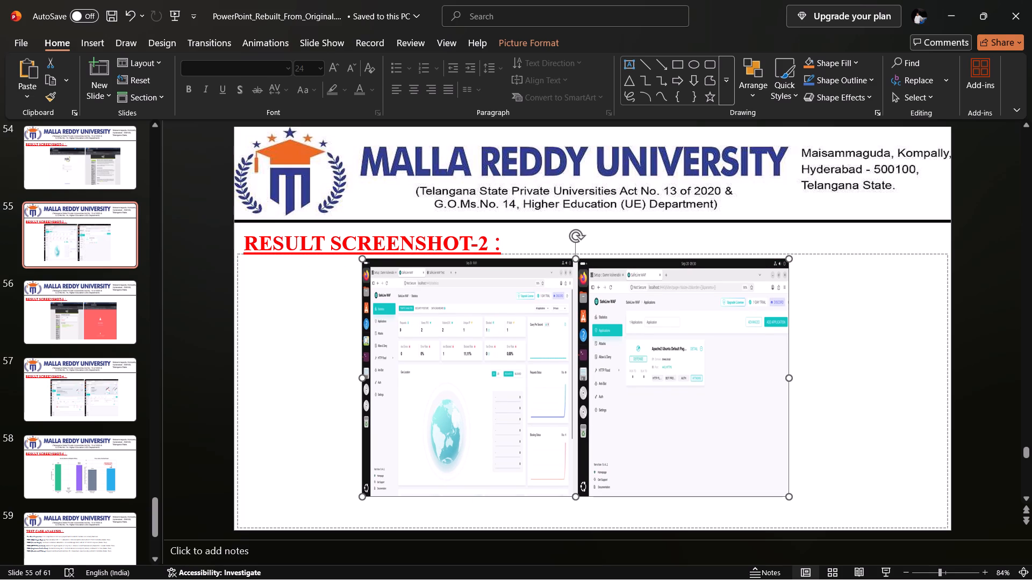
Widen the screenshot picture on slide 55 by extending both its left and right edges outward.
drag(363, 378, 289, 374)
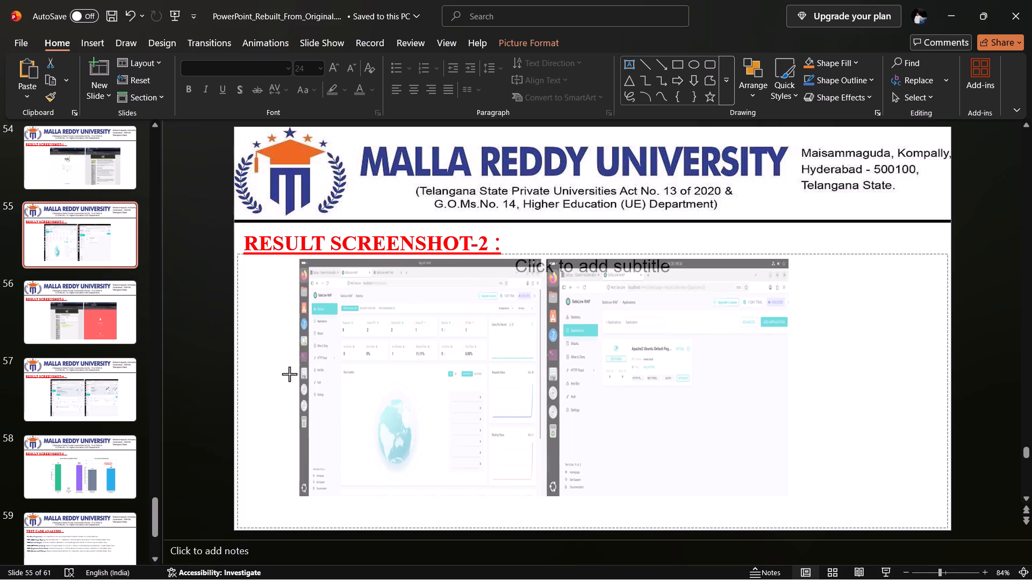
drag(289, 374, 280, 372)
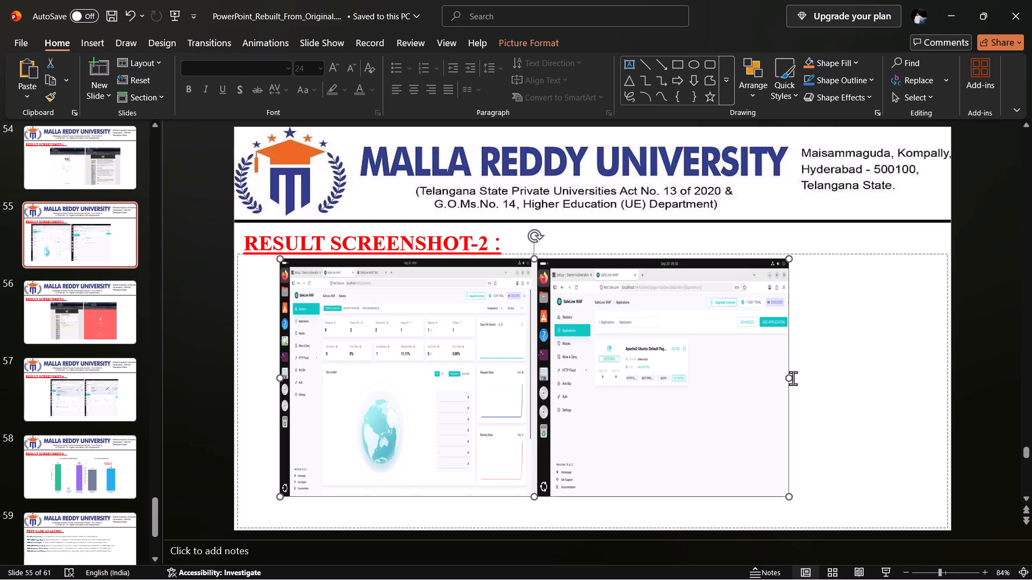
drag(793, 378, 788, 379)
click(785, 382)
drag(788, 380, 839, 375)
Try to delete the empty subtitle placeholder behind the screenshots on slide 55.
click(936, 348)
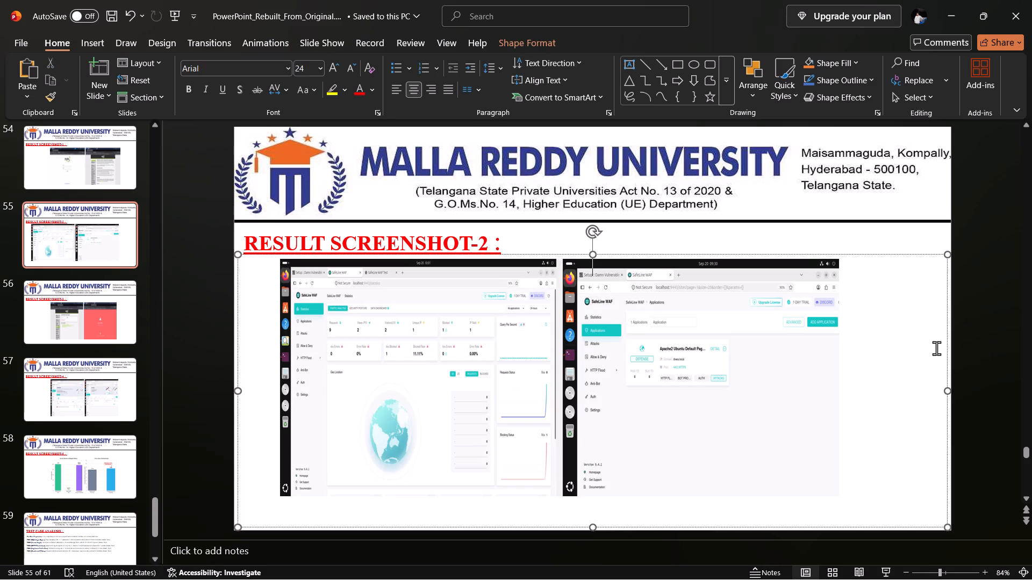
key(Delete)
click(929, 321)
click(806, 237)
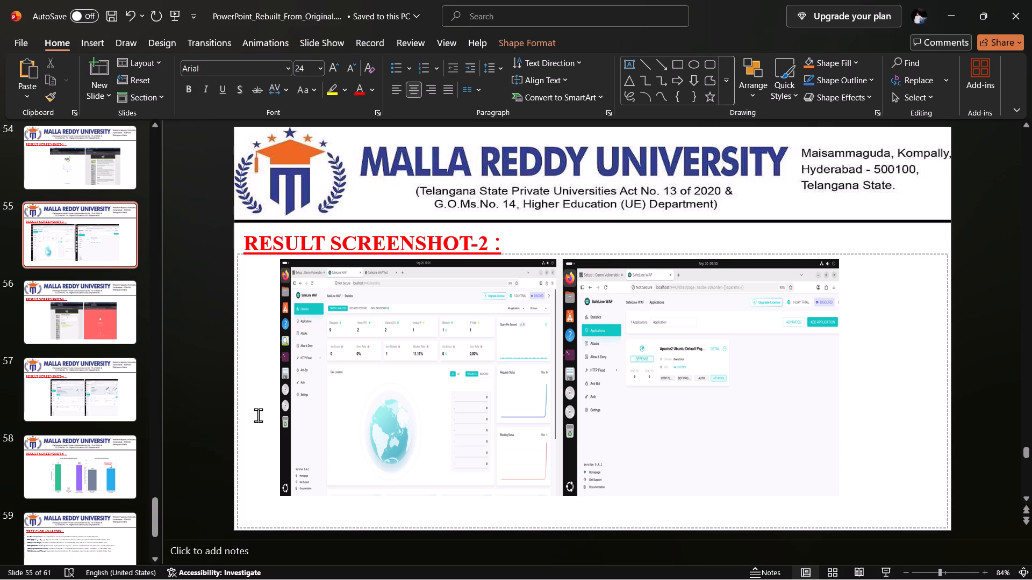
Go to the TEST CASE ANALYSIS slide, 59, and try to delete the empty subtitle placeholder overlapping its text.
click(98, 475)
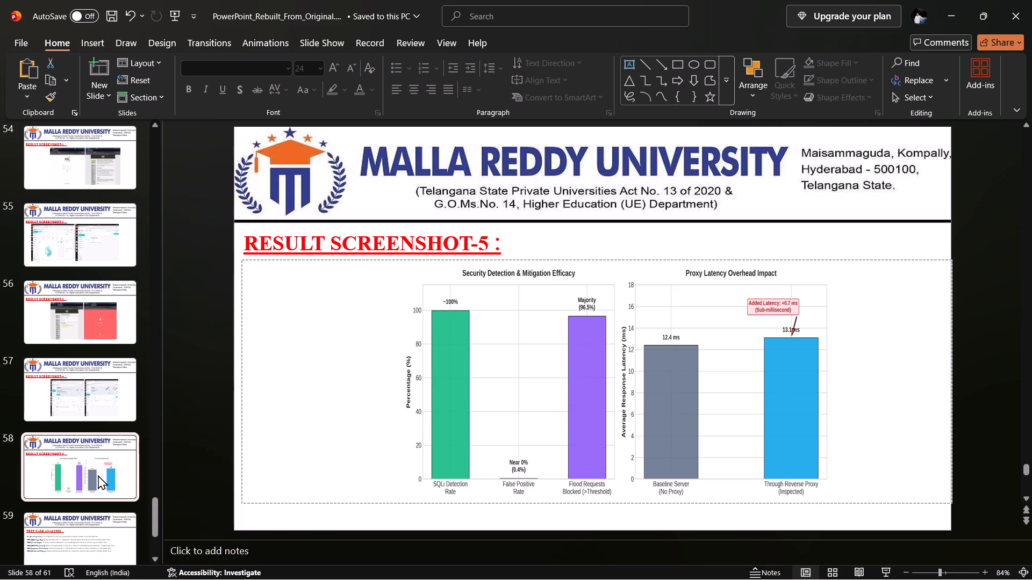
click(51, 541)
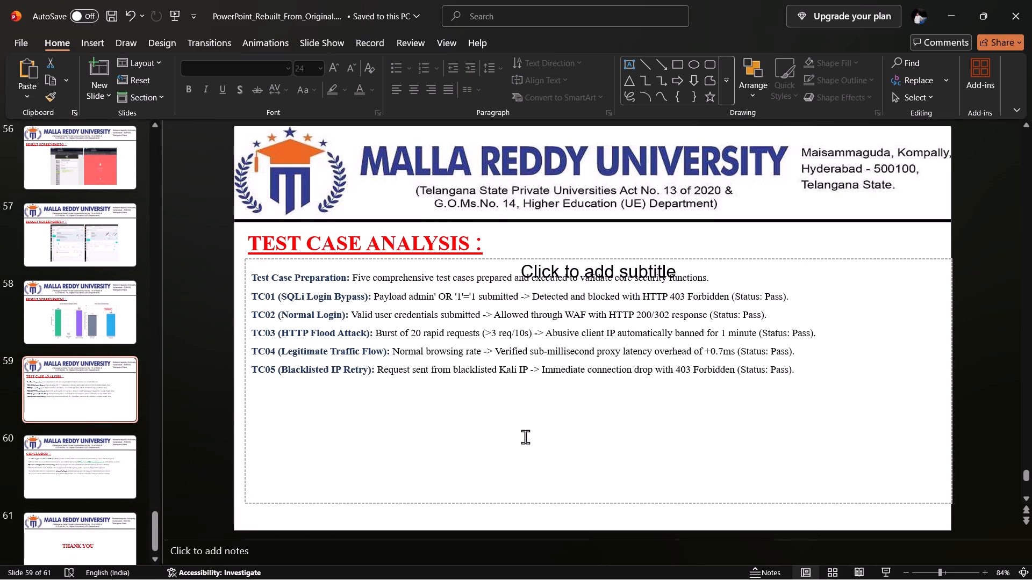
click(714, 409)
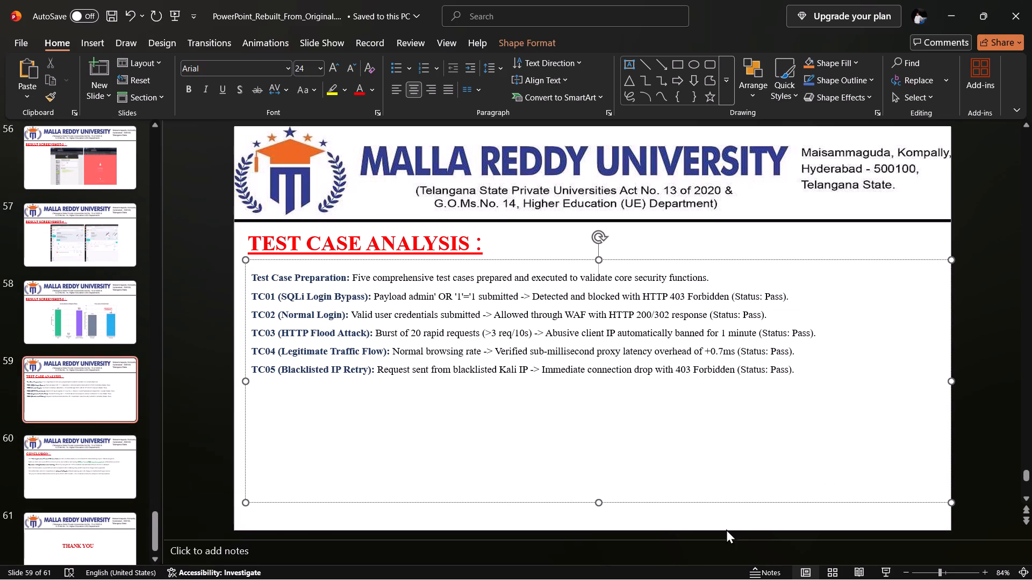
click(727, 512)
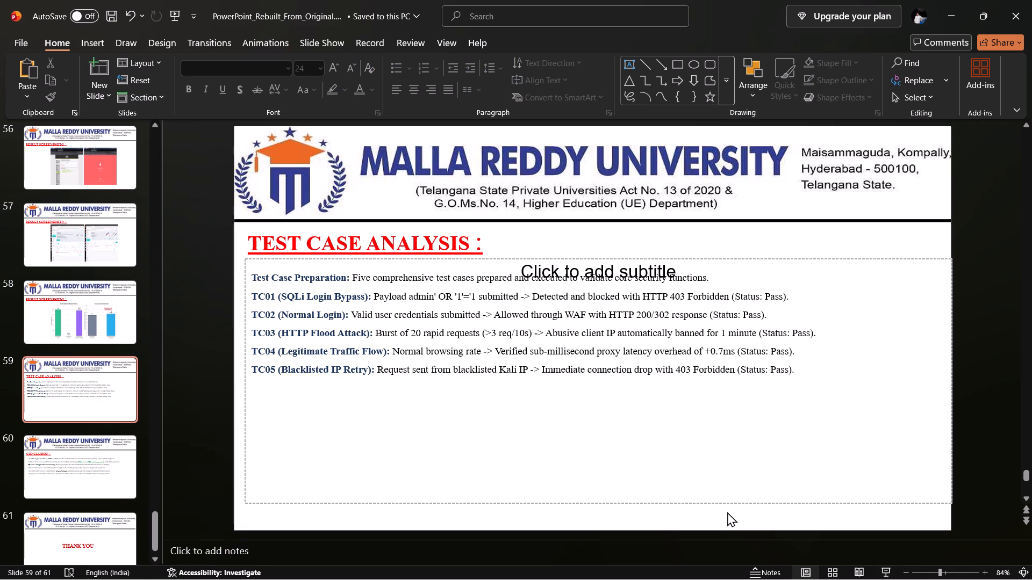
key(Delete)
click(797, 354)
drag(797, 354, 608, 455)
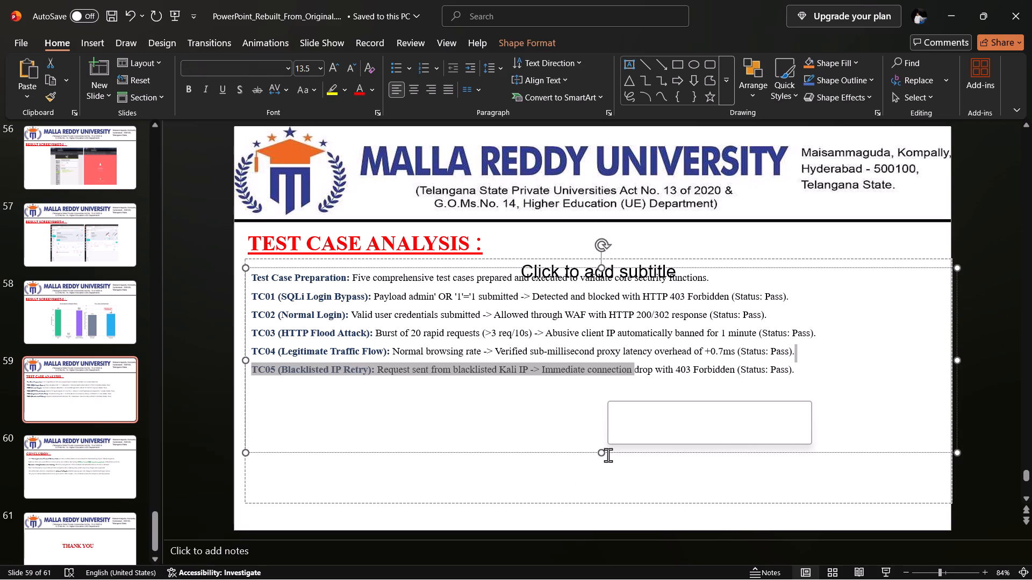
Shrink the empty subtitle placeholder on the TEST CASE ANALYSIS slide, 59, from its bottom and top edges, and delete it.
click(585, 440)
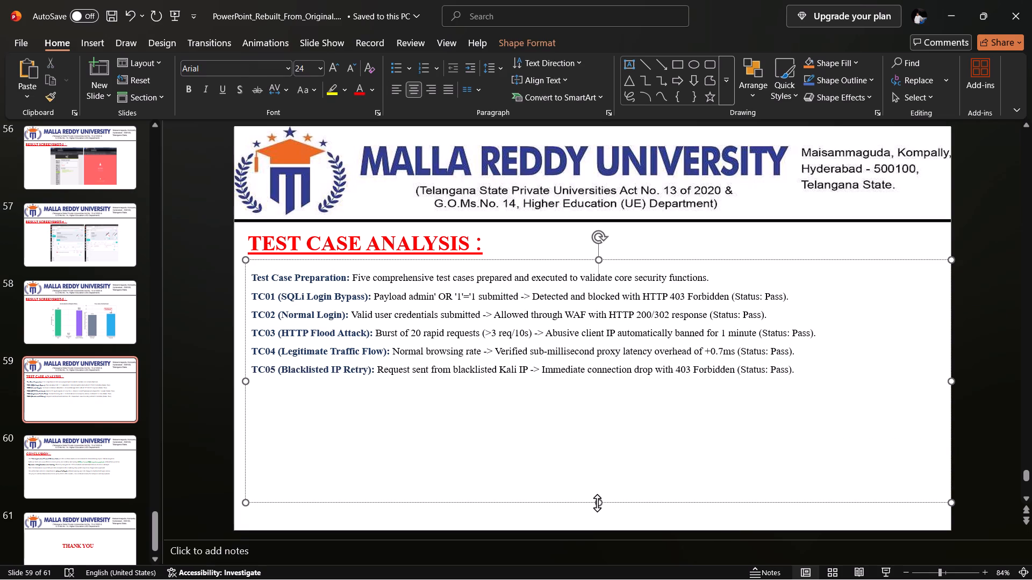
drag(600, 502, 601, 448)
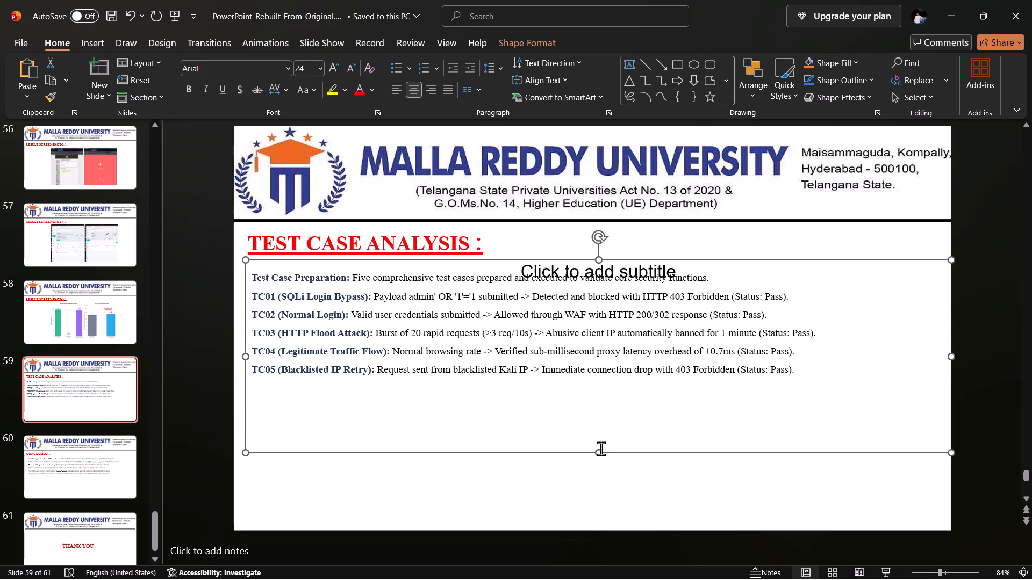
drag(598, 258, 606, 296)
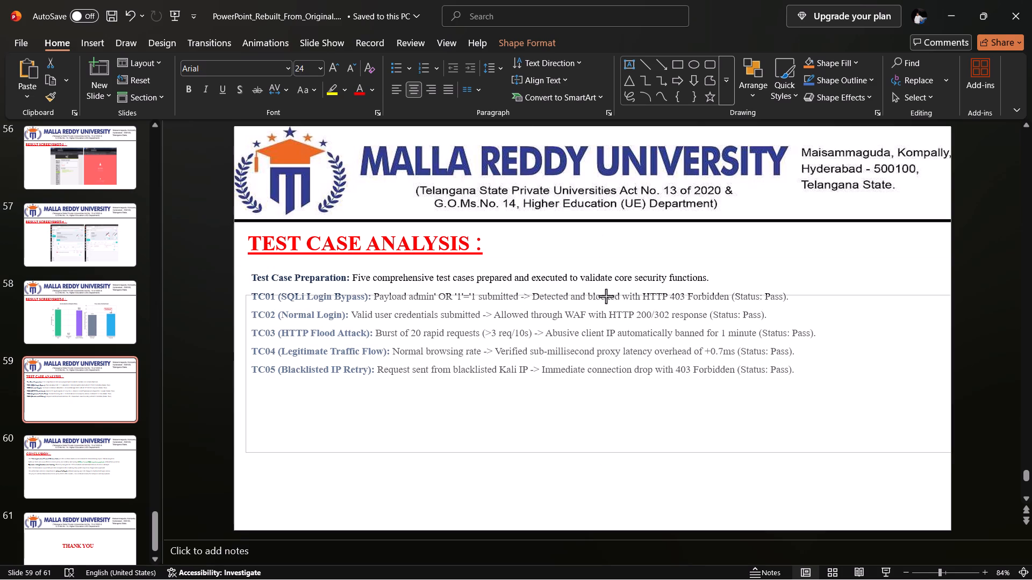
drag(606, 296, 608, 353)
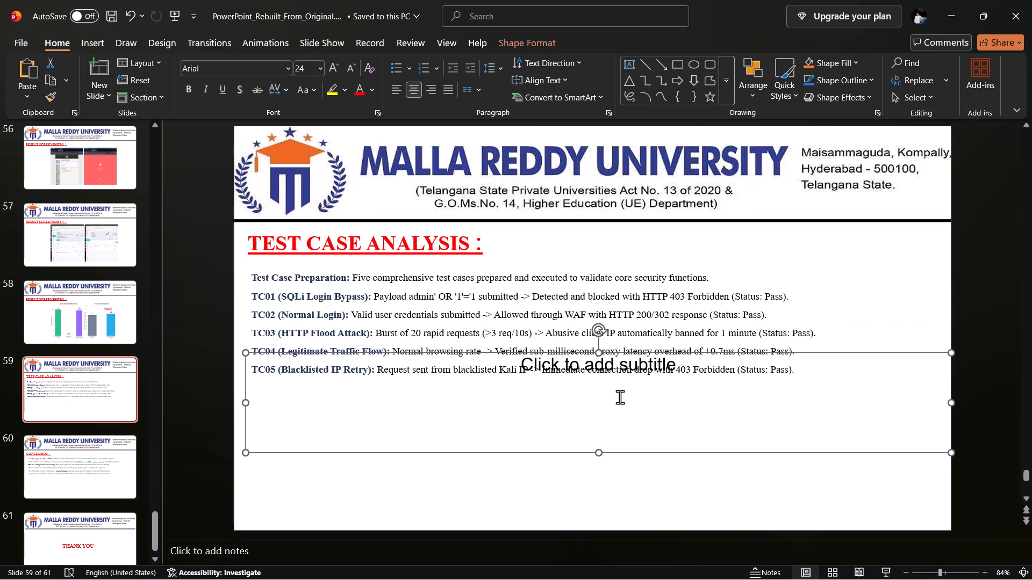
key(Delete)
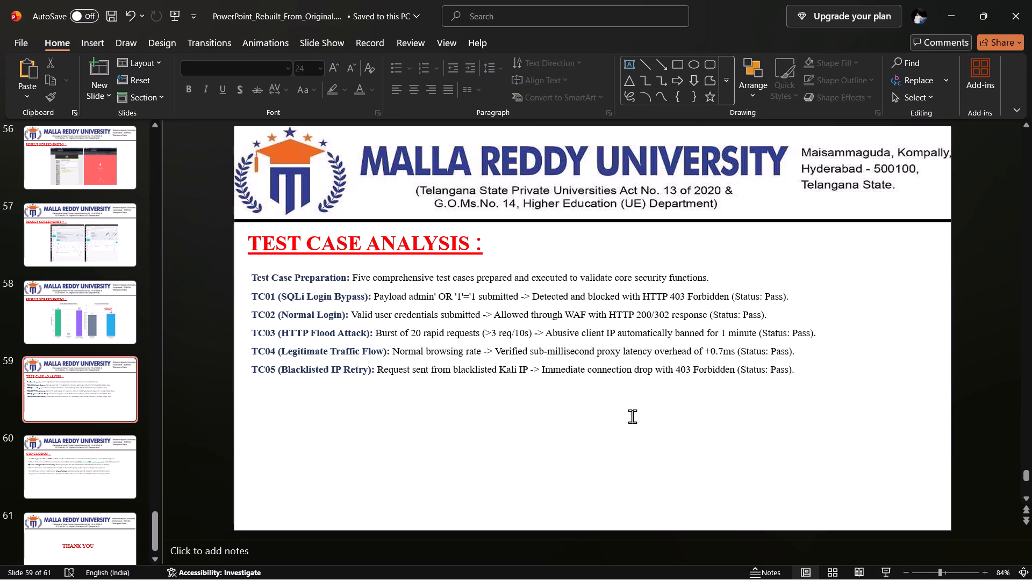
Set all the test case text on slide 59, from Test Case Preparation through TC05, to font size 16.
drag(252, 275, 670, 405)
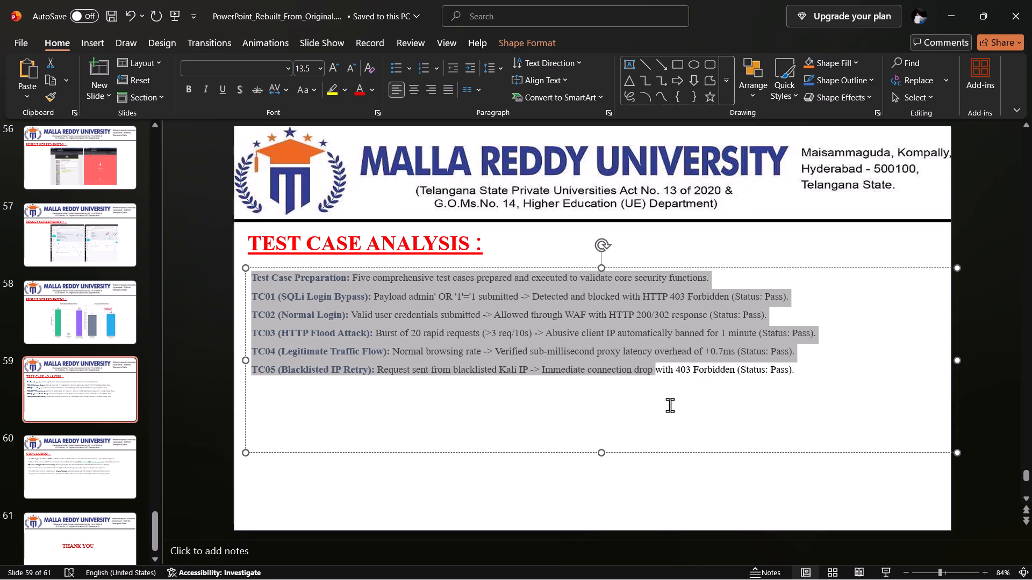
drag(670, 405, 917, 375)
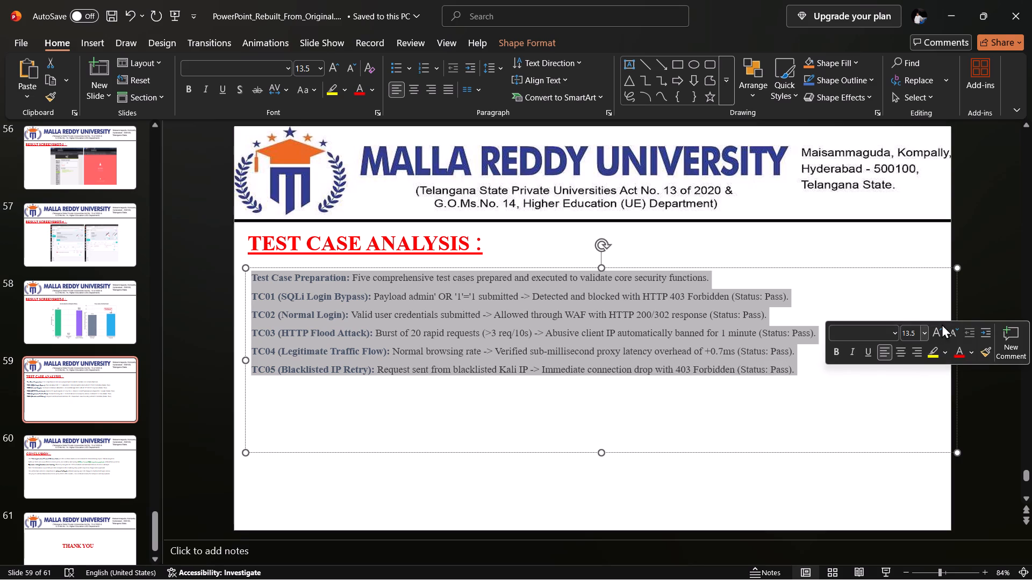
click(926, 331)
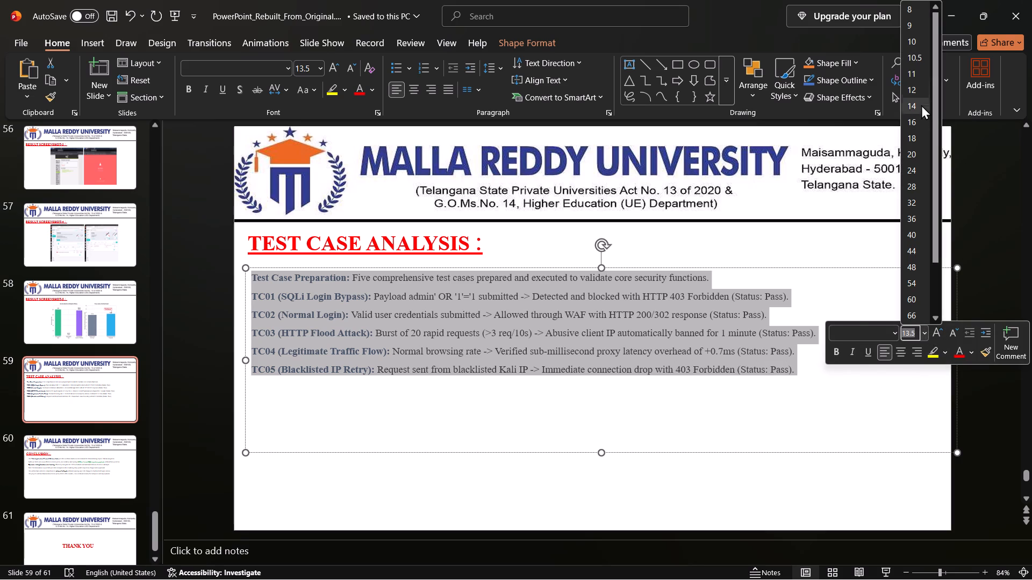
click(916, 116)
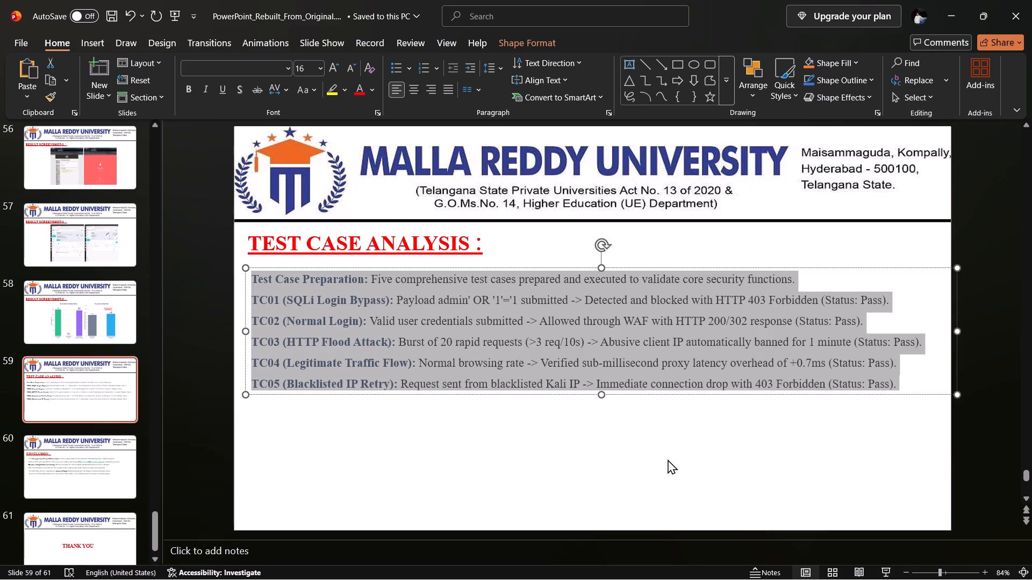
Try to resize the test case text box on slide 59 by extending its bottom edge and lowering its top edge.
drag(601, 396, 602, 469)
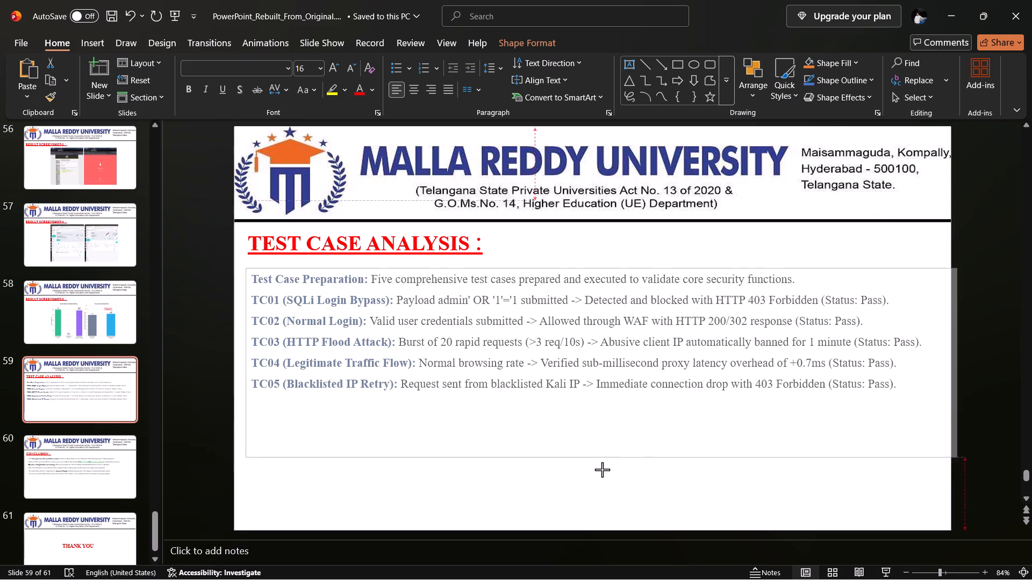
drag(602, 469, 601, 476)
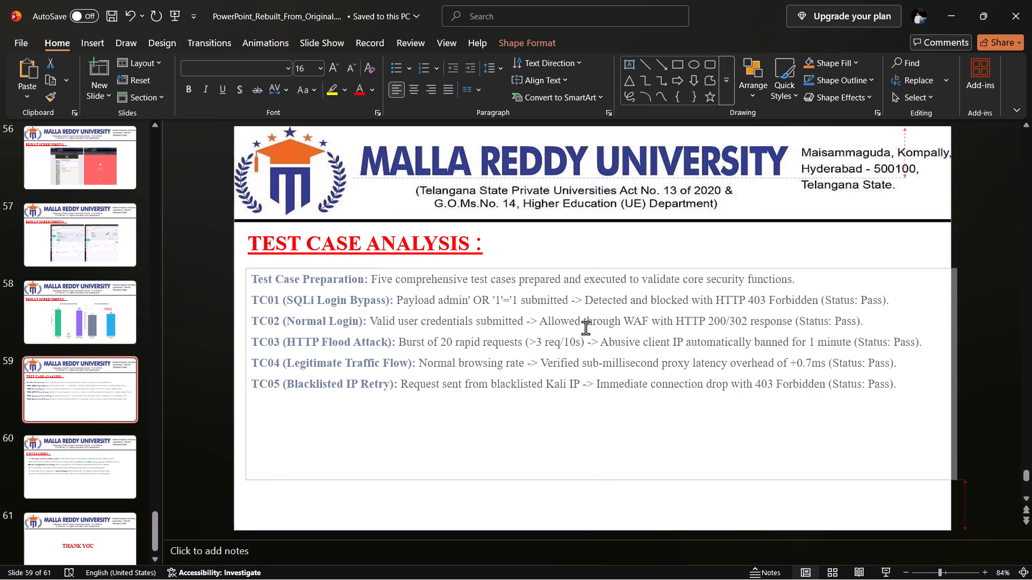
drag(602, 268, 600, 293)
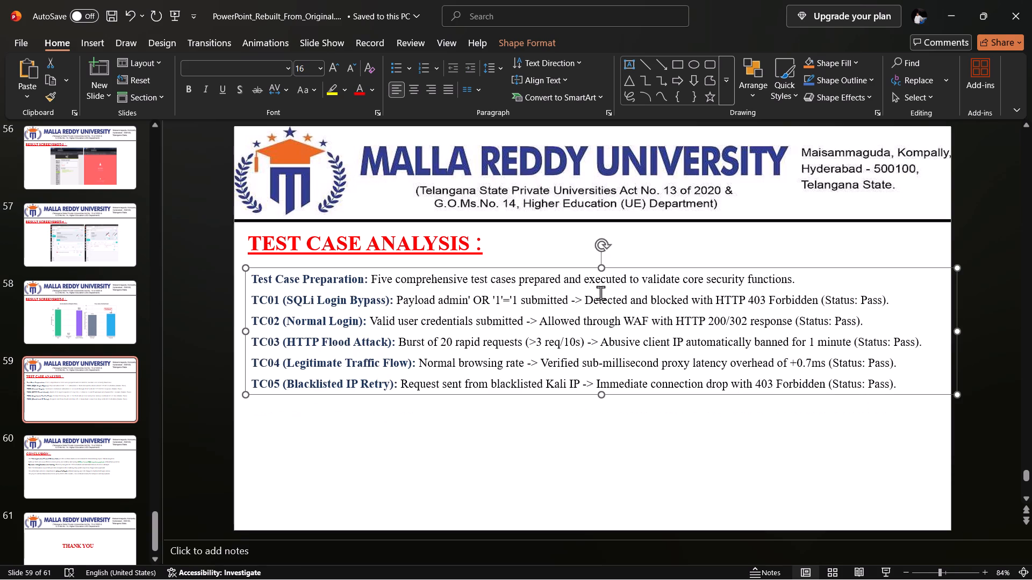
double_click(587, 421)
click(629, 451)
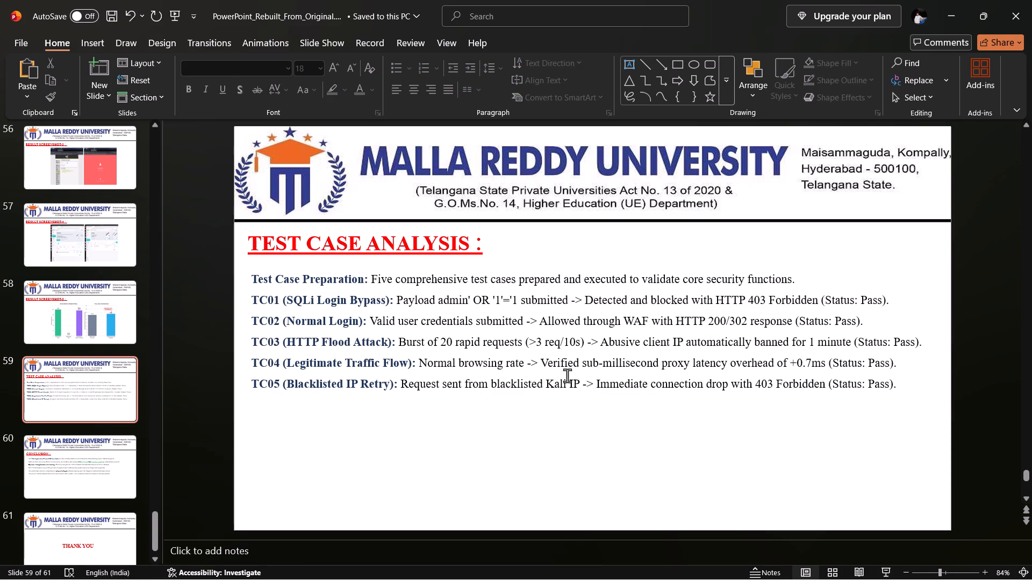
Go to the CONCLUSION slide, 60, and delete the empty subtitle placeholder overlapping its body text.
click(84, 477)
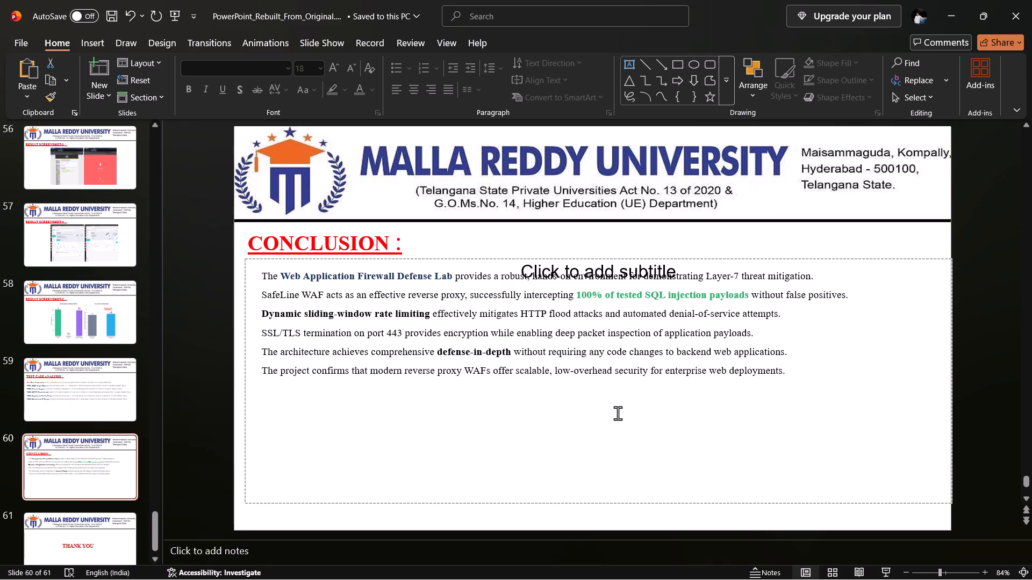
click(644, 451)
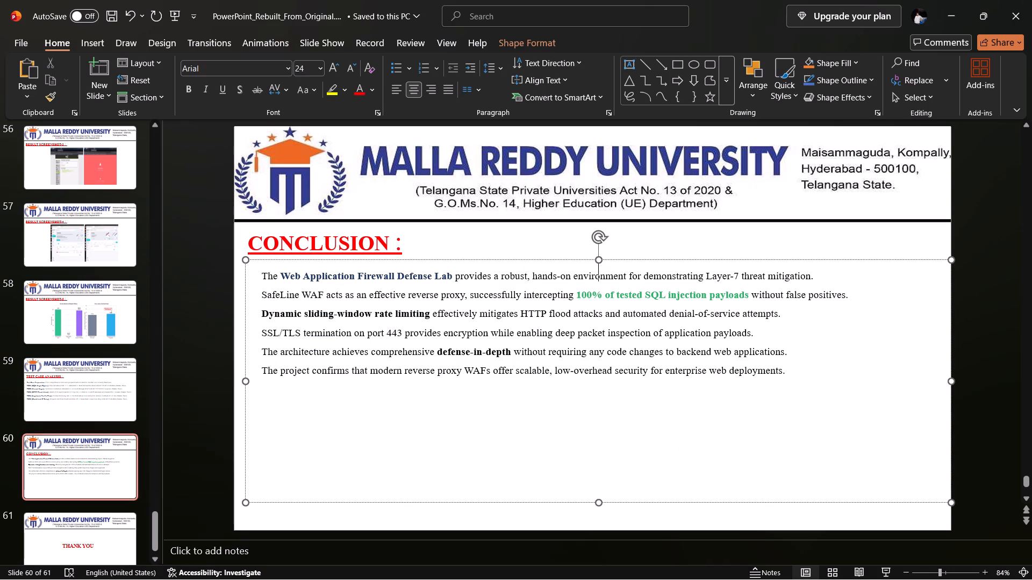
click(746, 513)
click(746, 513)
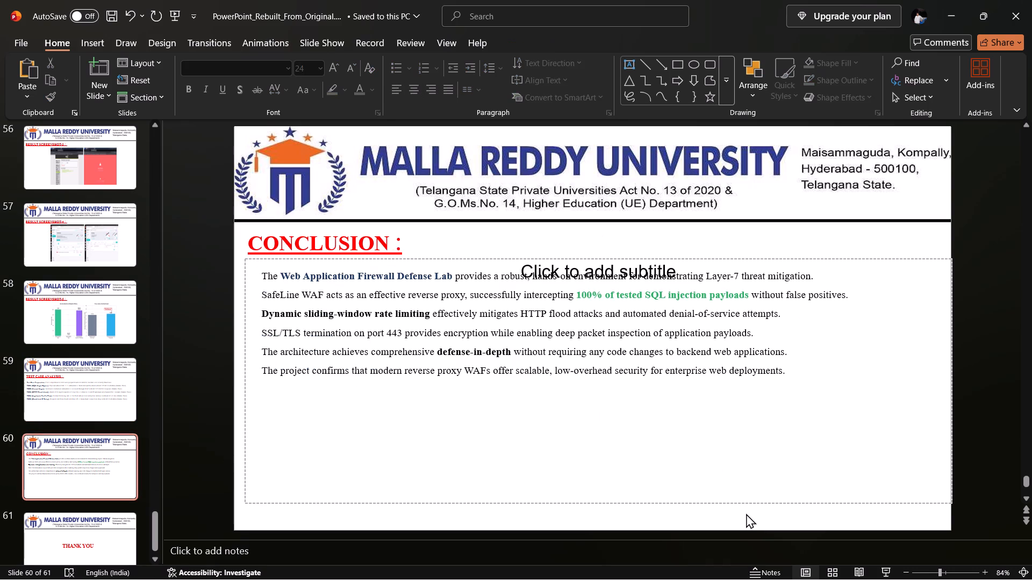
key(Delete)
click(715, 238)
double_click(715, 238)
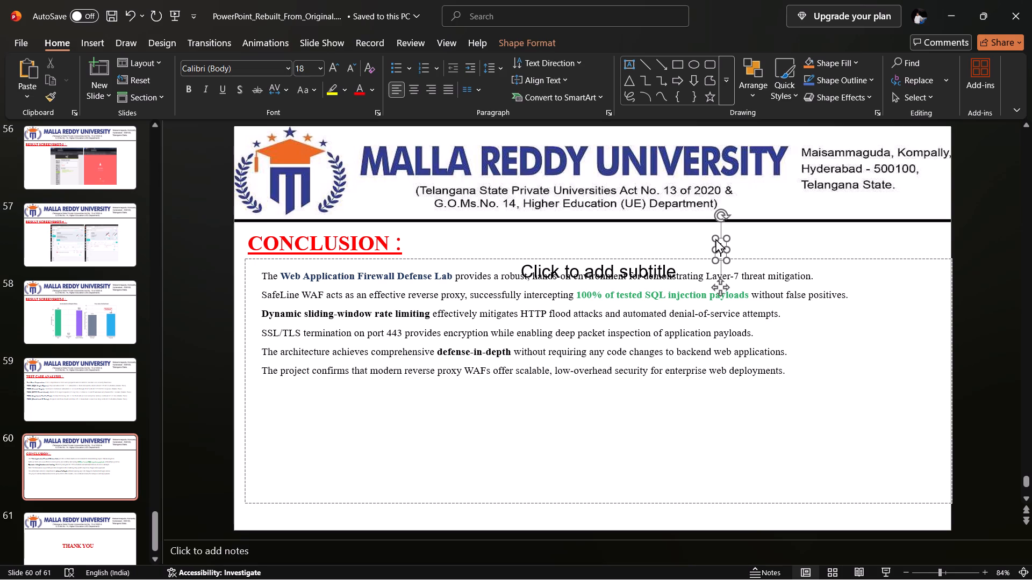
click(683, 257)
click(678, 264)
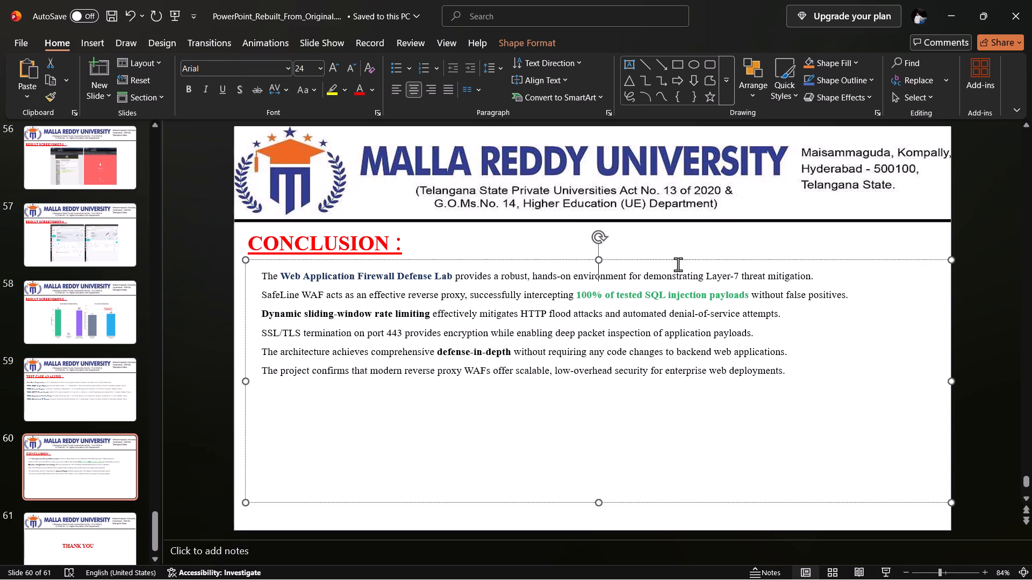
key(Delete)
click(677, 251)
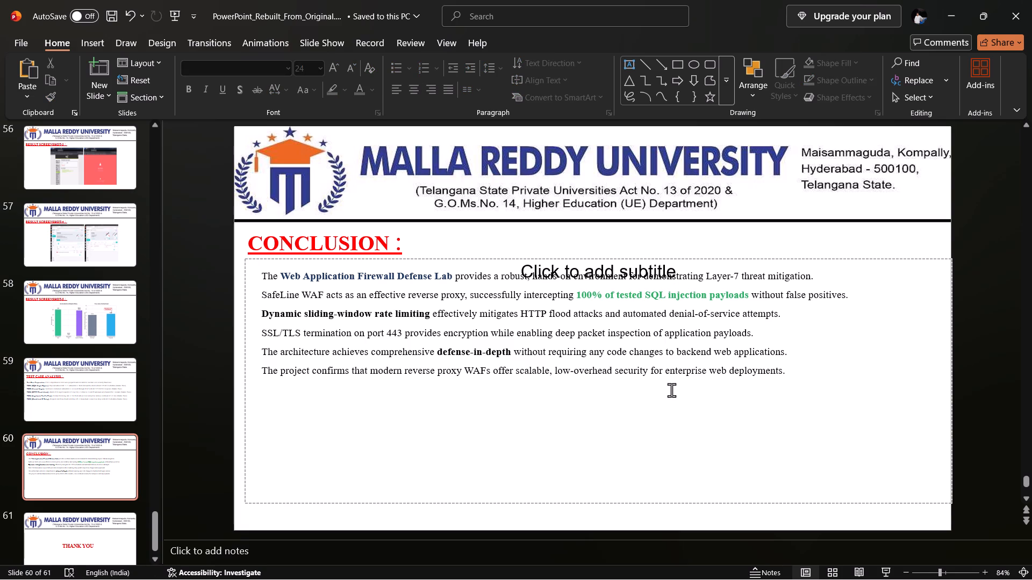
key(ctrl+z)
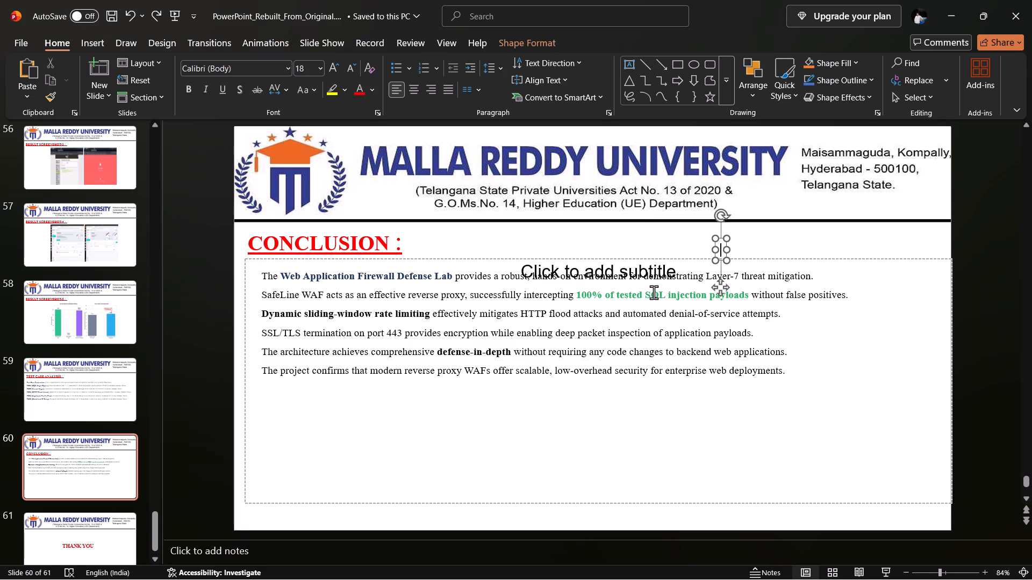
click(681, 241)
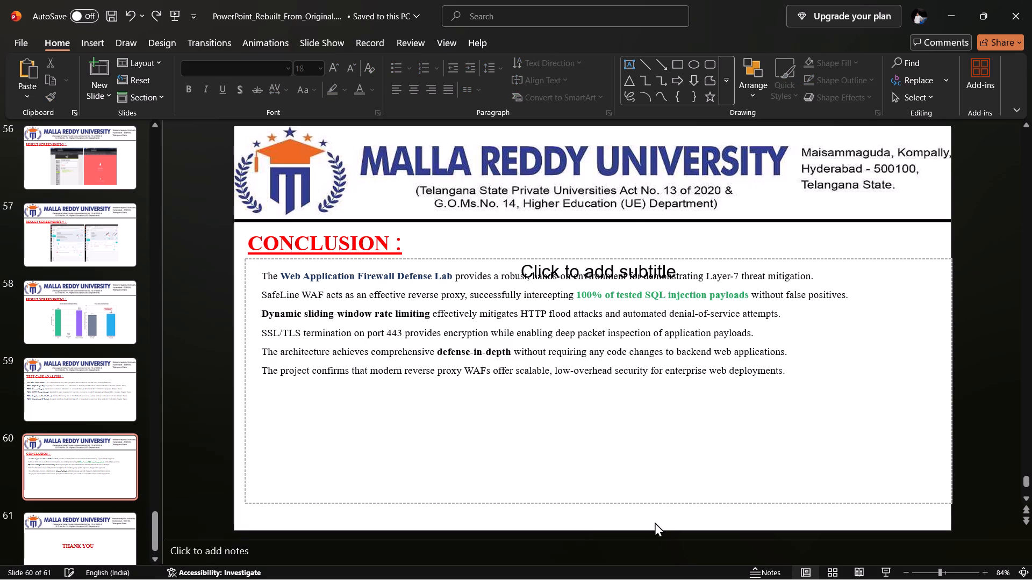
drag(649, 502, 666, 440)
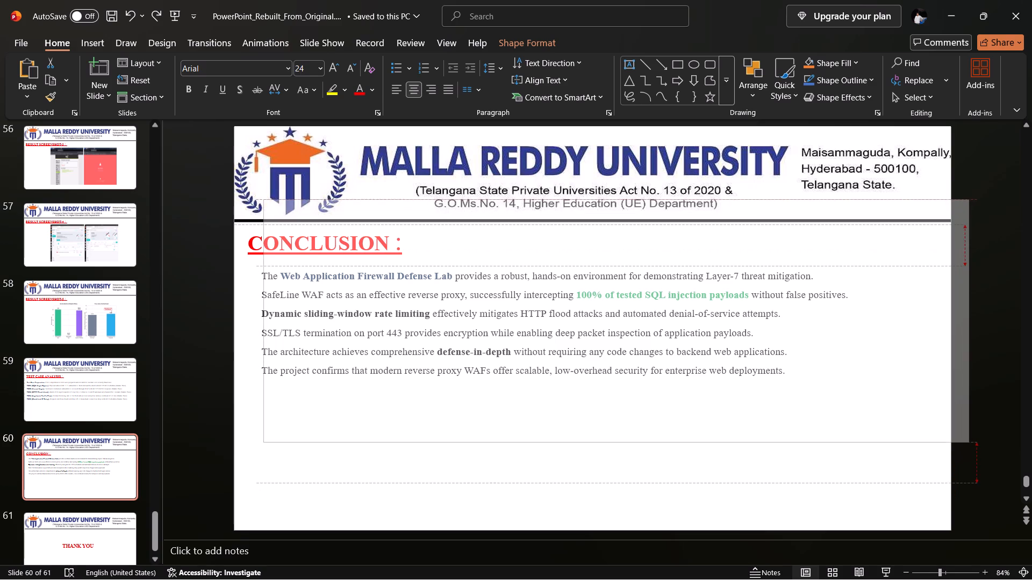
drag(666, 440, 658, 497)
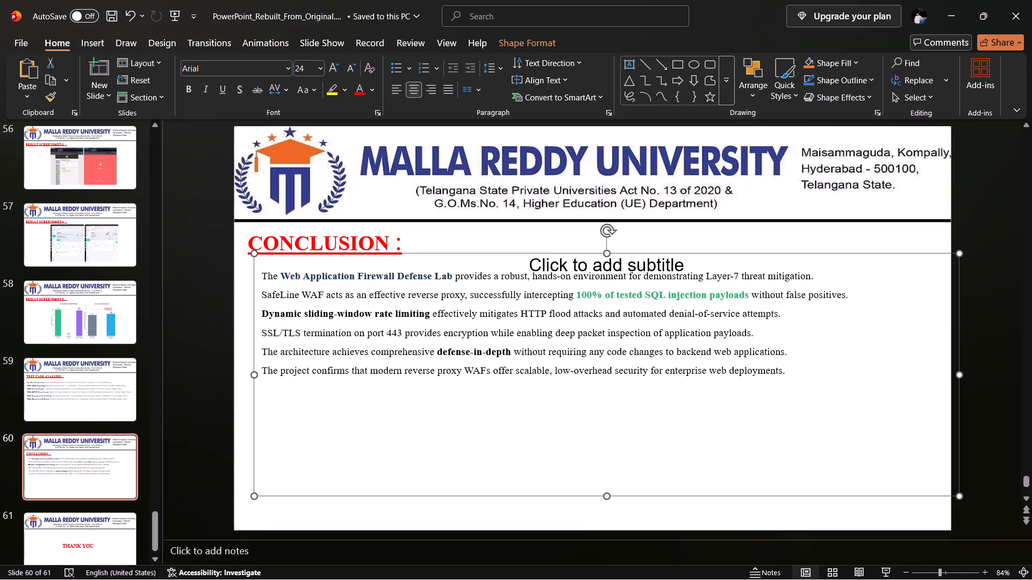
key(Delete)
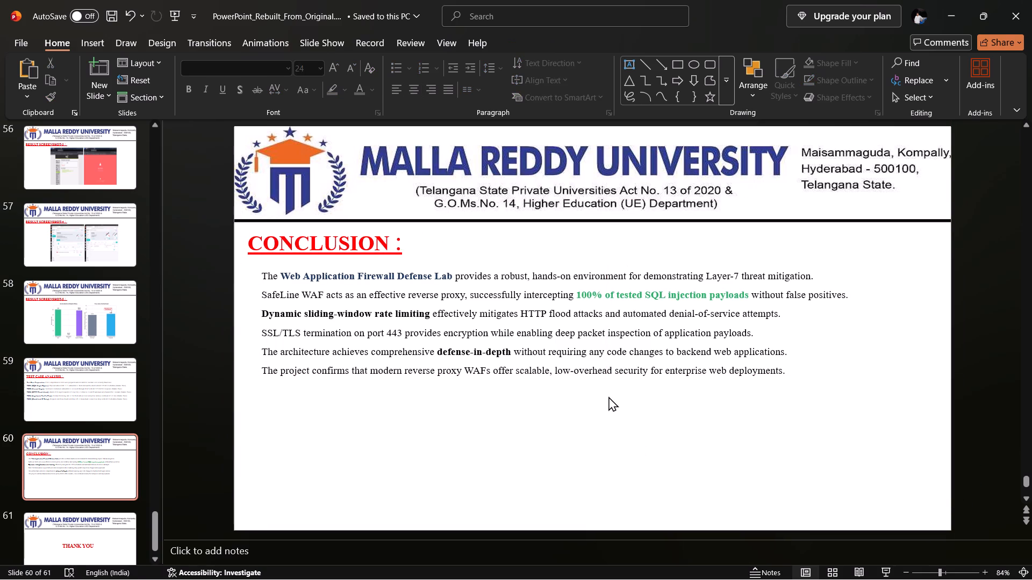
Set all six lines of body text on the CONCLUSION slide to font size 16.
drag(787, 372, 333, 347)
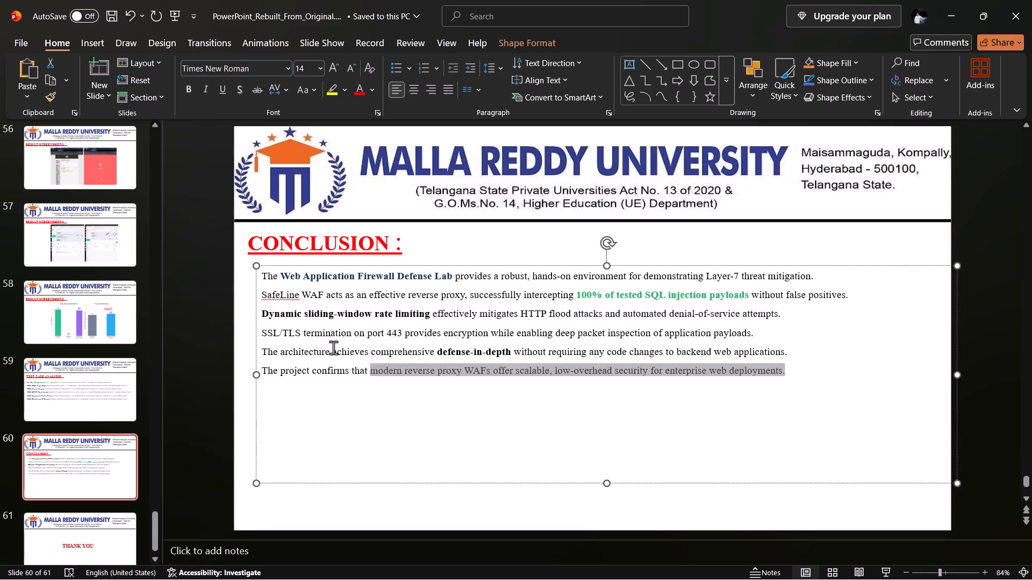
drag(333, 347, 257, 275)
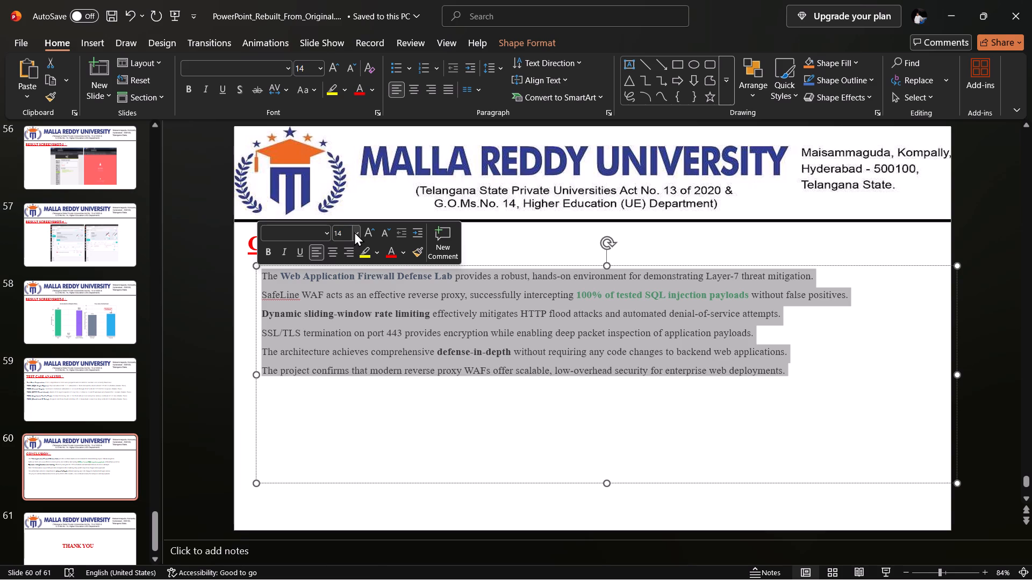
click(354, 231)
click(347, 362)
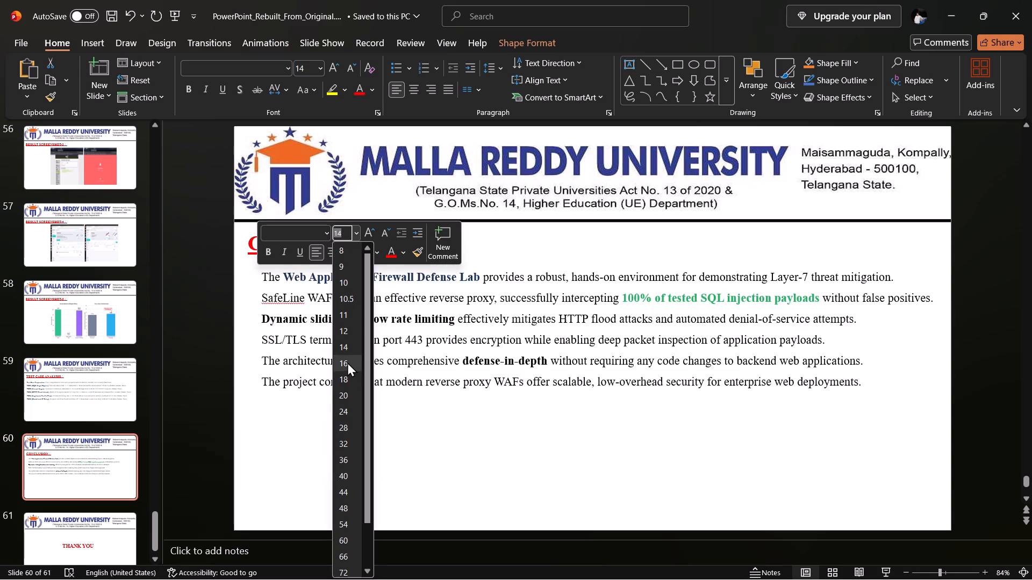
click(454, 454)
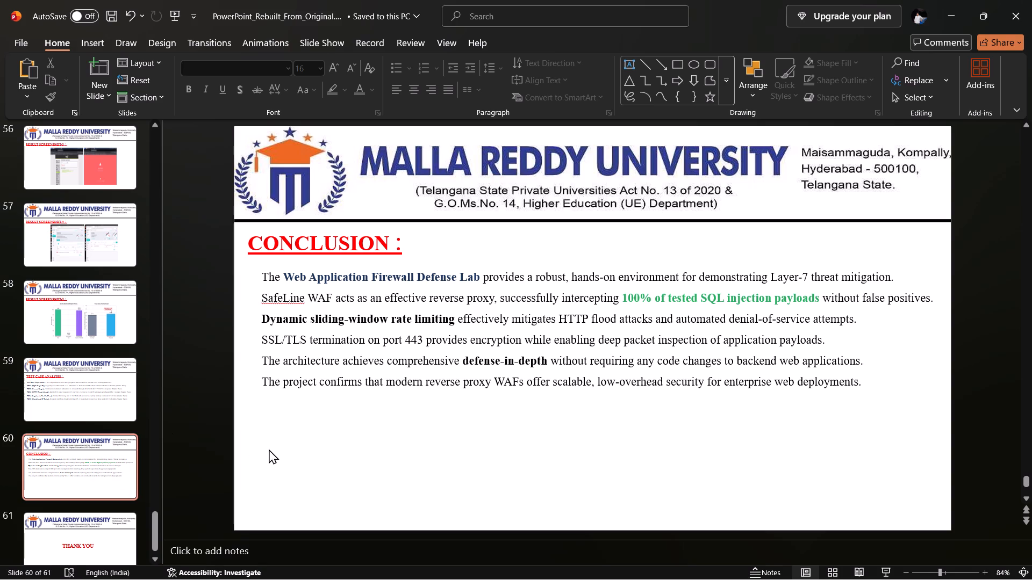
Go to the closing slide, 61, and set its THANK YOU text to font size 96.
key(Down)
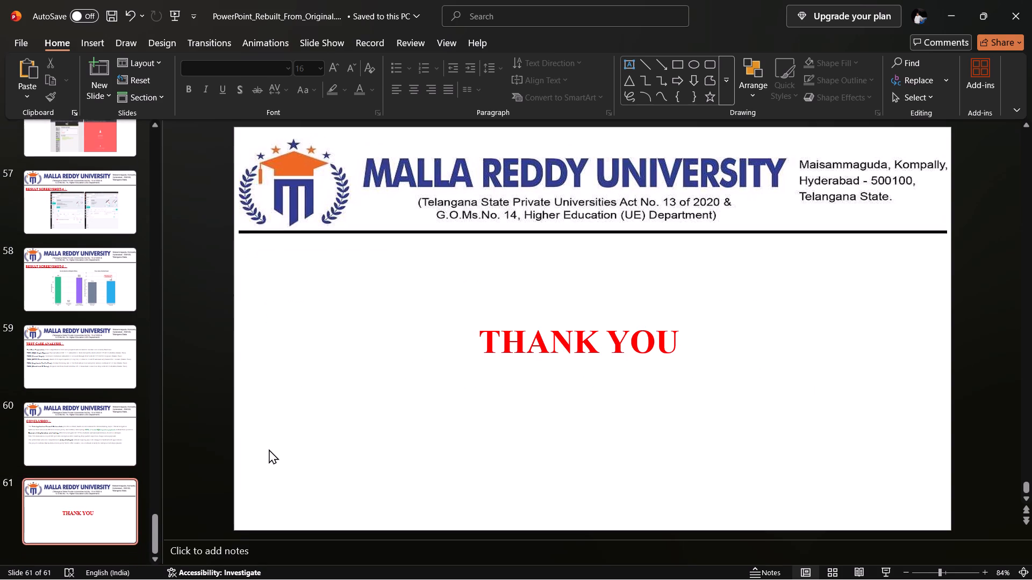
drag(479, 338, 558, 328)
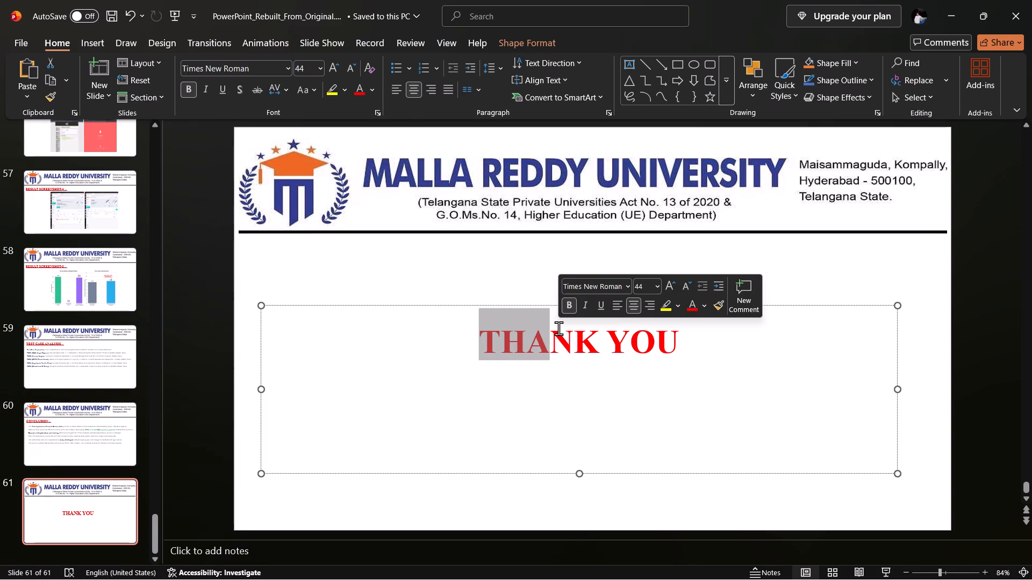
click(489, 367)
drag(482, 355, 603, 358)
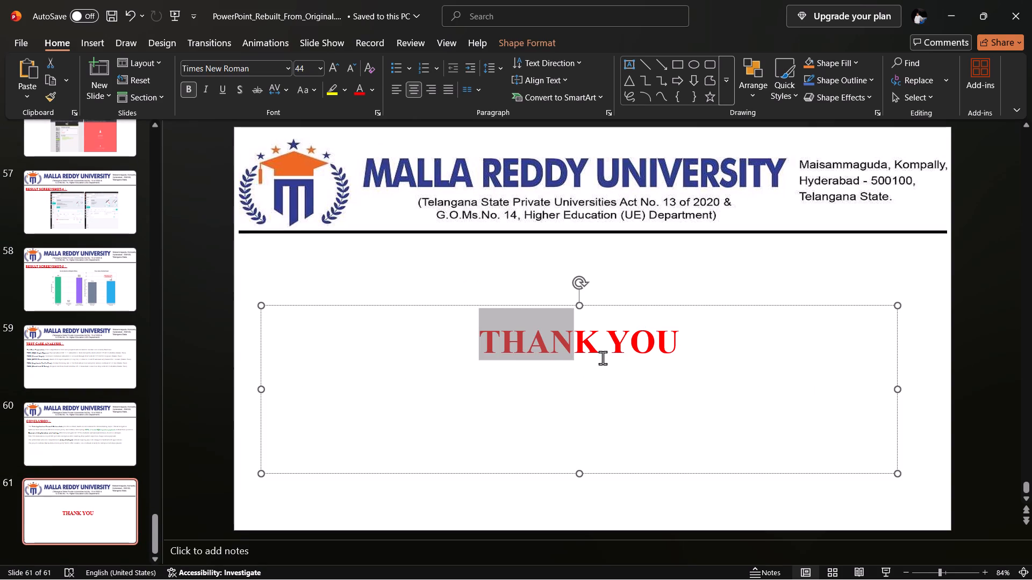
drag(603, 358, 683, 354)
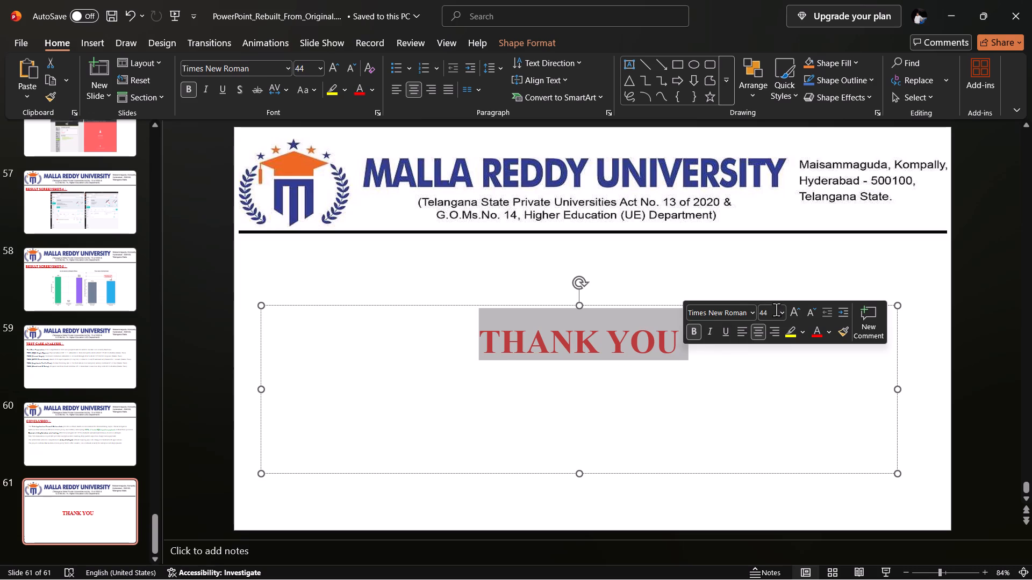
click(781, 310)
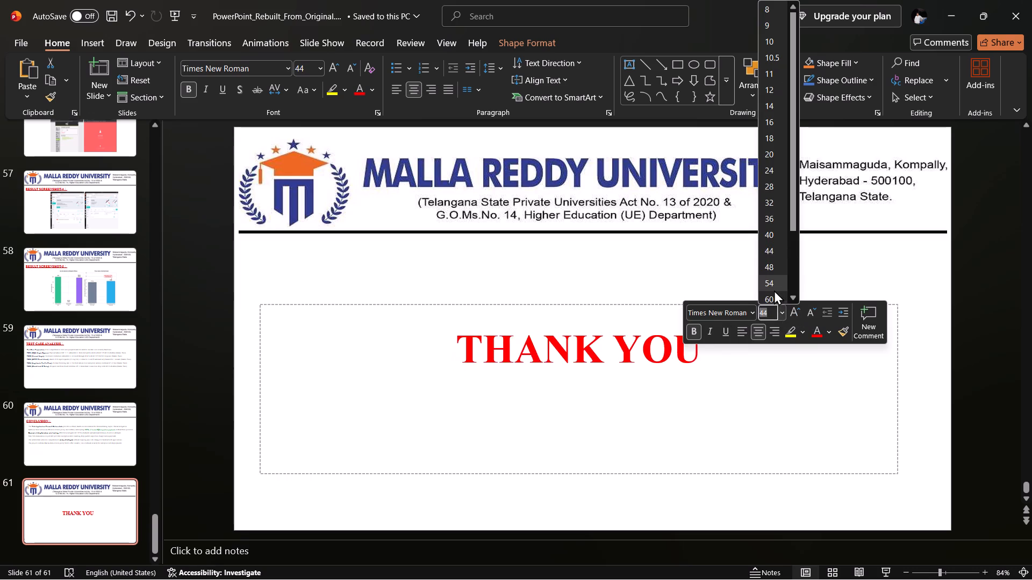
scroll(774, 295, down, 2)
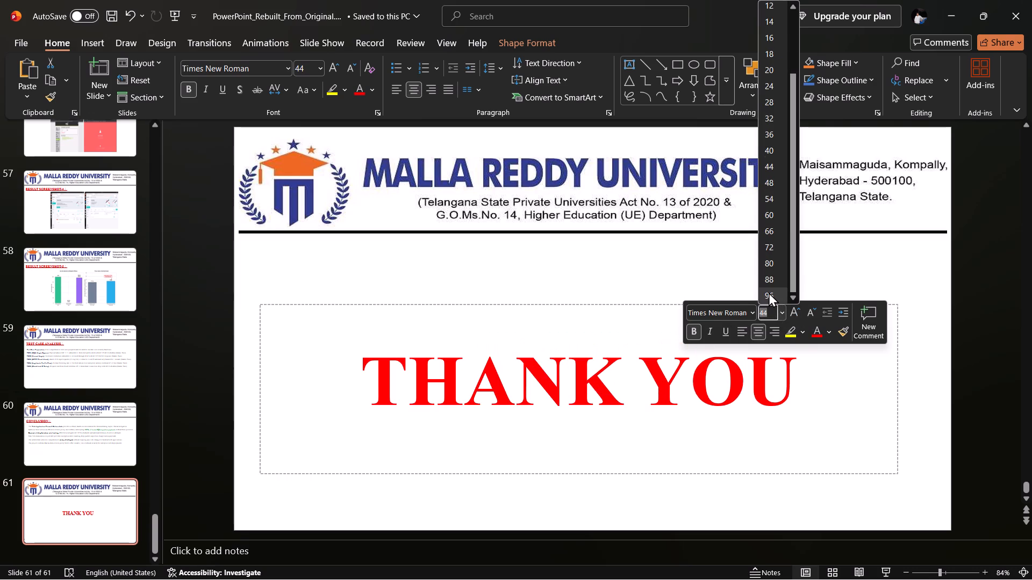
click(769, 292)
click(655, 260)
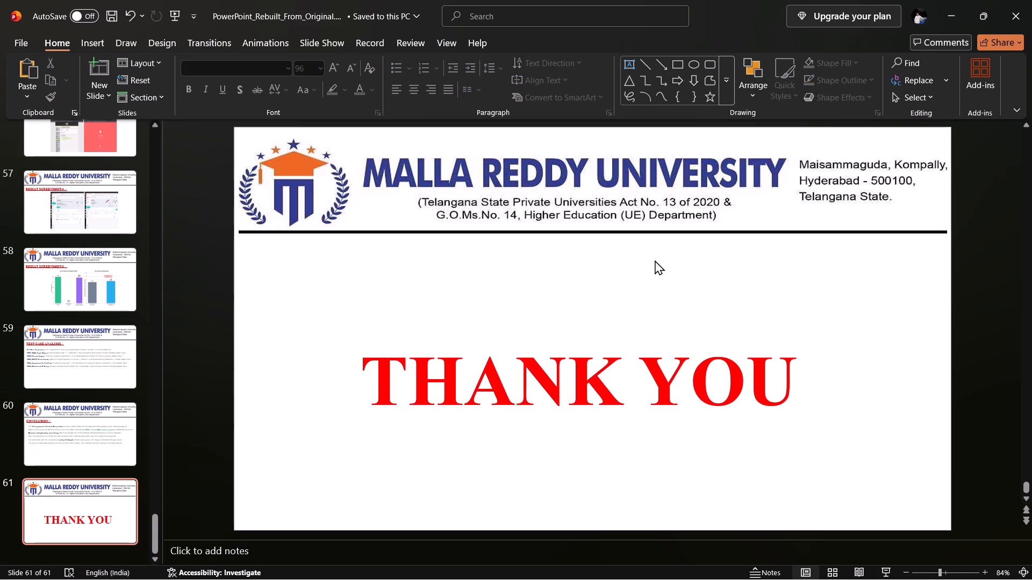
Review the slides backwards from the CONCLUSION slide to slide 45 to check their layout.
key(Up)
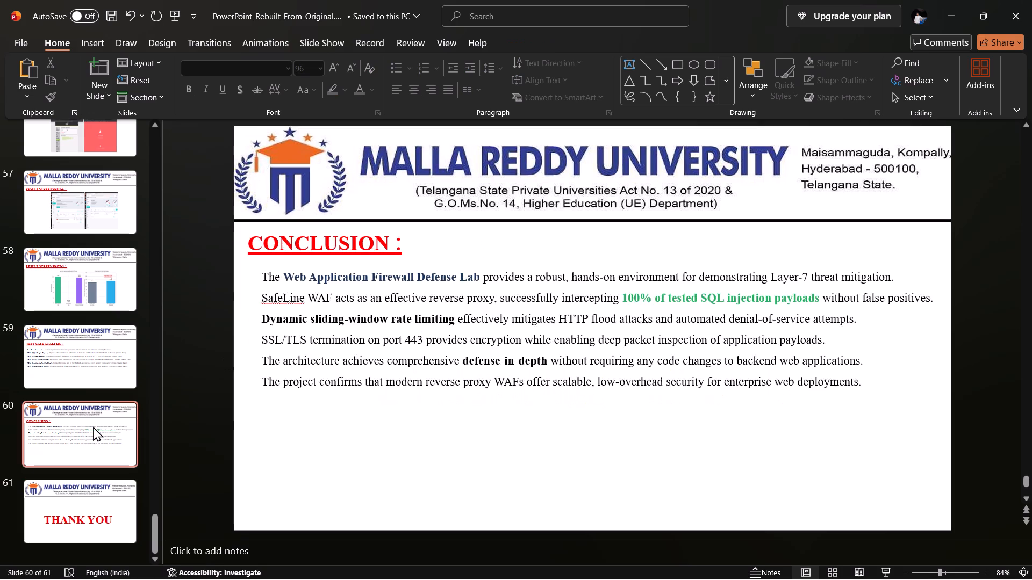
key(Up)
key(Up)
key(Up)
key(Up)
key(Up)
key(Up)
key(Up)
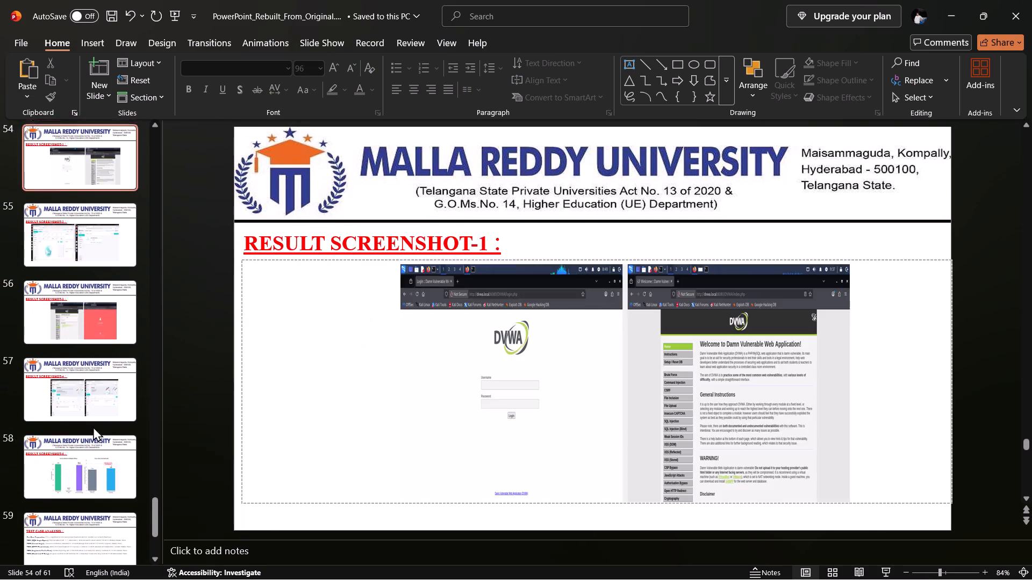
key(Up)
key(Up)
key(Up)
key(Up)
key(Up)
key(Up)
key(Up)
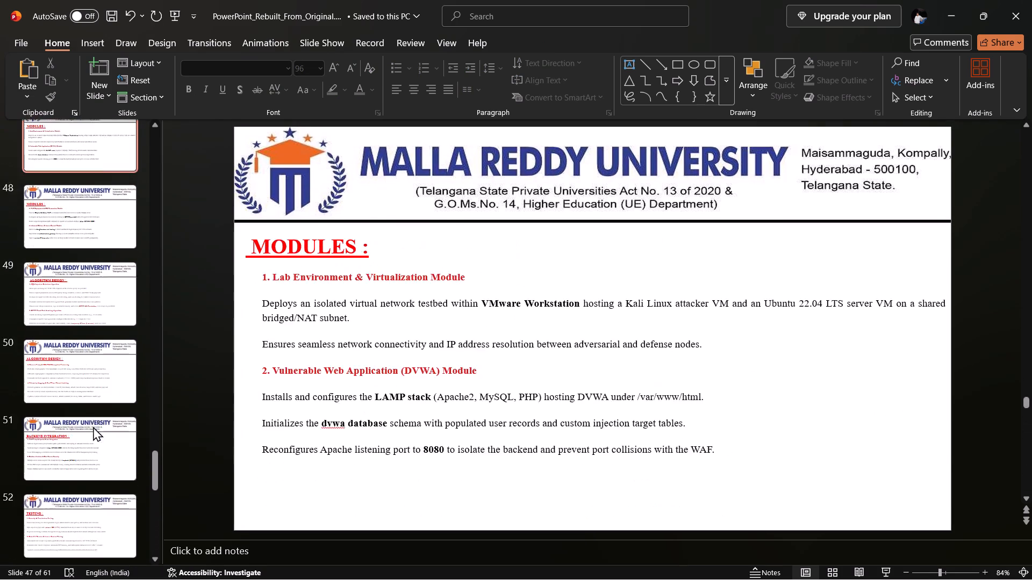
key(Up)
key(Up)
key(Down)
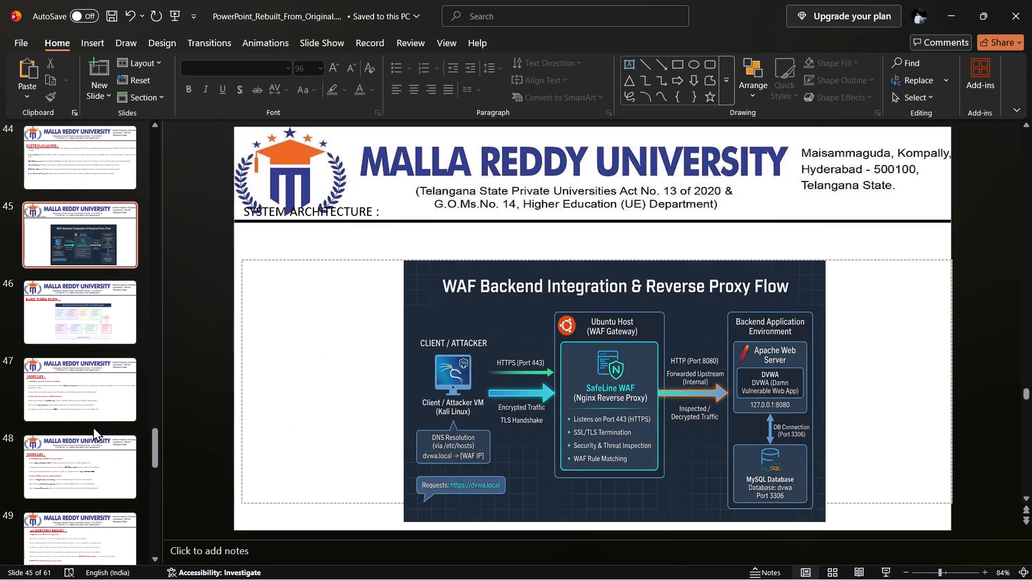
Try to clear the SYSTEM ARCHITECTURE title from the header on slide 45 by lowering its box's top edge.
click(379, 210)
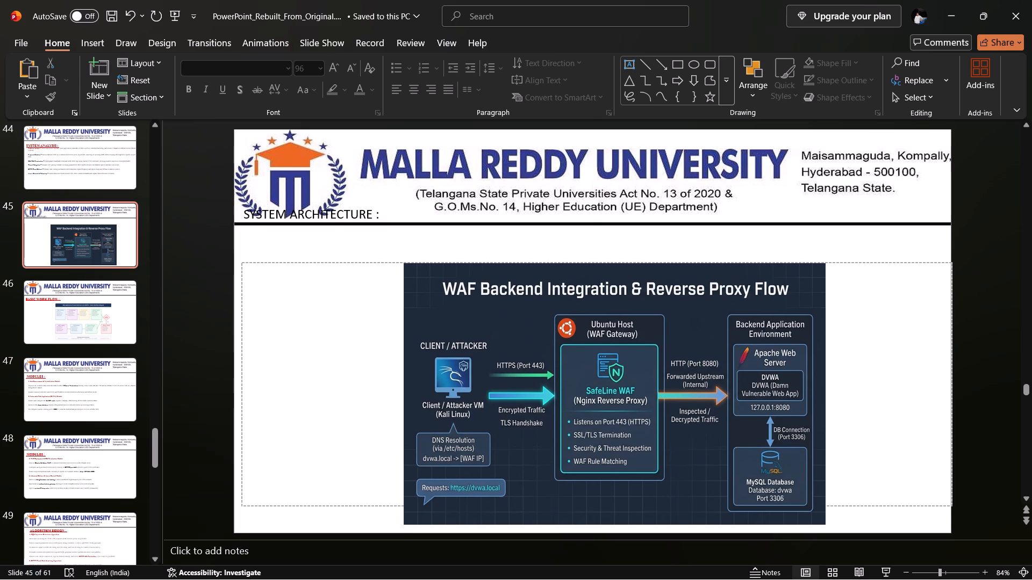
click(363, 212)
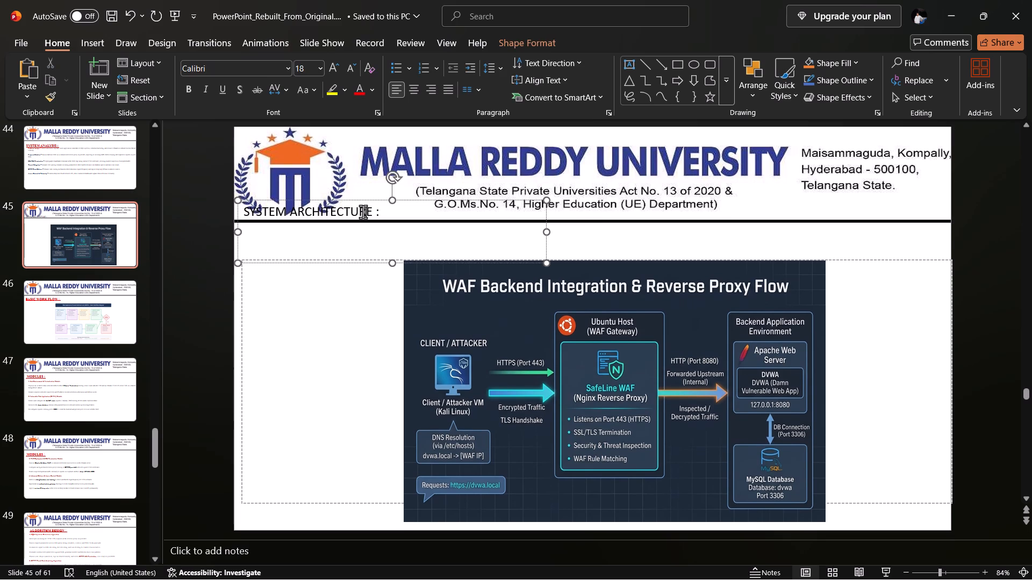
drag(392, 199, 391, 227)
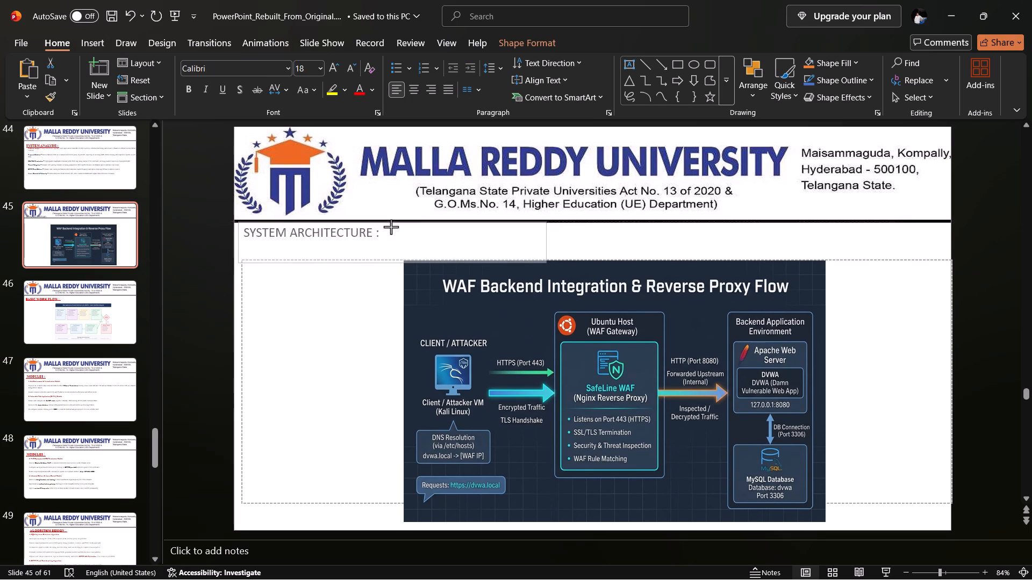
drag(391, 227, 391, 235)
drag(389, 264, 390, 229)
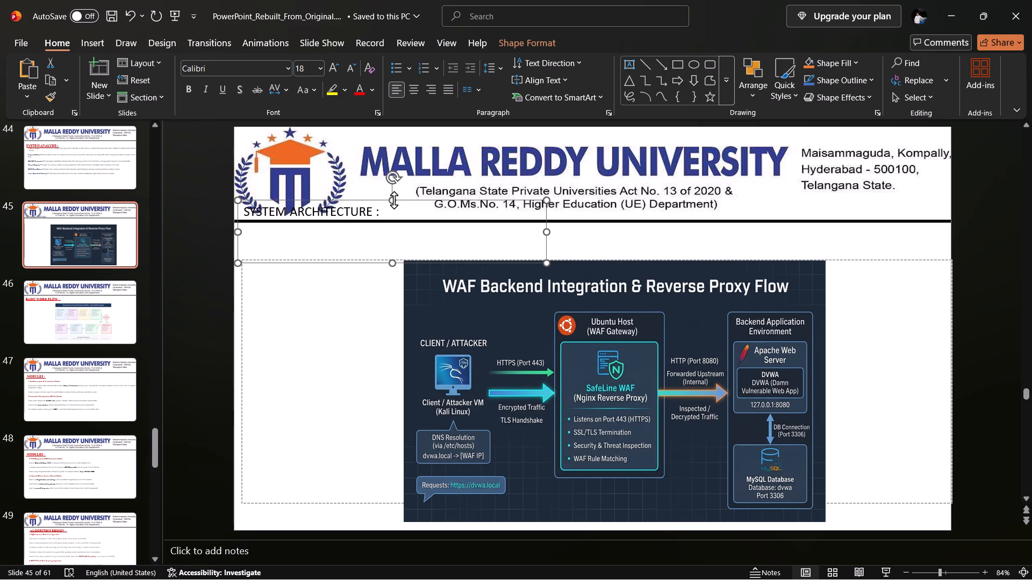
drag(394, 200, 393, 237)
Narrow the empty placeholder behind the diagram on slide 45 so its left edge meets the diagram's left edge.
click(357, 298)
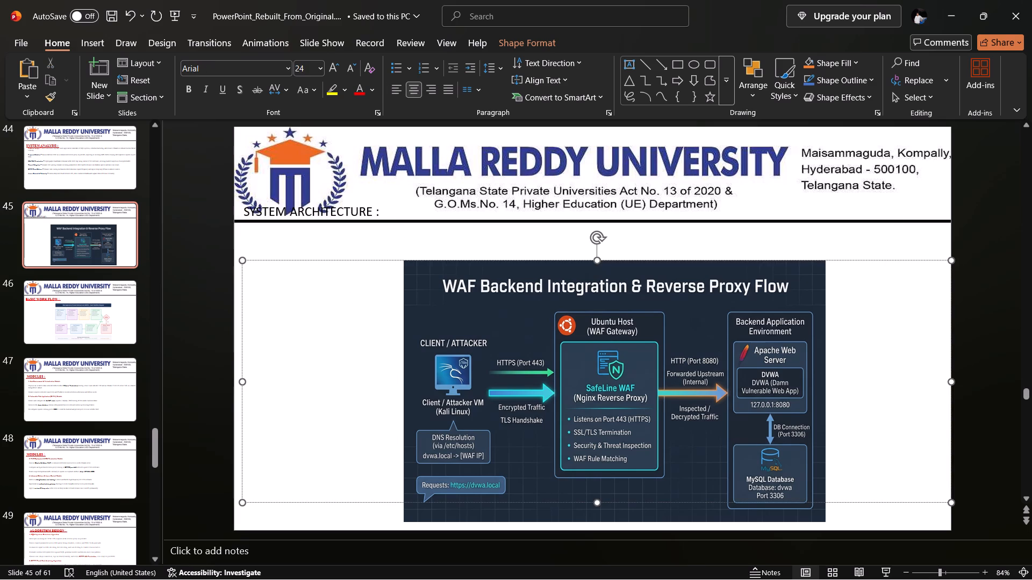
drag(243, 382, 498, 378)
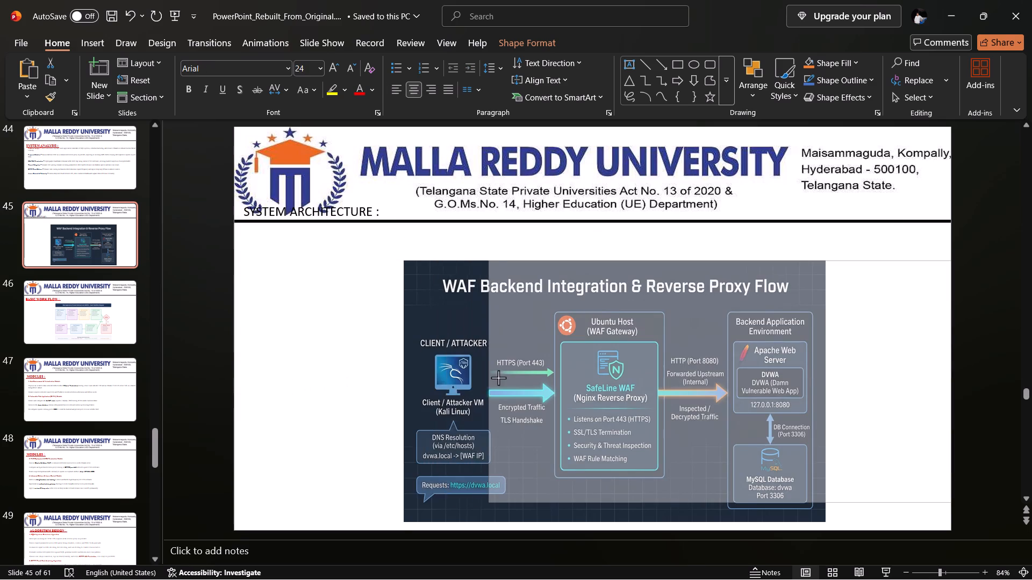
drag(498, 378, 406, 382)
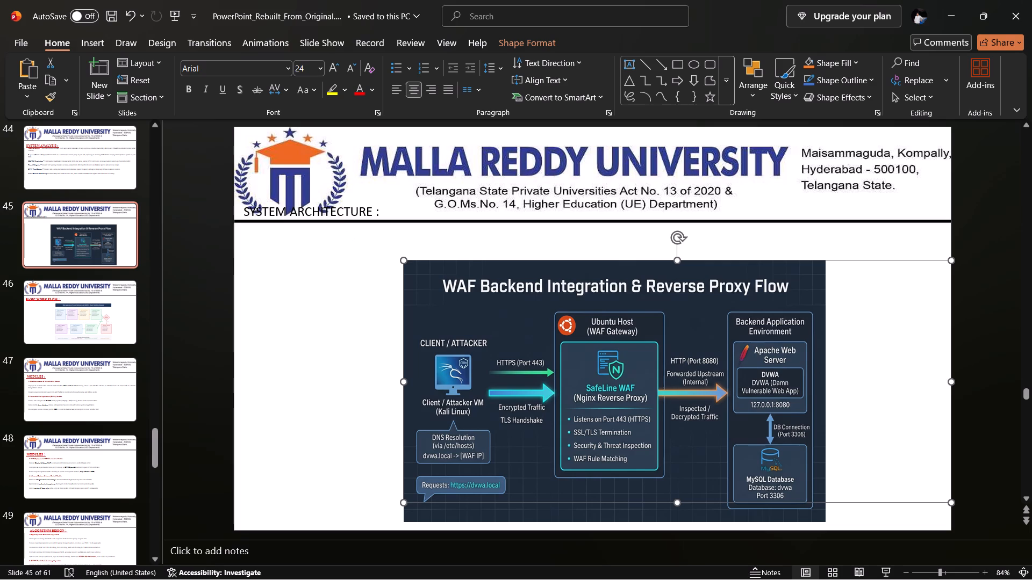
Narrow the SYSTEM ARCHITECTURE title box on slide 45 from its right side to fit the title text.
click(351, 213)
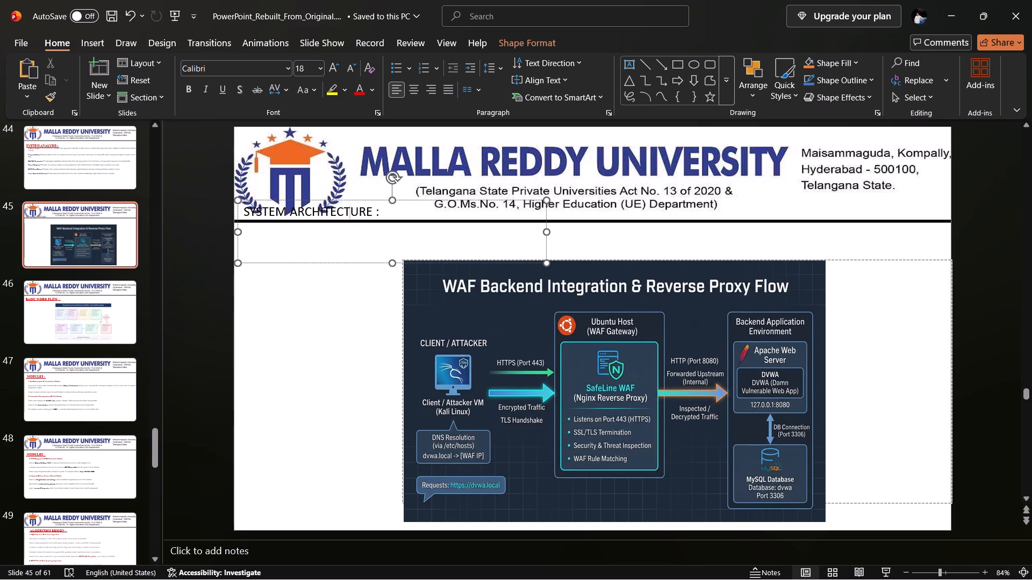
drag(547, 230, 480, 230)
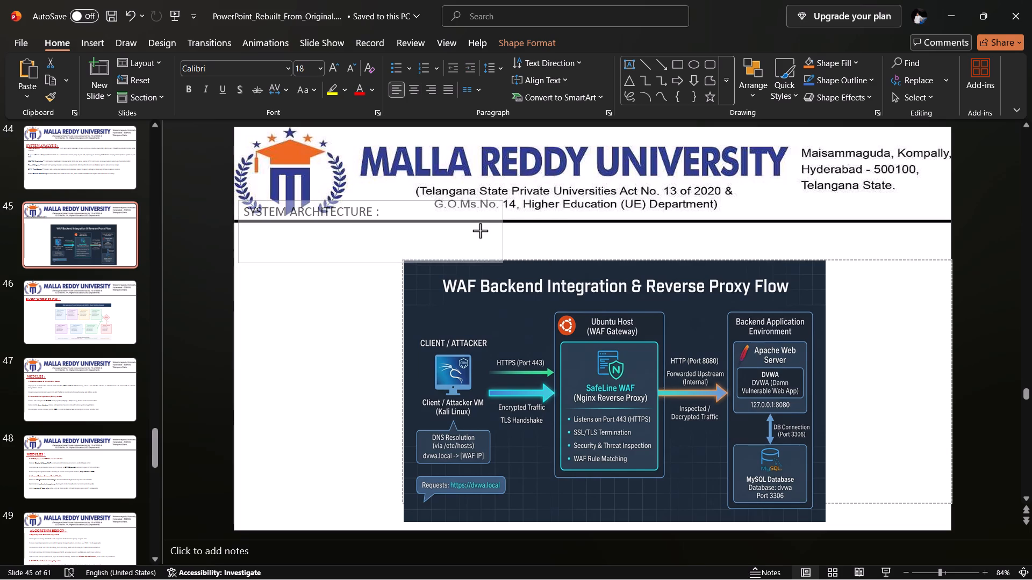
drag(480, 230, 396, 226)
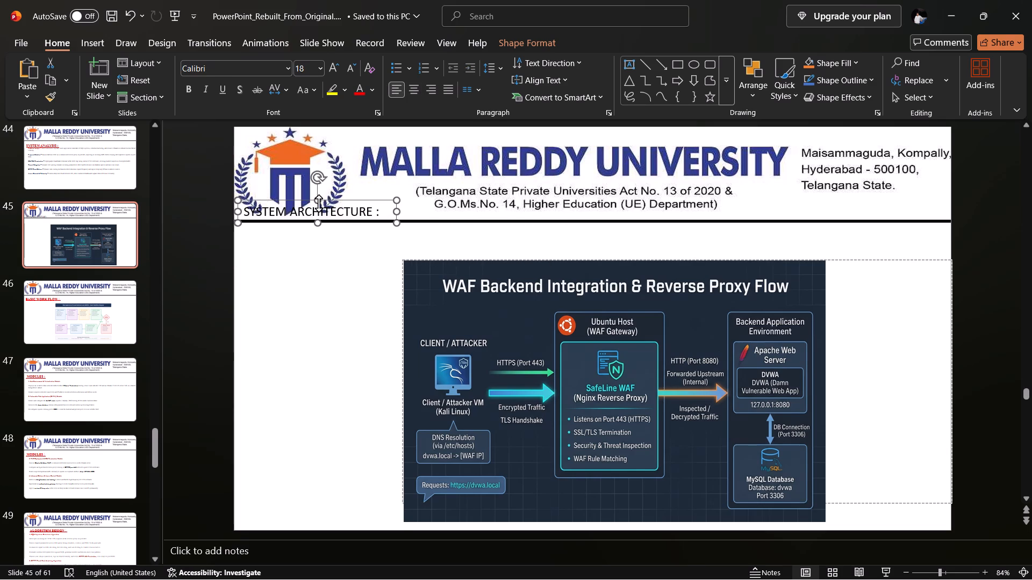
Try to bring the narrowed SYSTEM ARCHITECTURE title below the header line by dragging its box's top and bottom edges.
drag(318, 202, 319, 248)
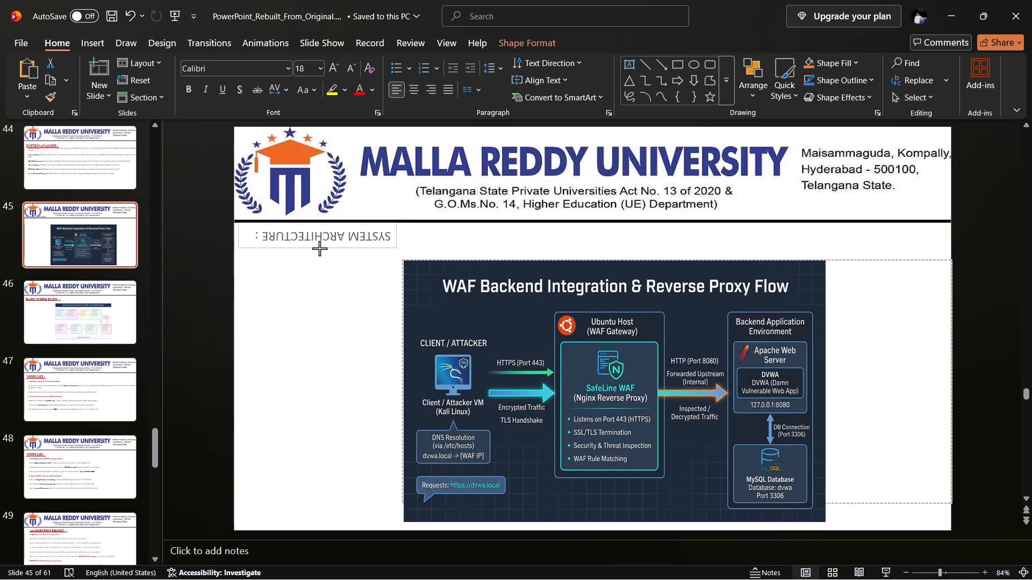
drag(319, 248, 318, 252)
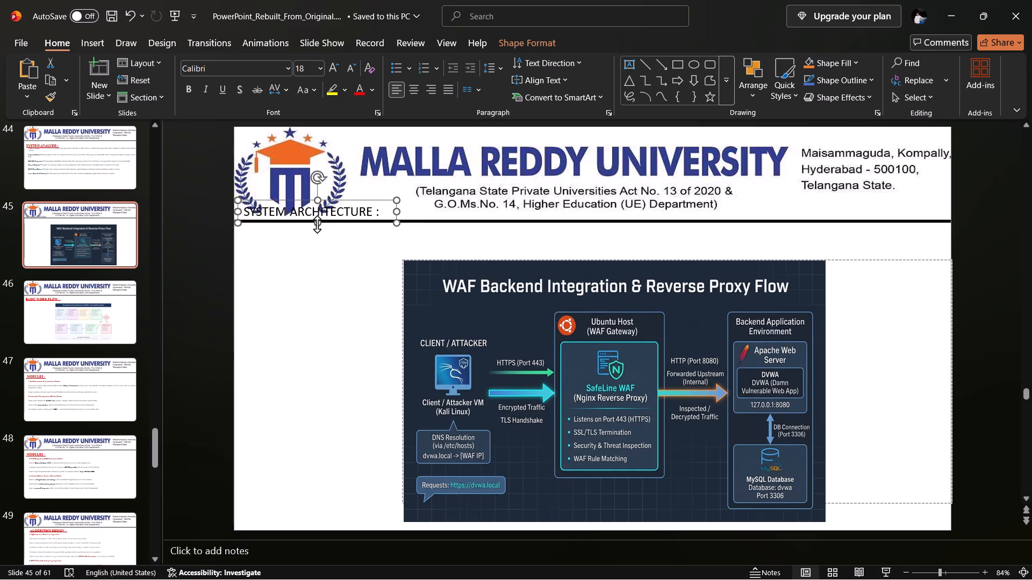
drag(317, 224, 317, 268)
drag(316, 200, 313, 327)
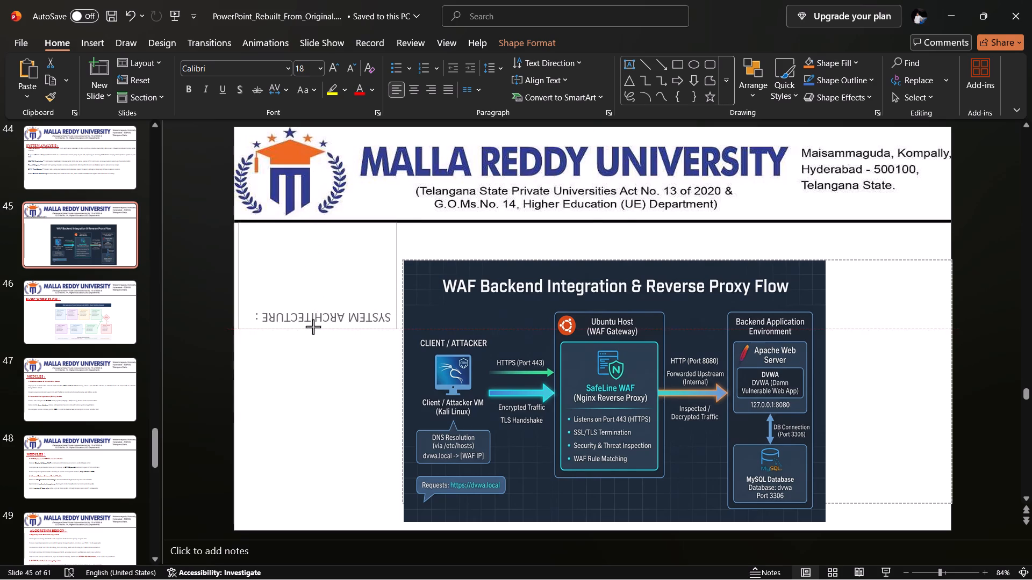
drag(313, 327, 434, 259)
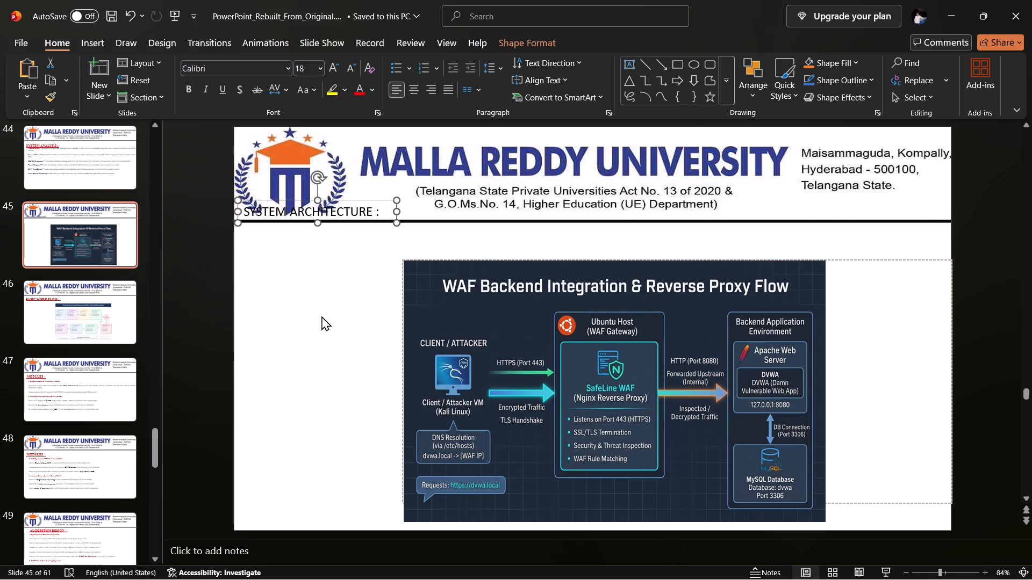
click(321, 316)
Move the SYSTEM ARCHITECTURE : title text out of the header into a new text box below the header line on slide 45.
double_click(416, 238)
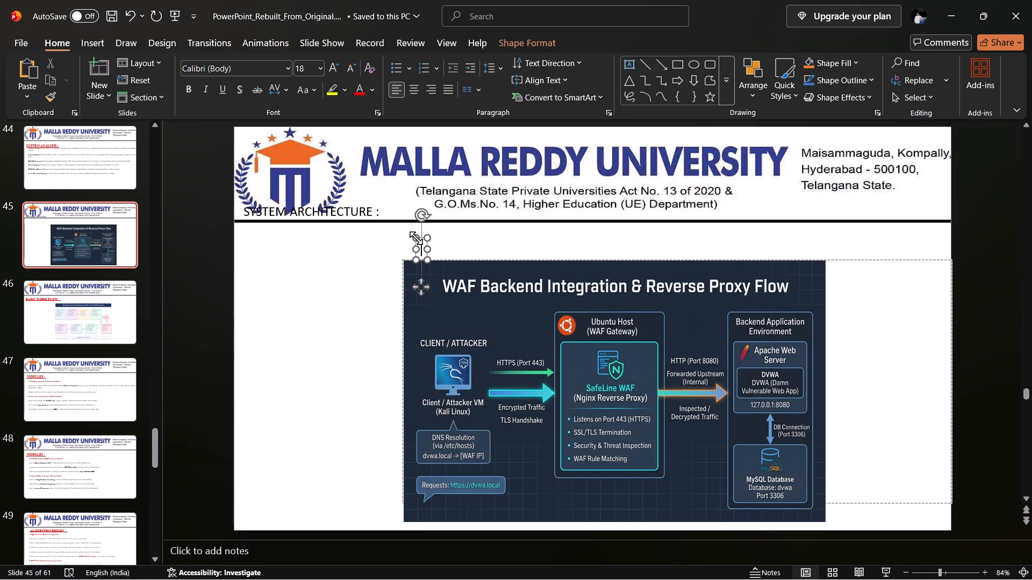
key(Delete)
drag(379, 209, 249, 213)
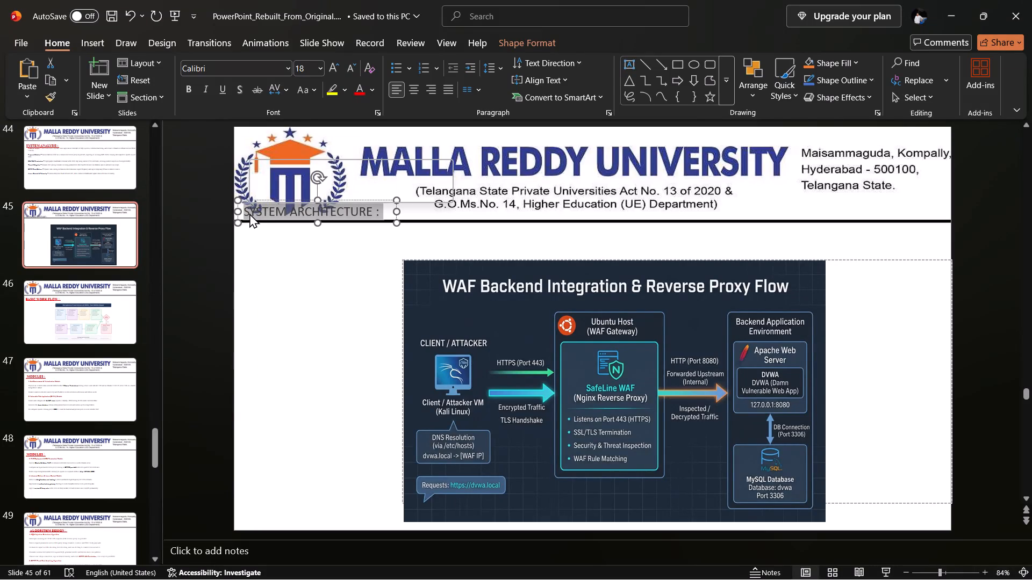
key(ctrl+c)
key(Delete)
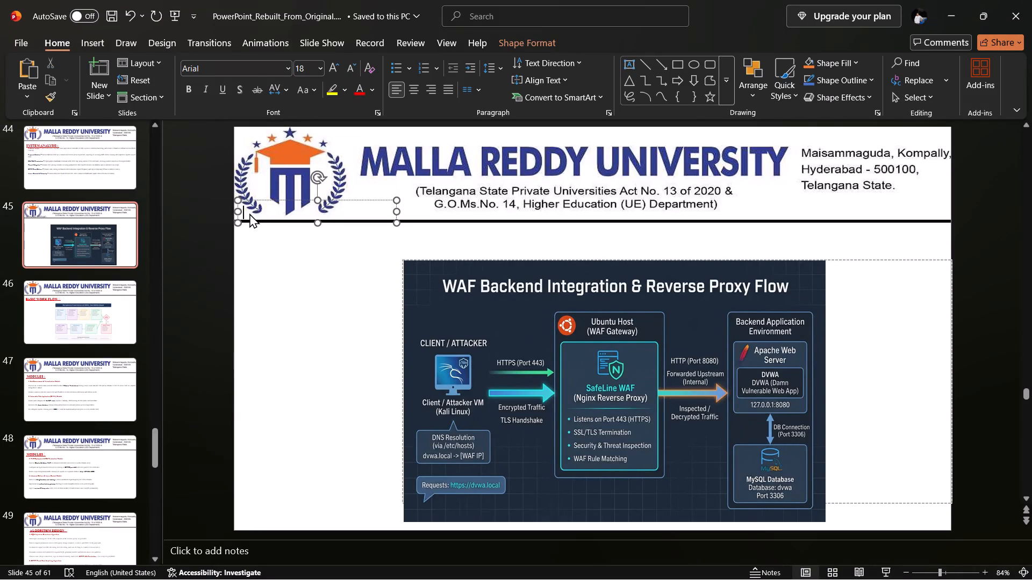
double_click(273, 244)
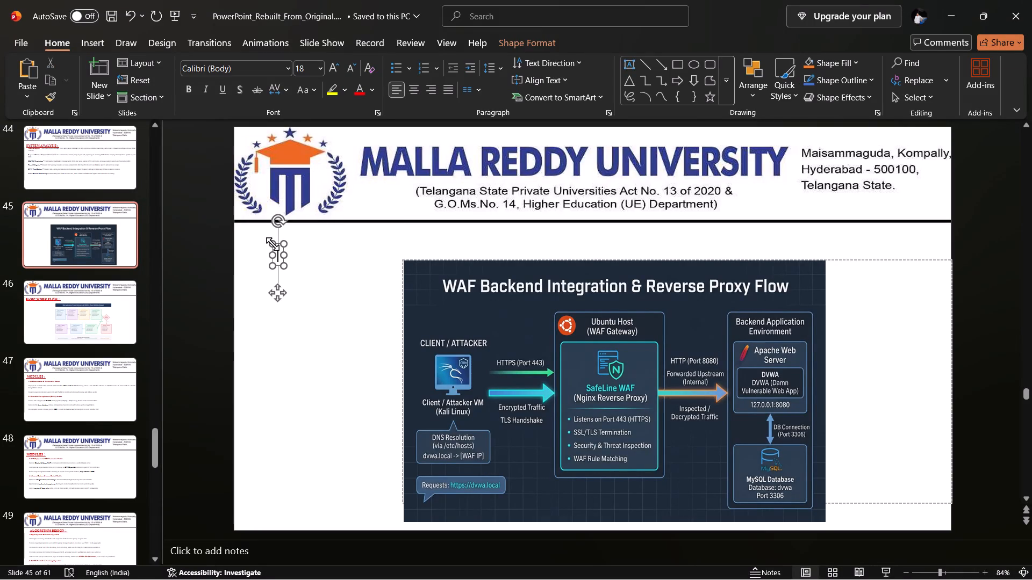
key(ctrl+v)
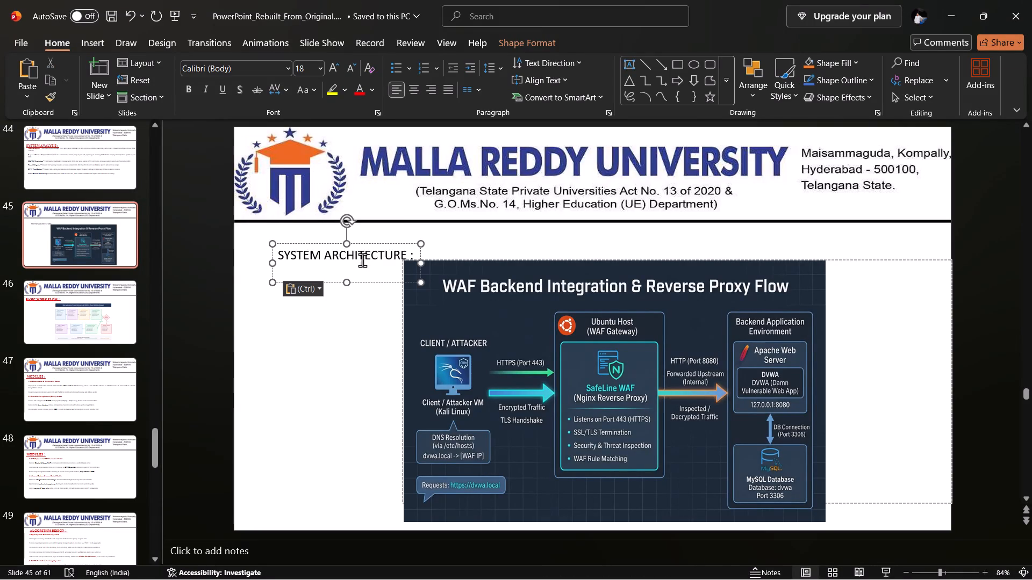
Move the SYSTEM ARCHITECTURE : text box on slide 45 up and to the left, clear of the WAF diagram.
drag(345, 246, 319, 237)
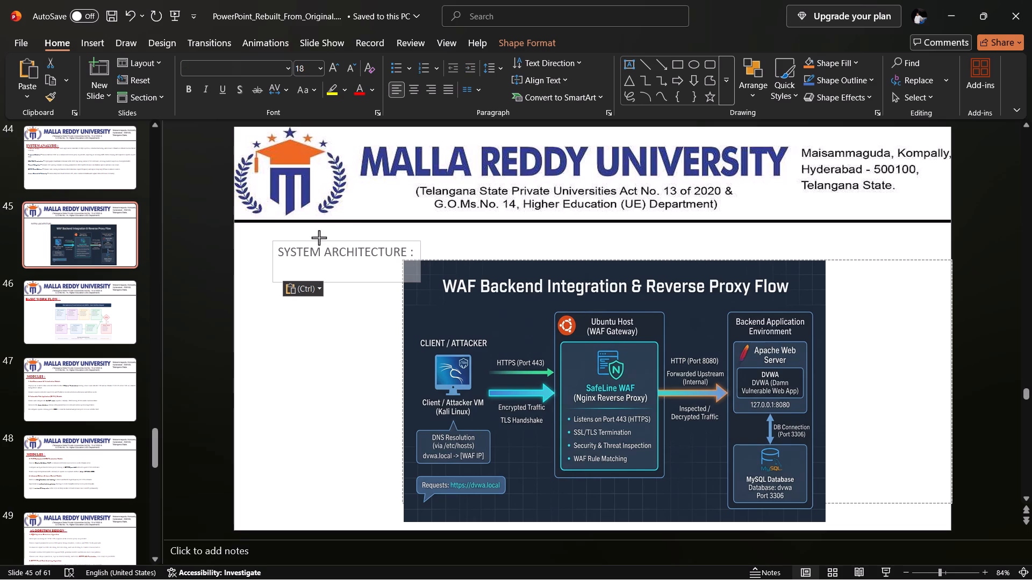
drag(319, 237, 303, 240)
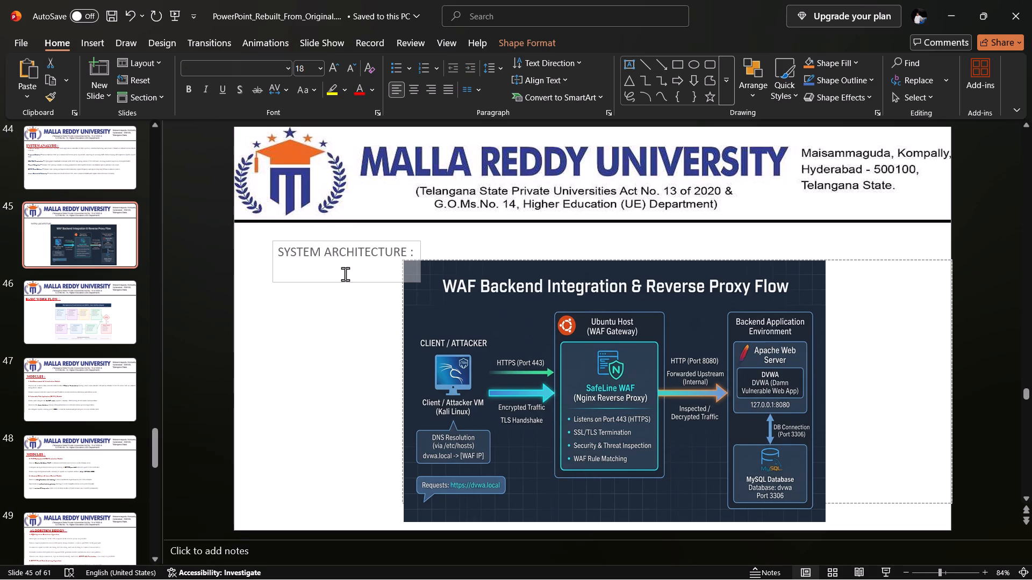
drag(348, 284, 336, 266)
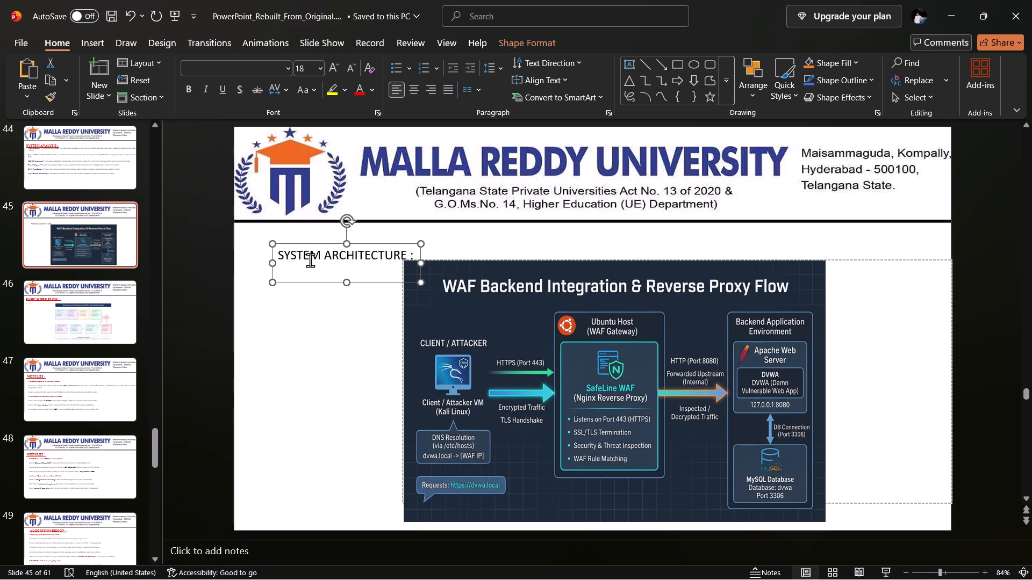
double_click(313, 274)
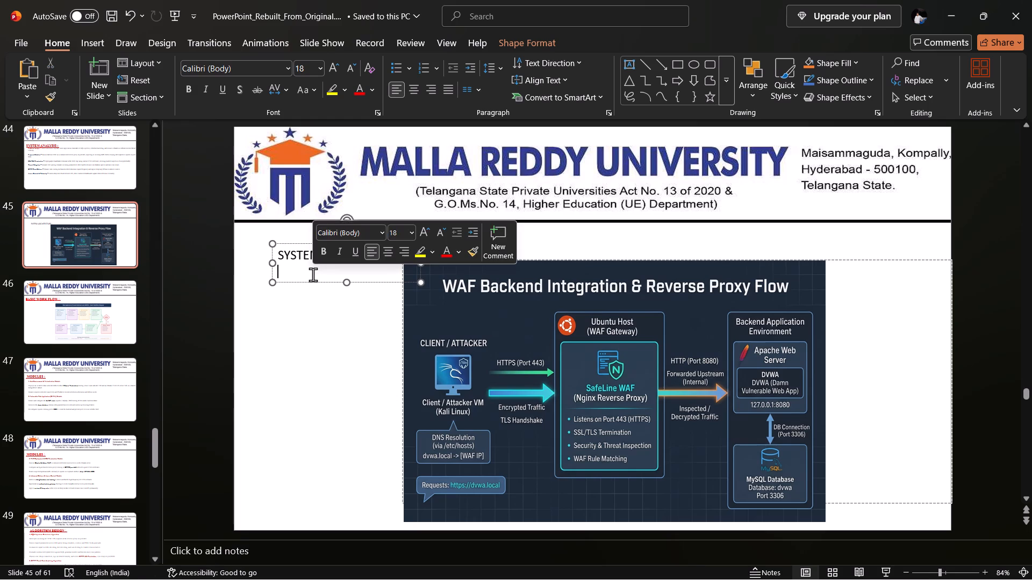
click(320, 273)
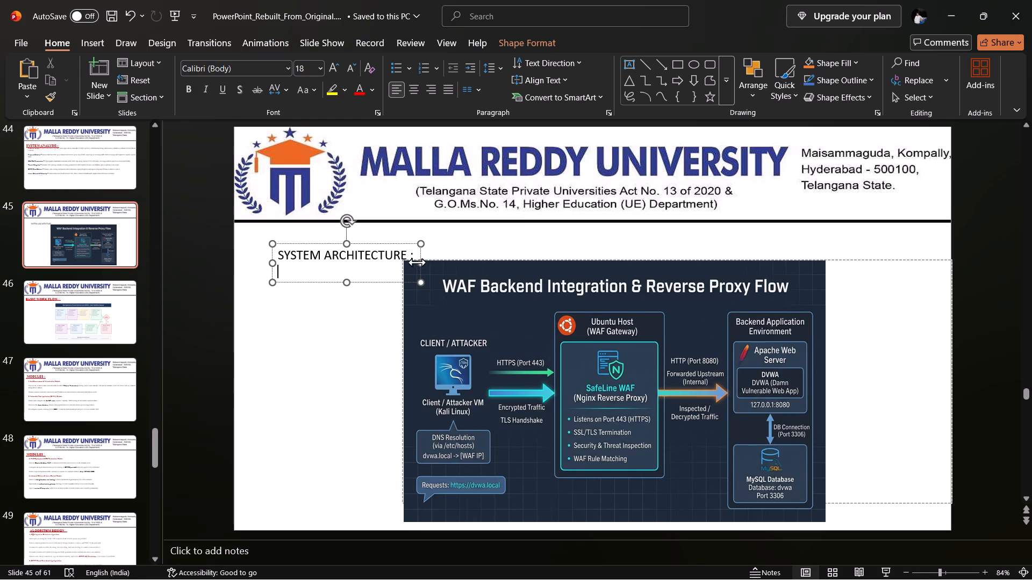
drag(414, 262, 393, 252)
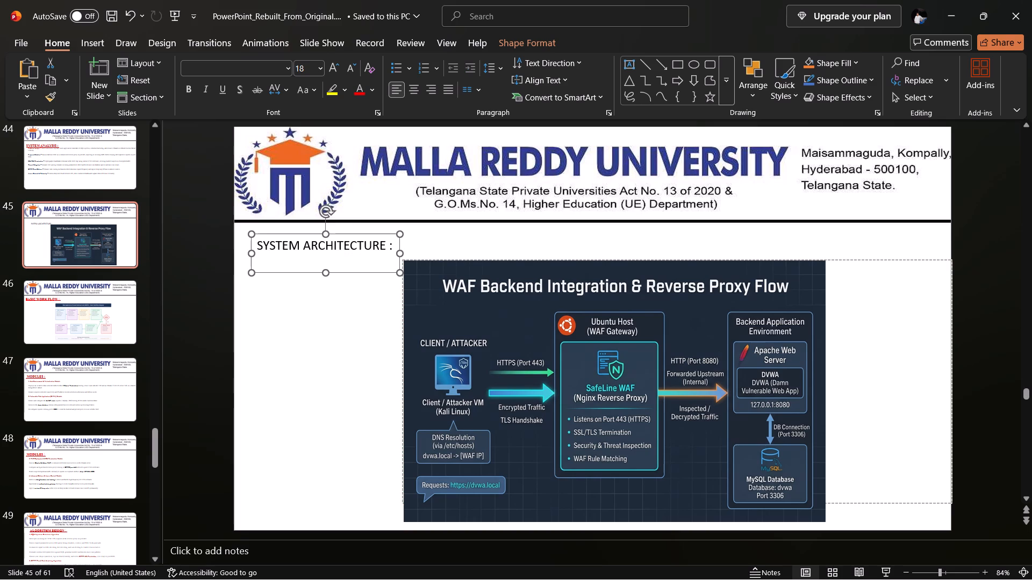
click(302, 353)
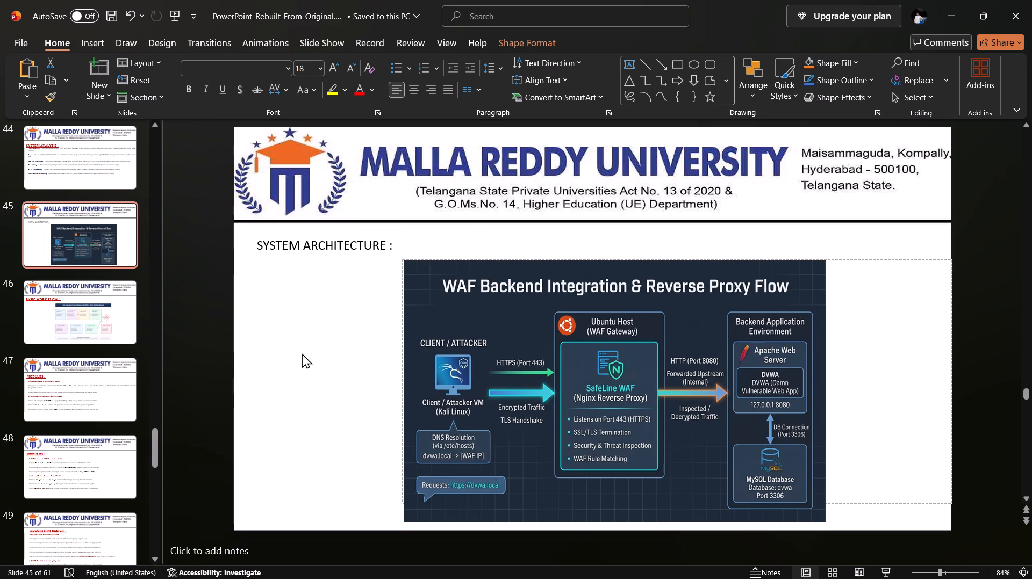
Format the SYSTEM ARCHITECTURE : title on slide 45 in Times New Roman, bold, red and underlined.
key(Down)
key(Up)
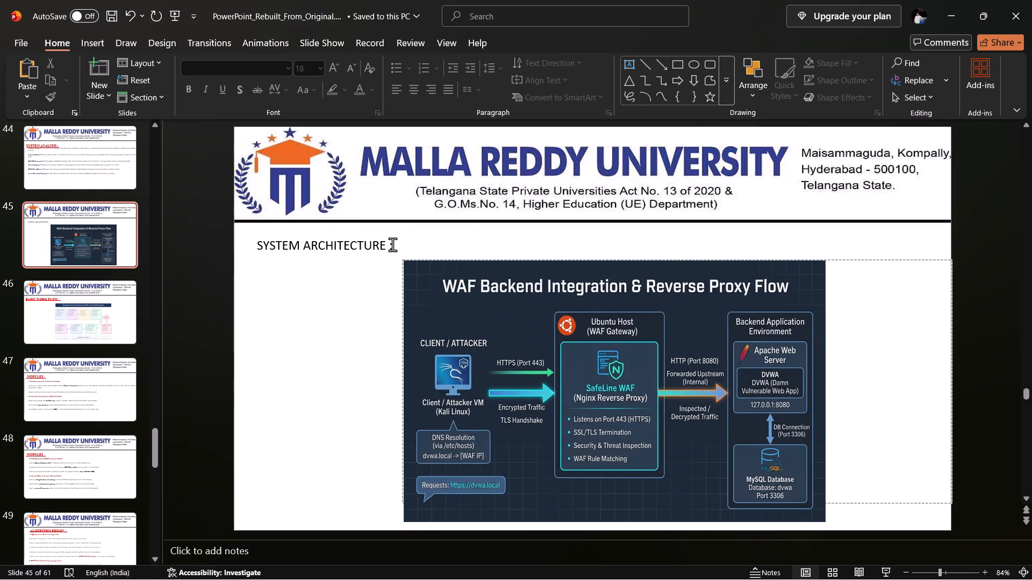
drag(392, 244, 239, 247)
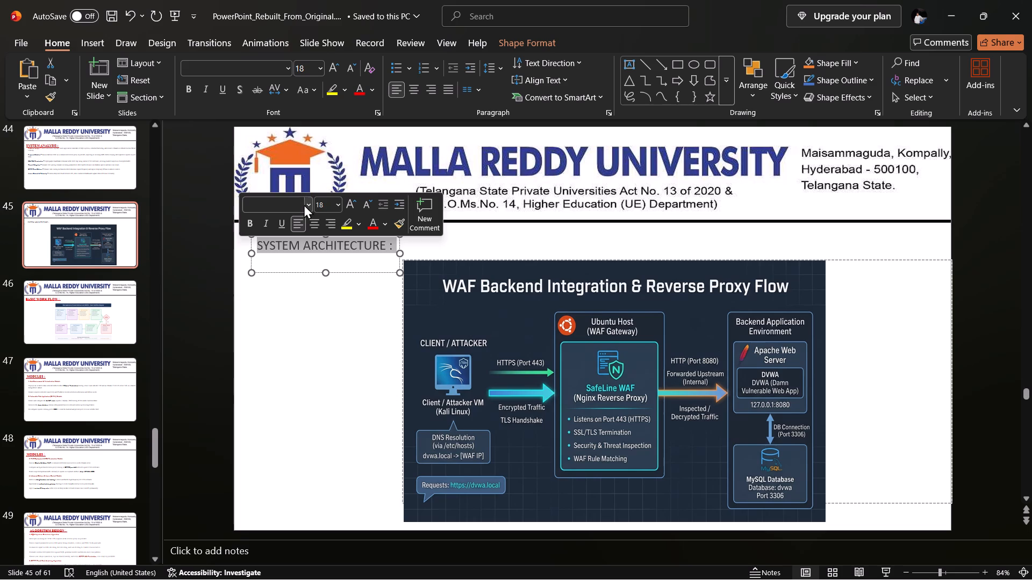
click(306, 204)
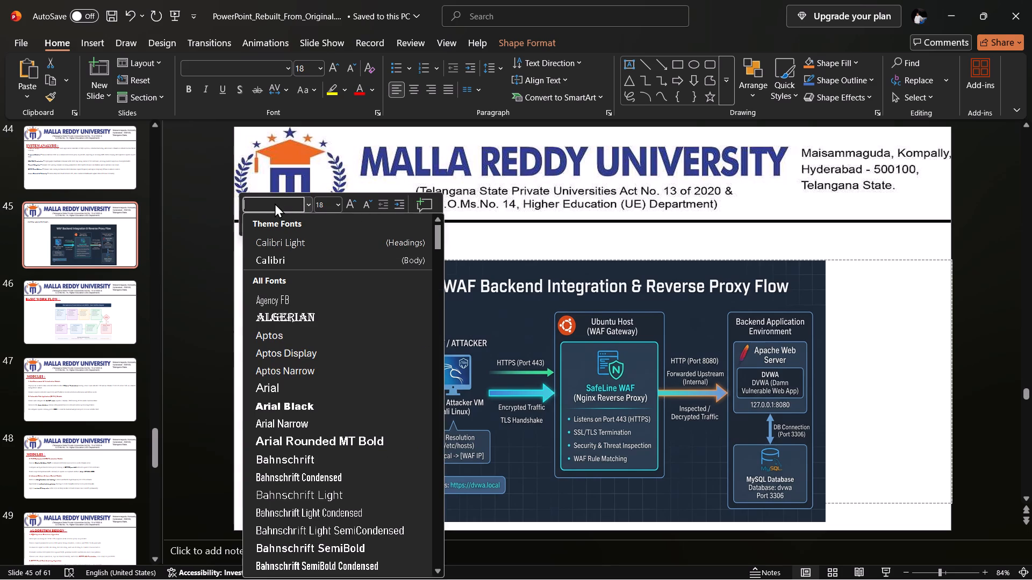
click(274, 201)
text(Tim)
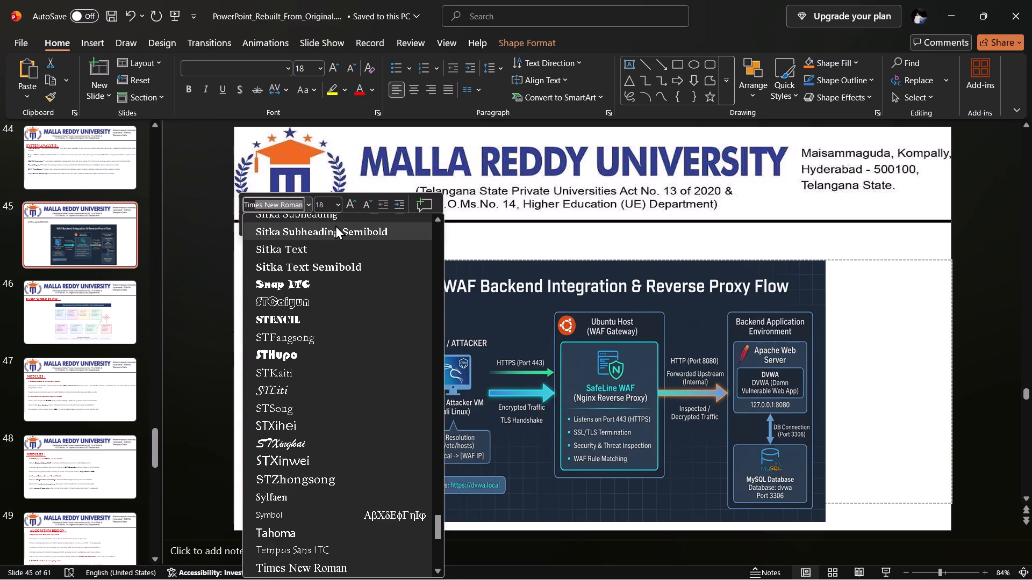
key(Return)
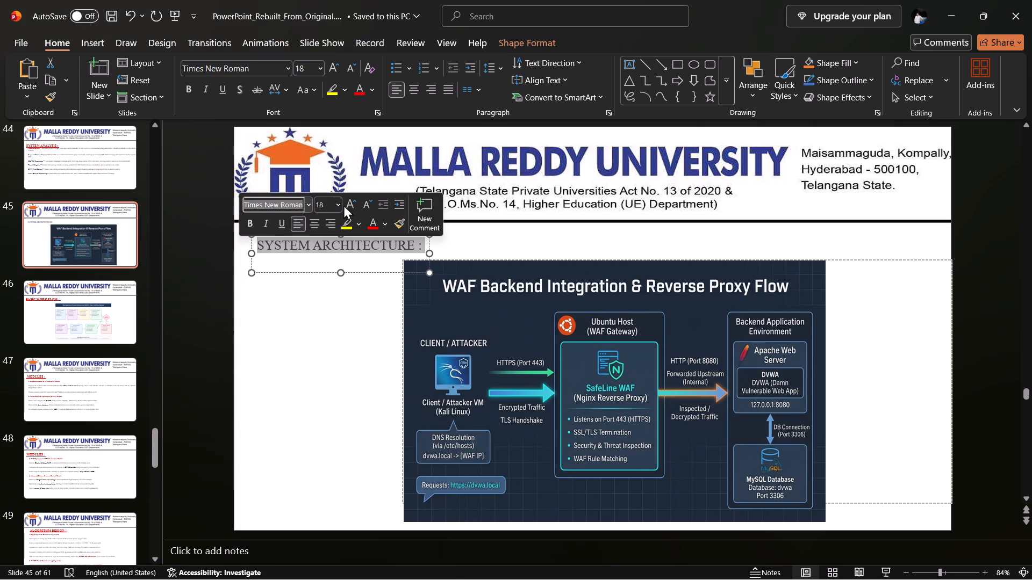
click(250, 227)
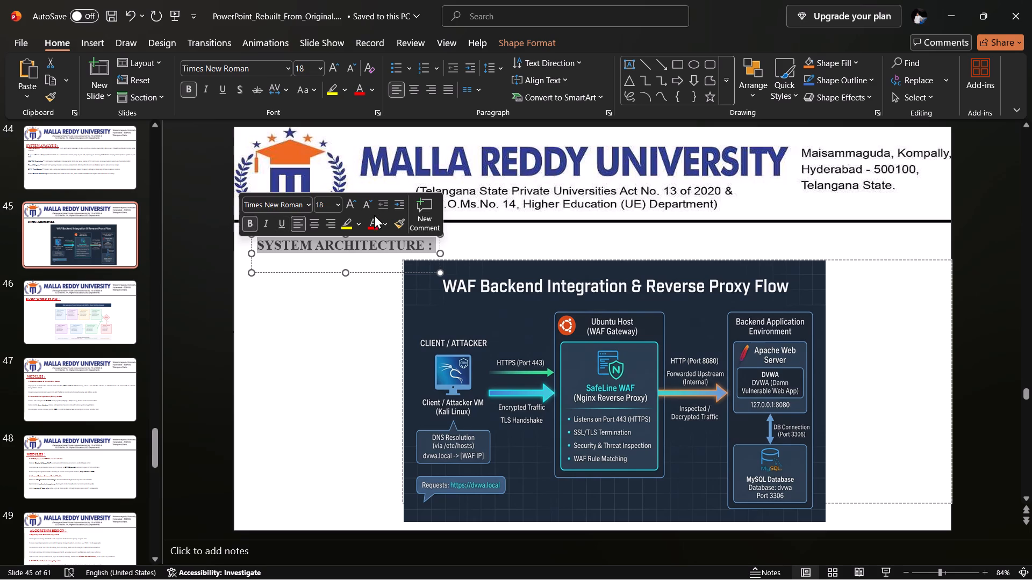
click(370, 221)
click(332, 380)
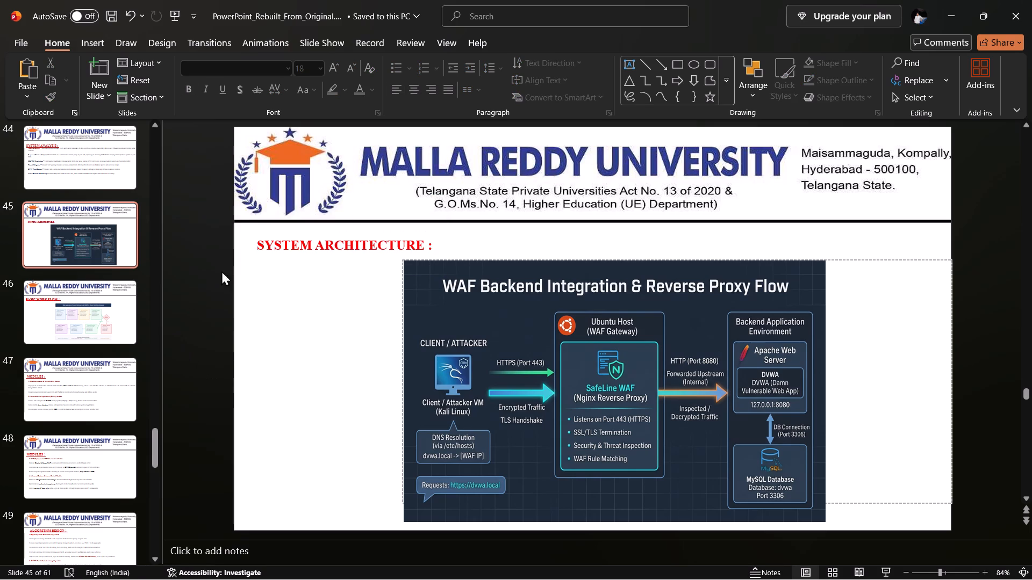
drag(259, 246, 411, 240)
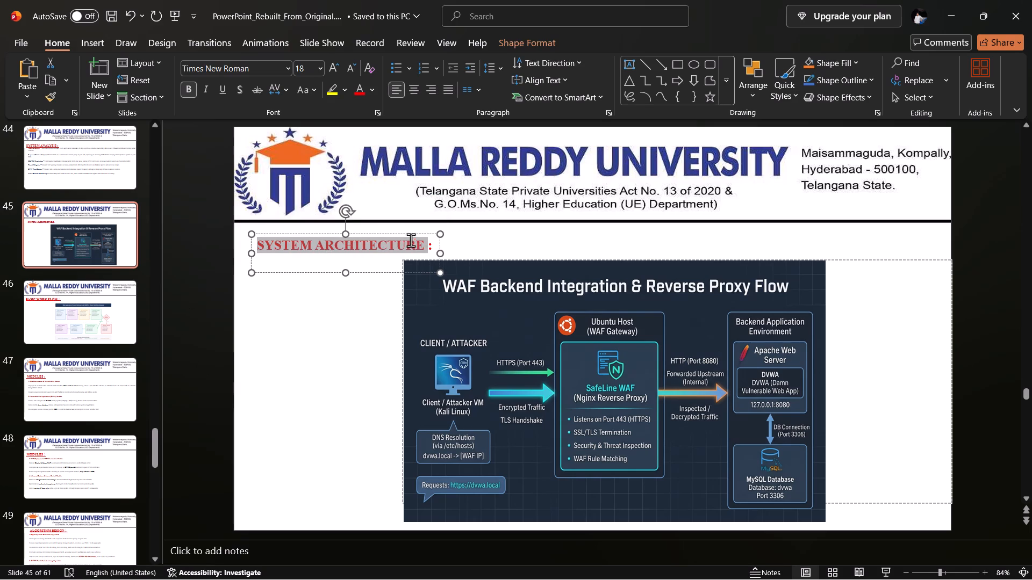
drag(411, 240, 433, 246)
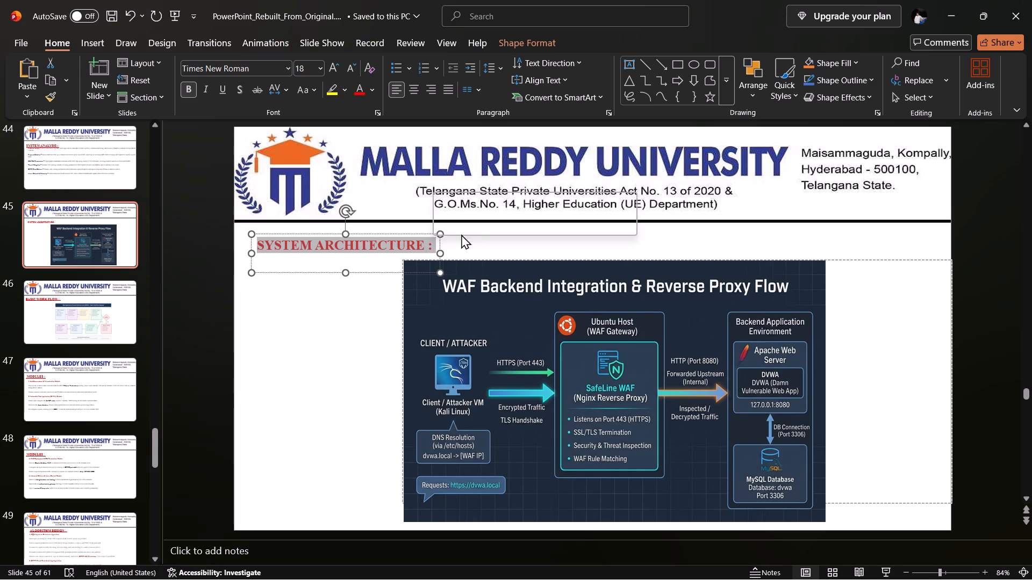
click(475, 224)
click(262, 431)
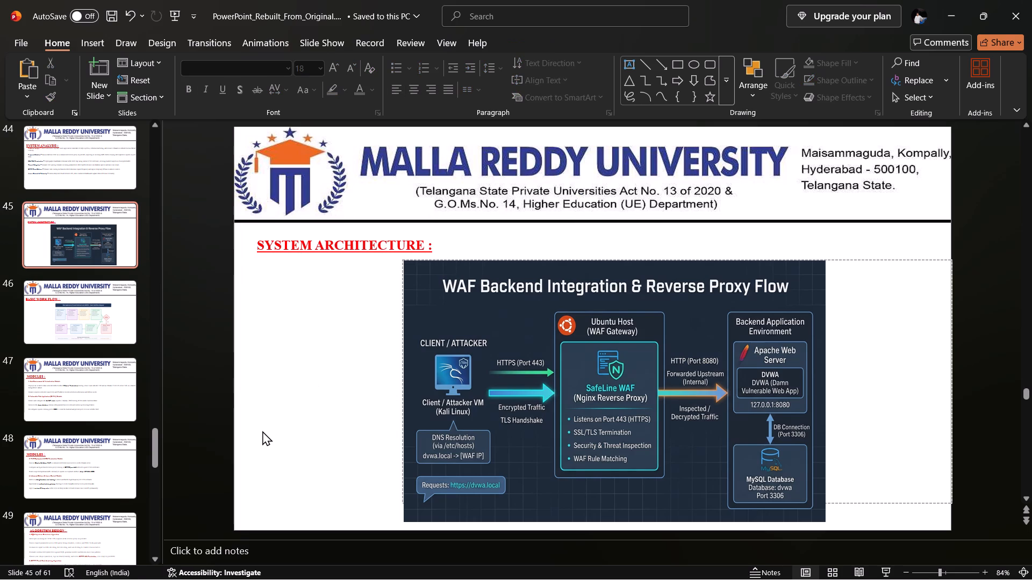
Move the body text box on slide 44 down slightly so it clears the SYSTEM ANALYSIS title.
key(Up)
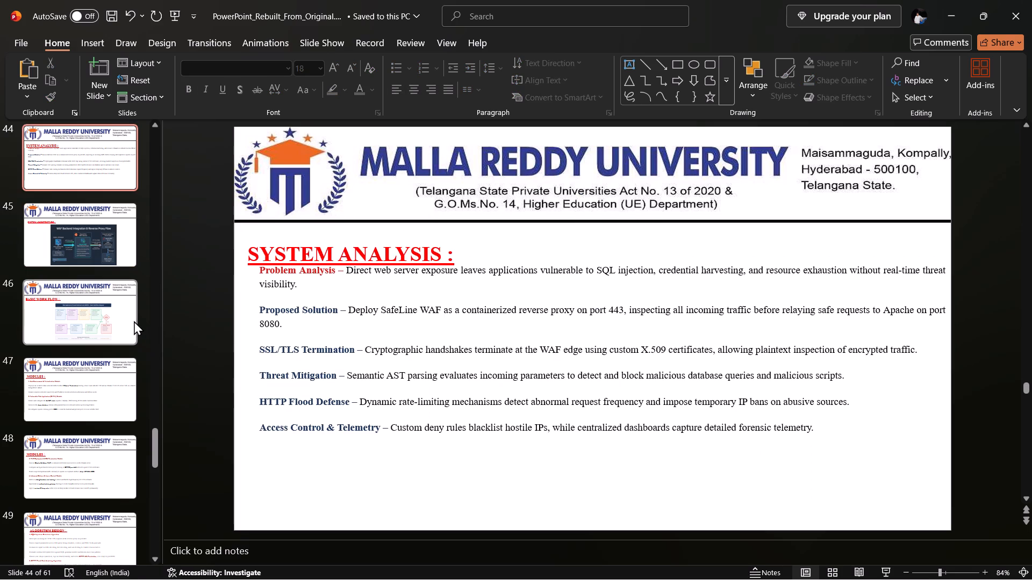
click(256, 270)
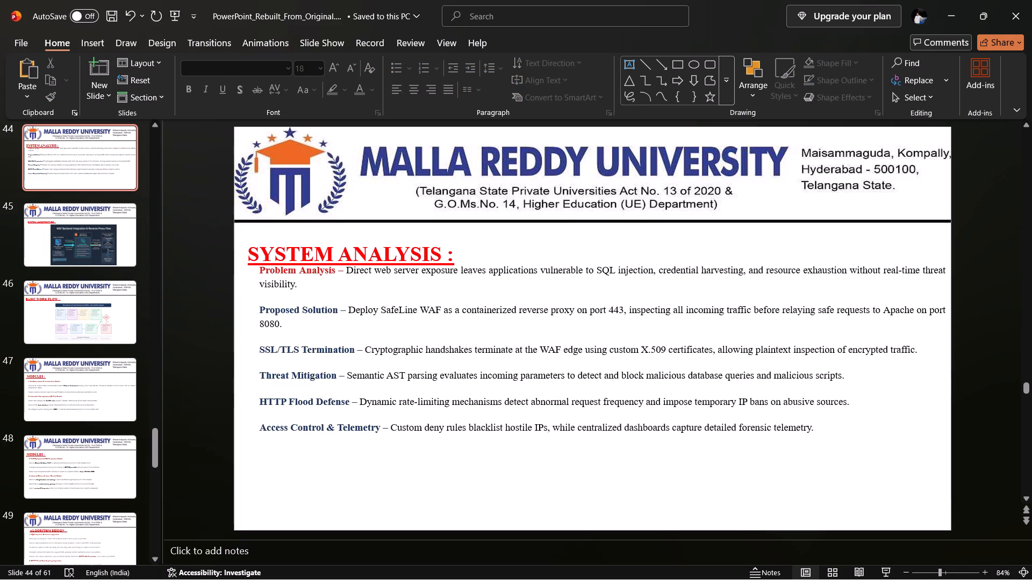
drag(256, 270, 256, 283)
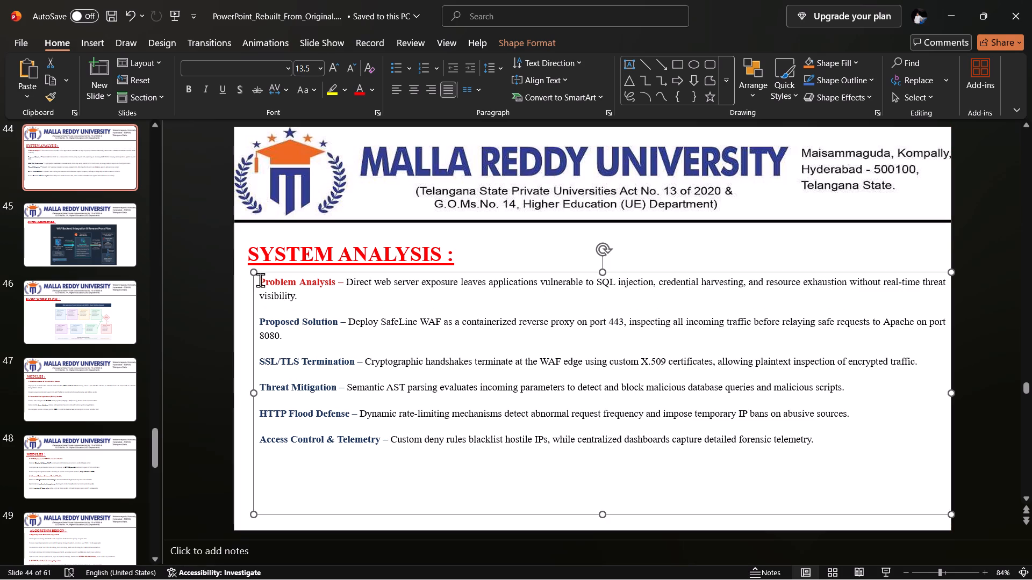
Set all the SYSTEM ANALYSIS body text on slide 44 to font size 16.
drag(260, 280, 823, 441)
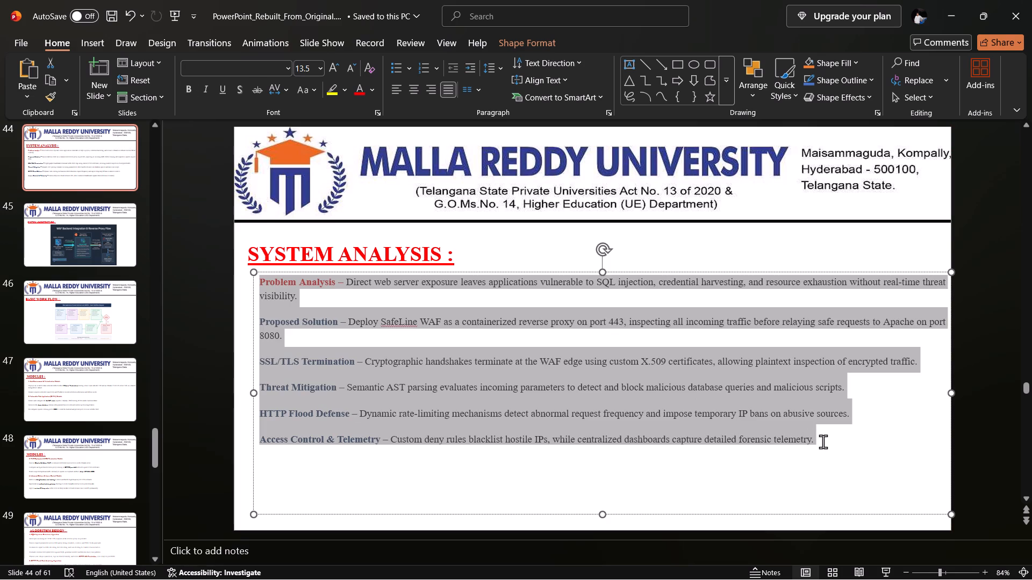
drag(823, 441, 820, 442)
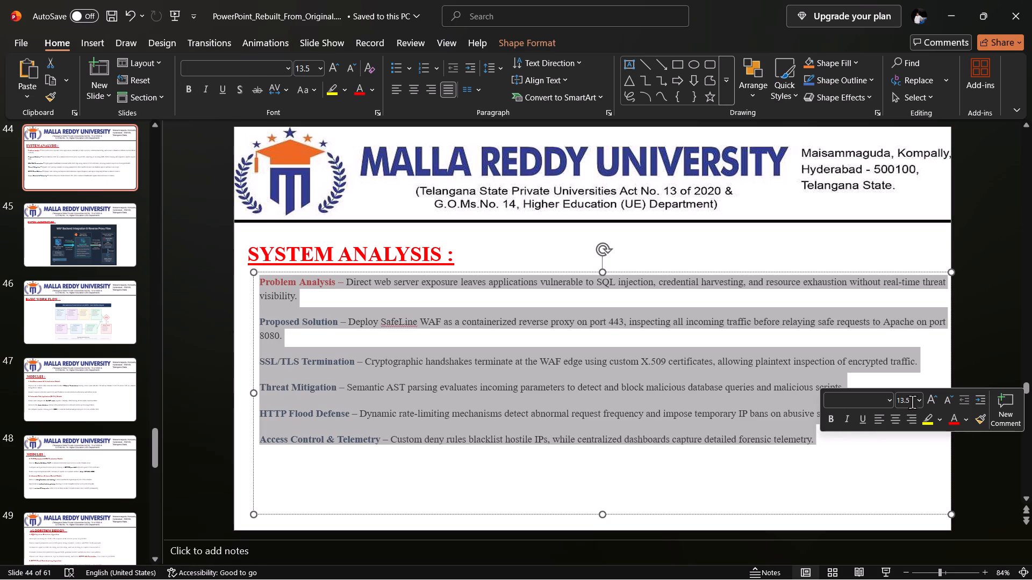
click(917, 401)
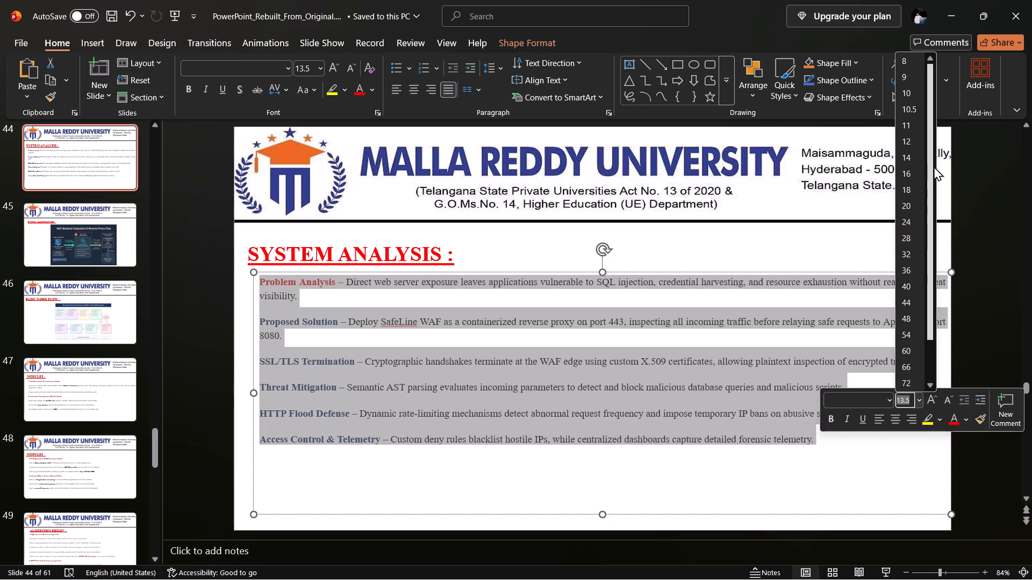
click(912, 173)
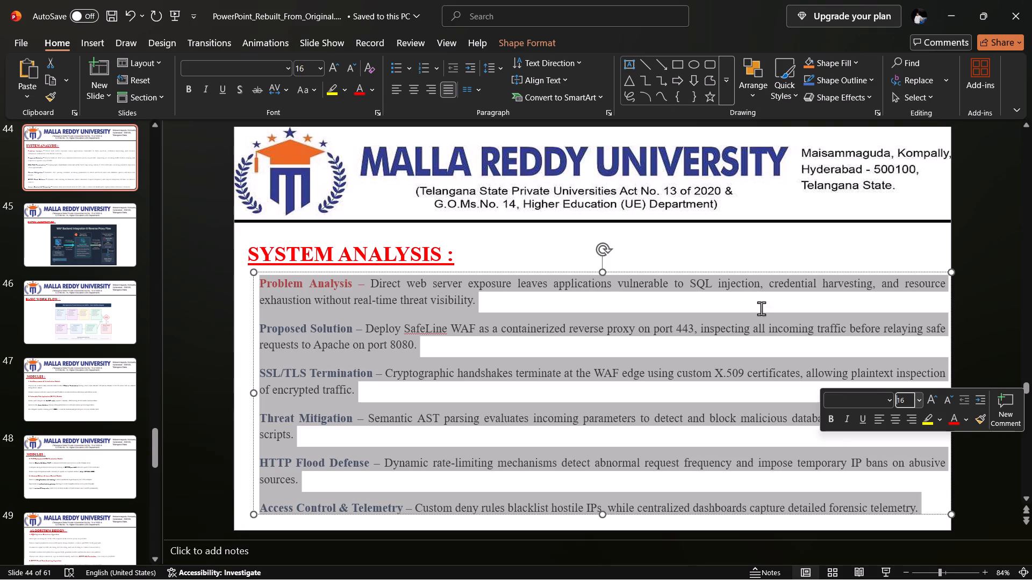
click(821, 244)
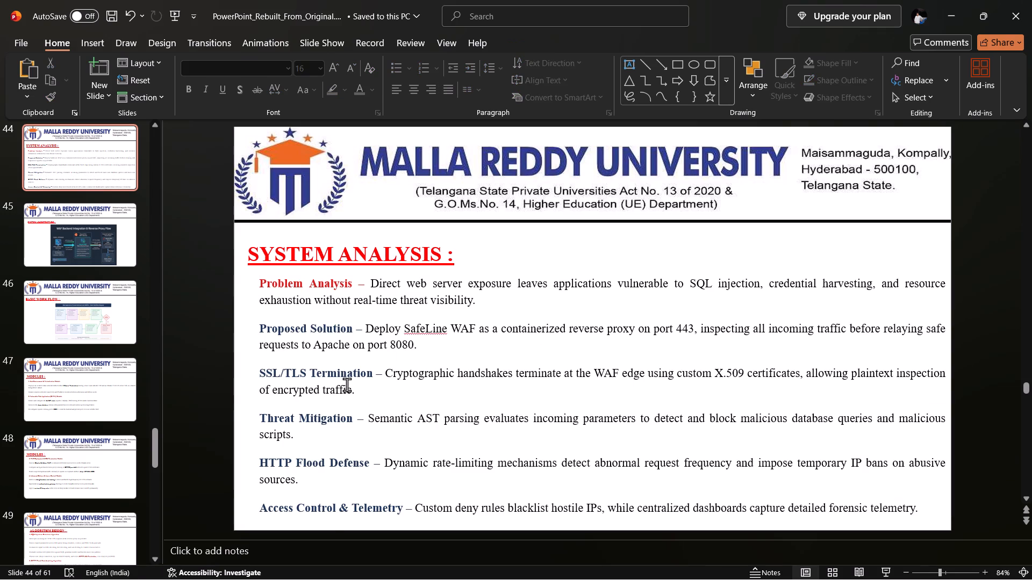
Set all the LITERATURE SURVEY body text on slide 43 to font size 16.
key(Up)
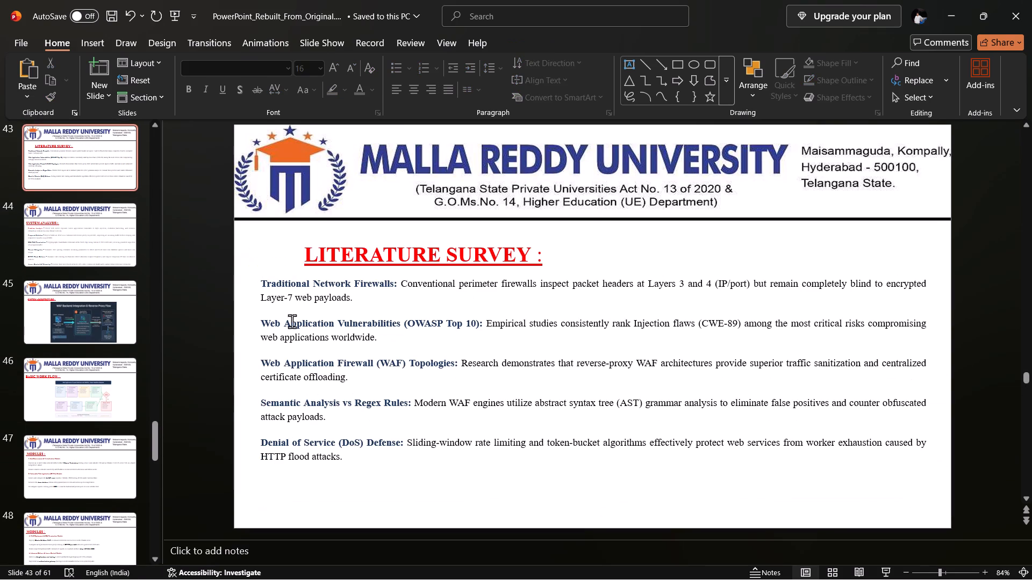
click(260, 283)
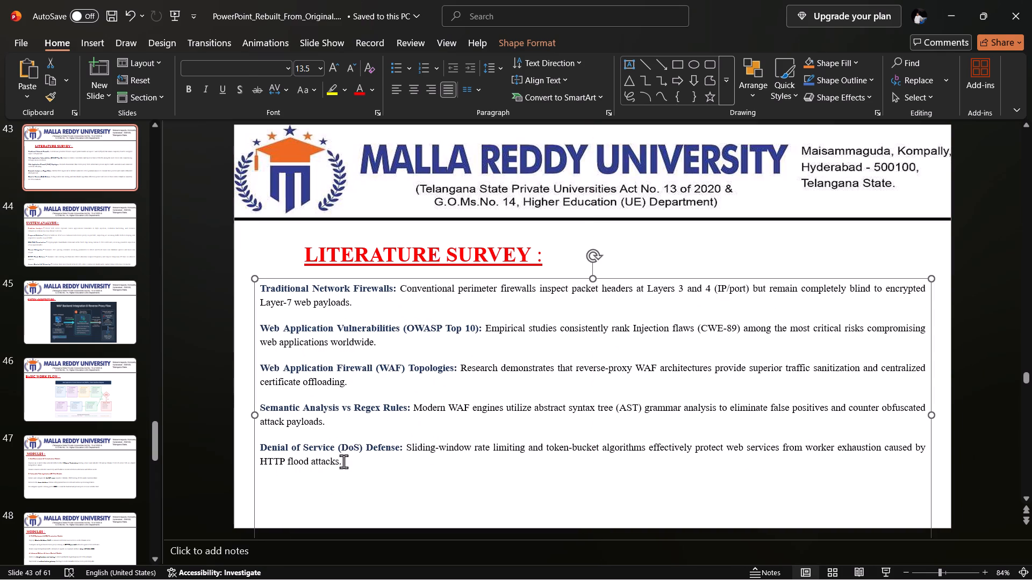
drag(343, 461, 262, 288)
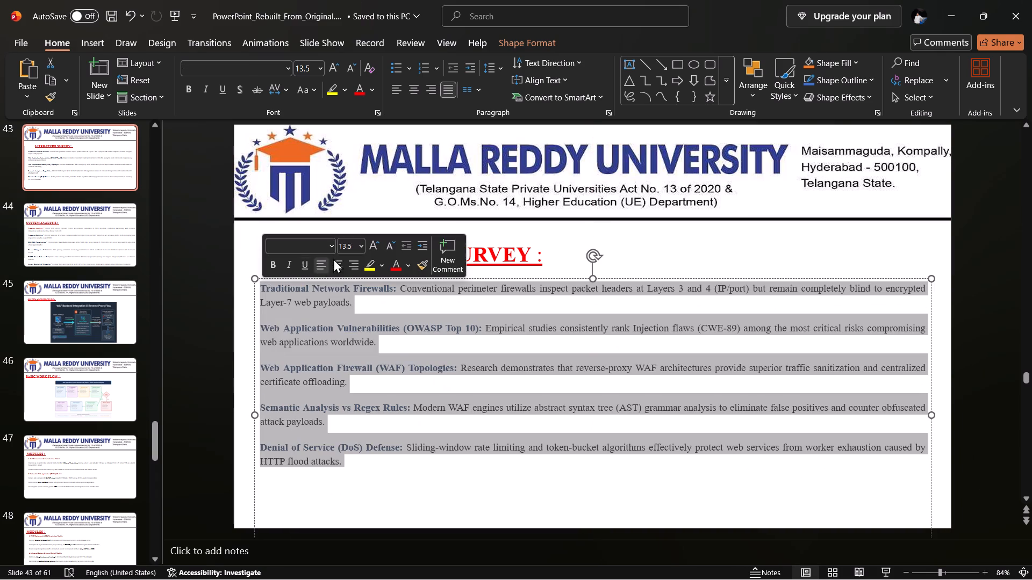
click(360, 247)
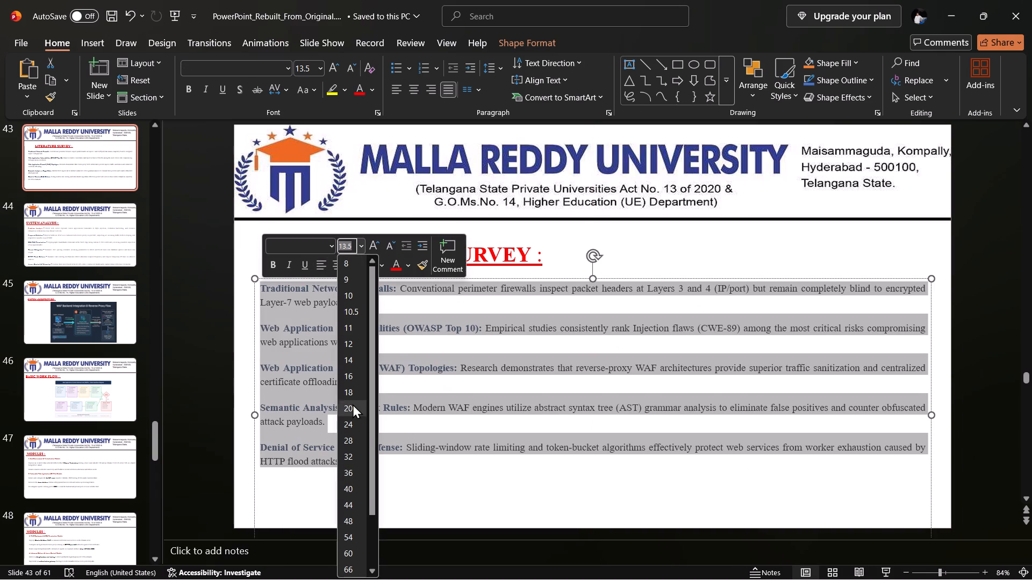
click(353, 378)
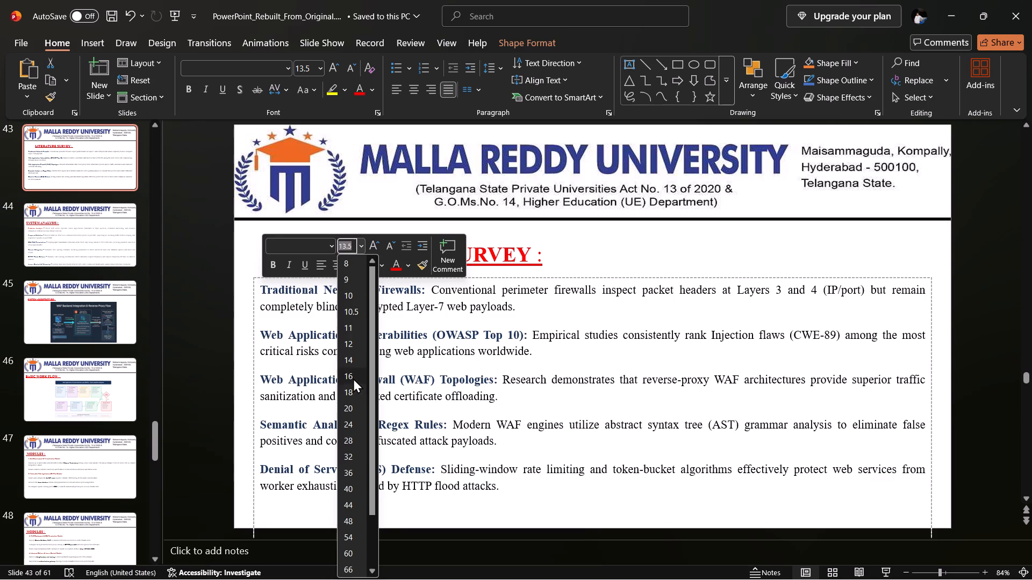
Select all the INTRODUCTION body text on slide 42 and open its font size for changing.
click(652, 253)
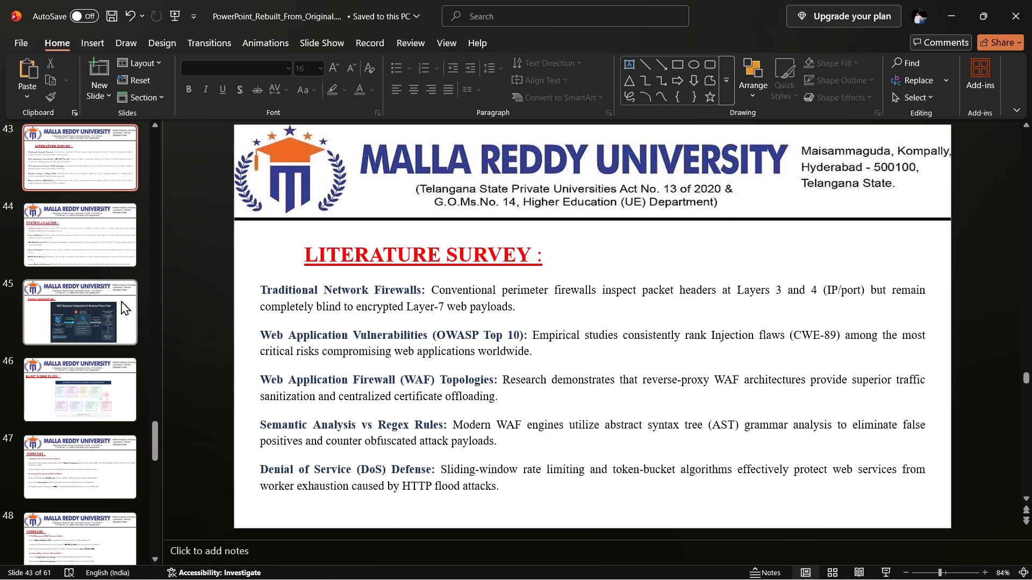
key(Up)
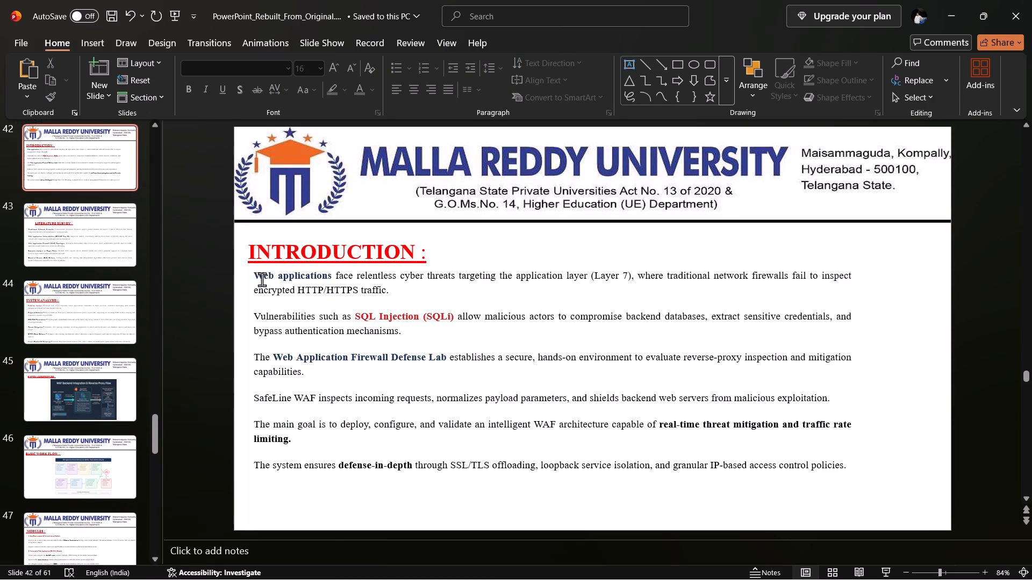
drag(254, 277, 651, 444)
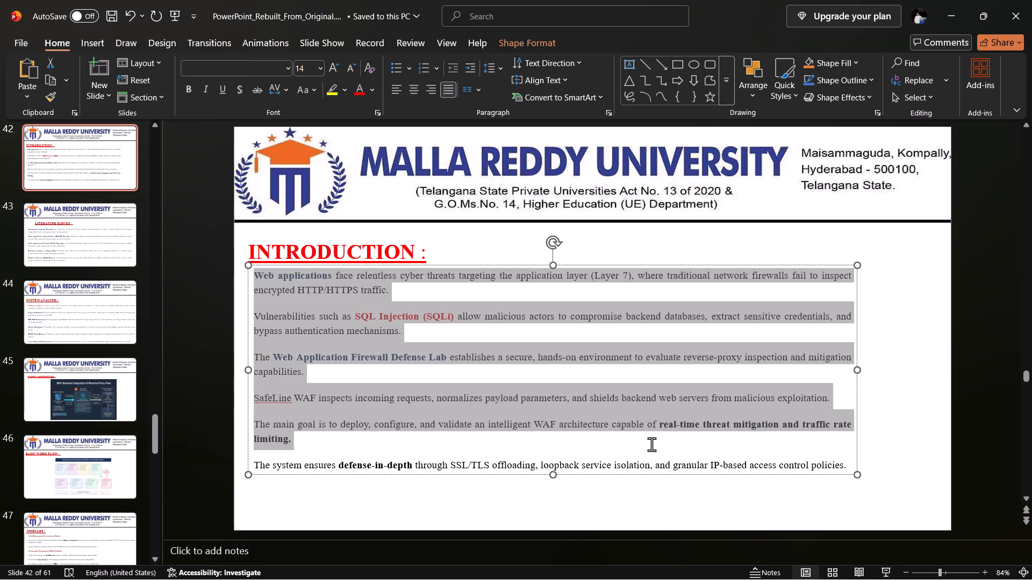
drag(651, 444, 843, 465)
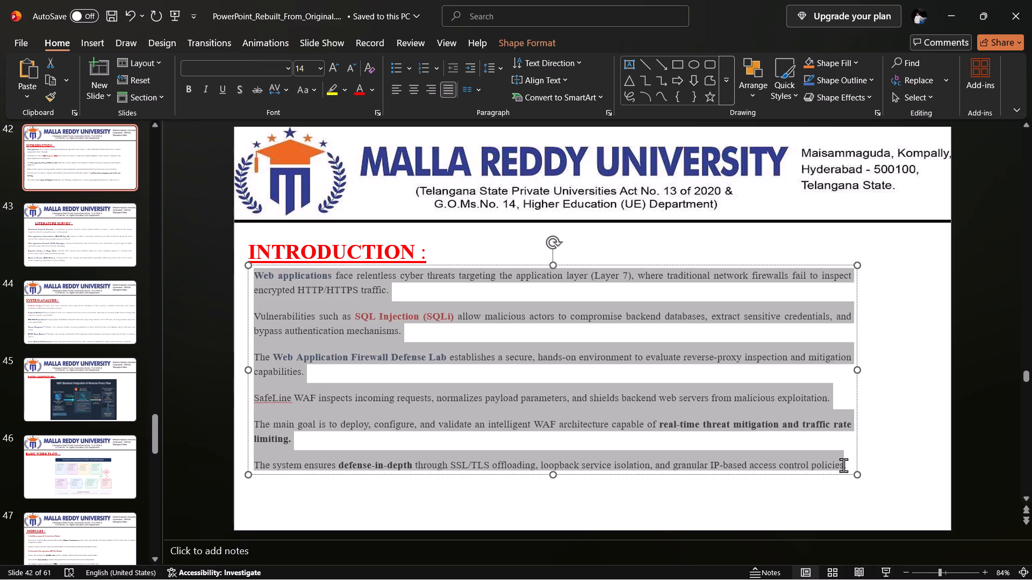
drag(843, 465, 850, 465)
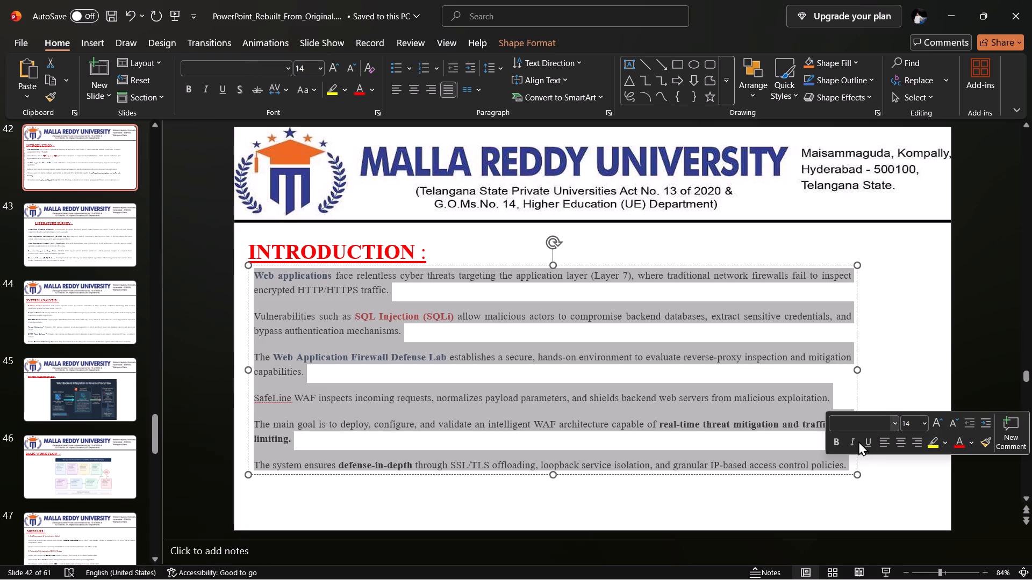
click(920, 424)
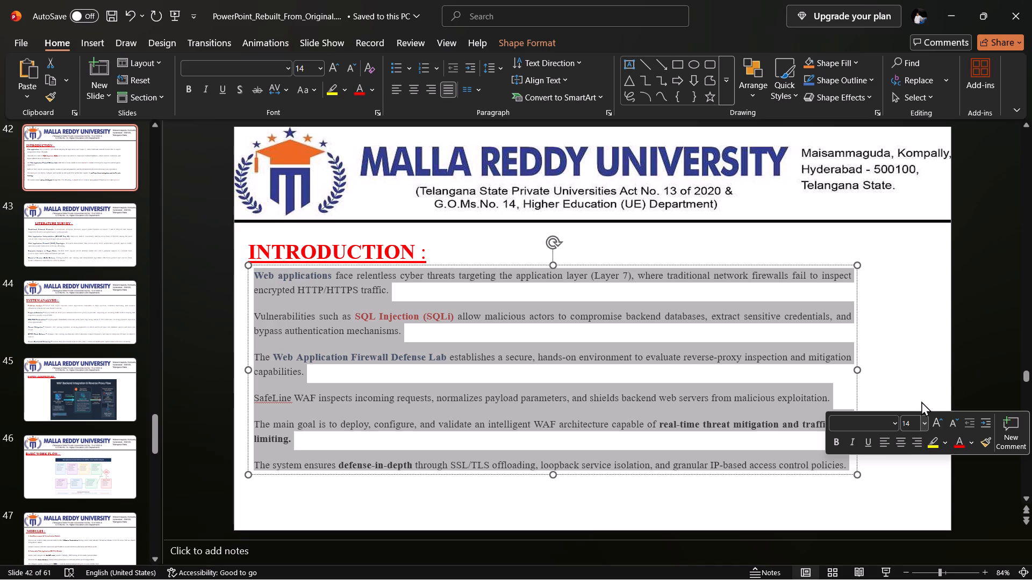
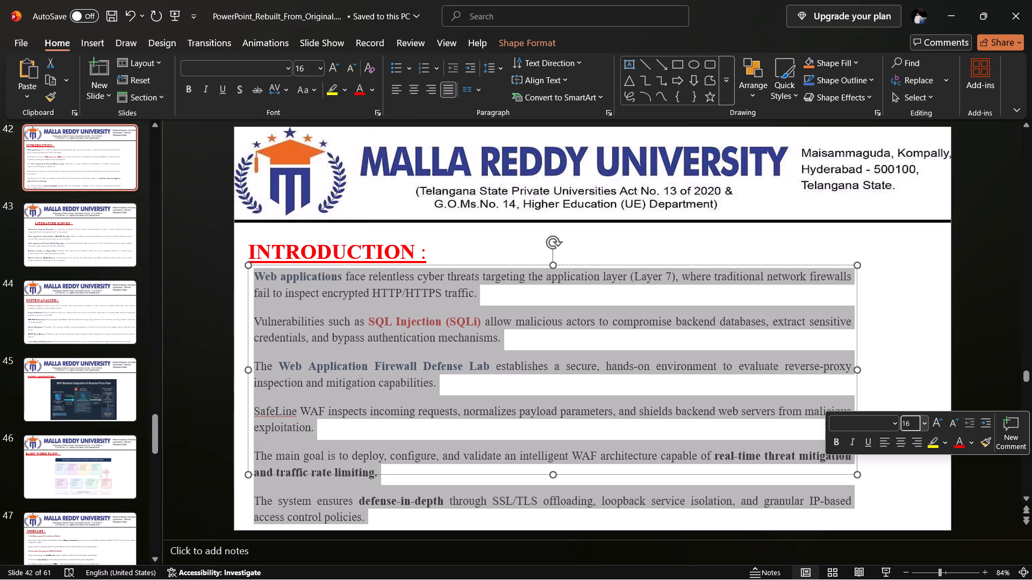
Move the ABSTRACT : title box on slide 41 up slightly so it clears the body text below it.
click(1009, 297)
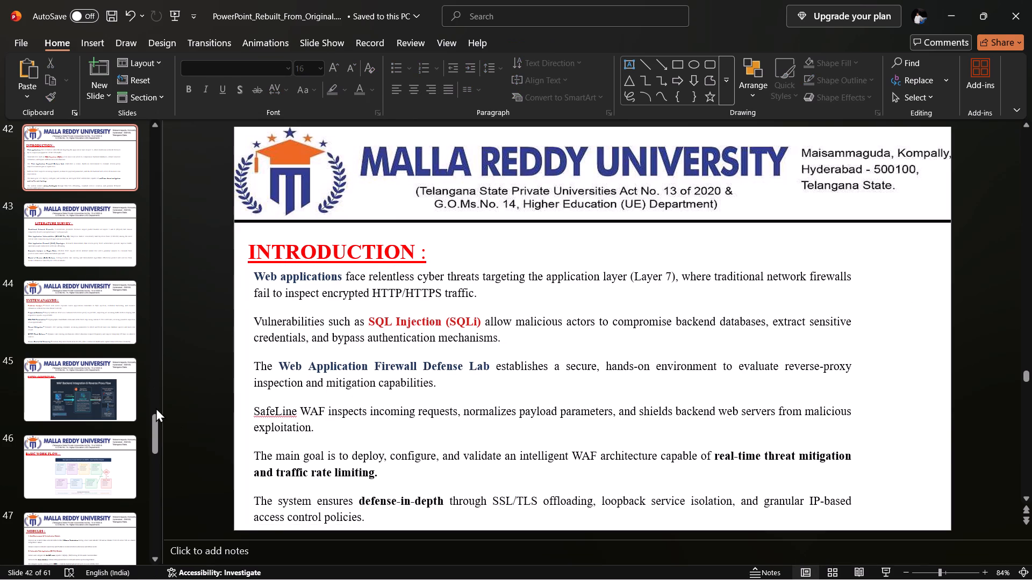
key(Up)
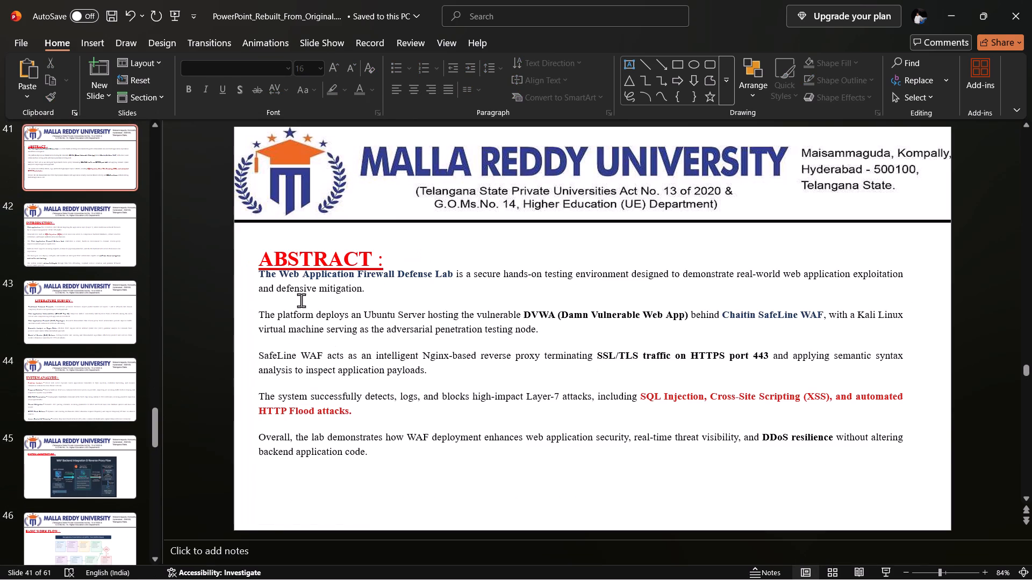
click(307, 259)
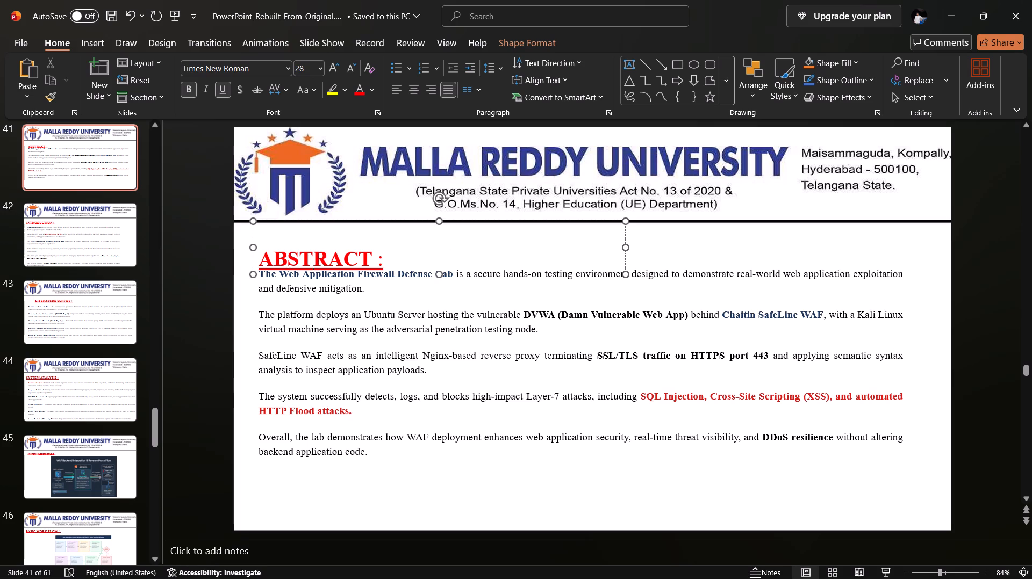
drag(439, 222, 428, 216)
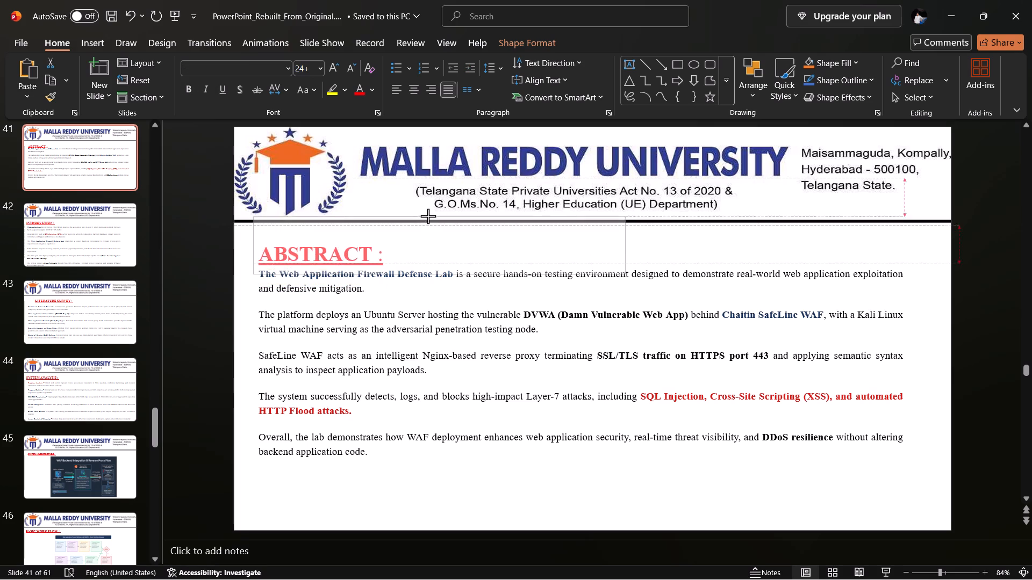
drag(428, 216, 427, 214)
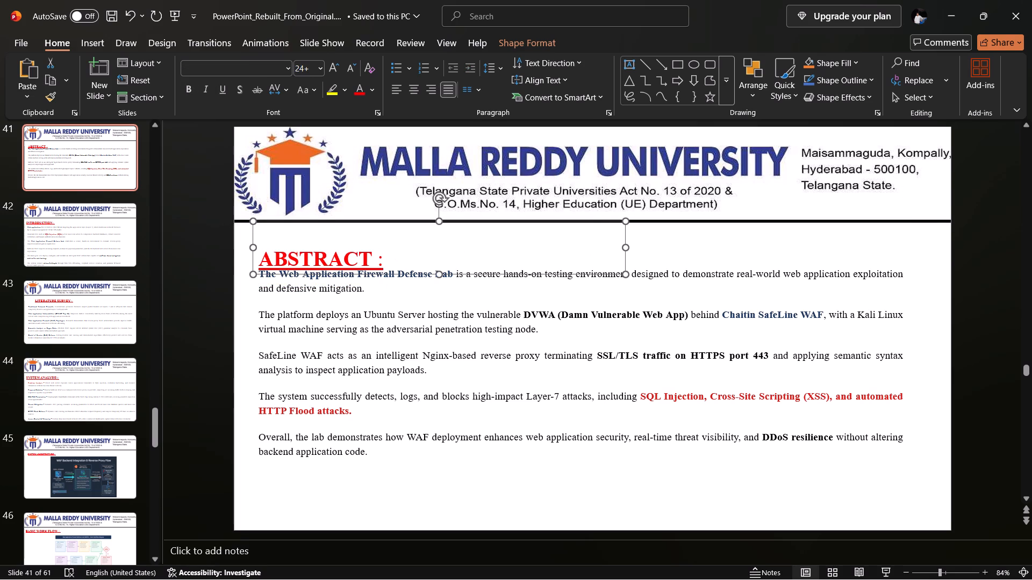
Slightly reduce the height of the university header image on slide 41 from its bottom edge.
click(706, 186)
drag(592, 231, 595, 214)
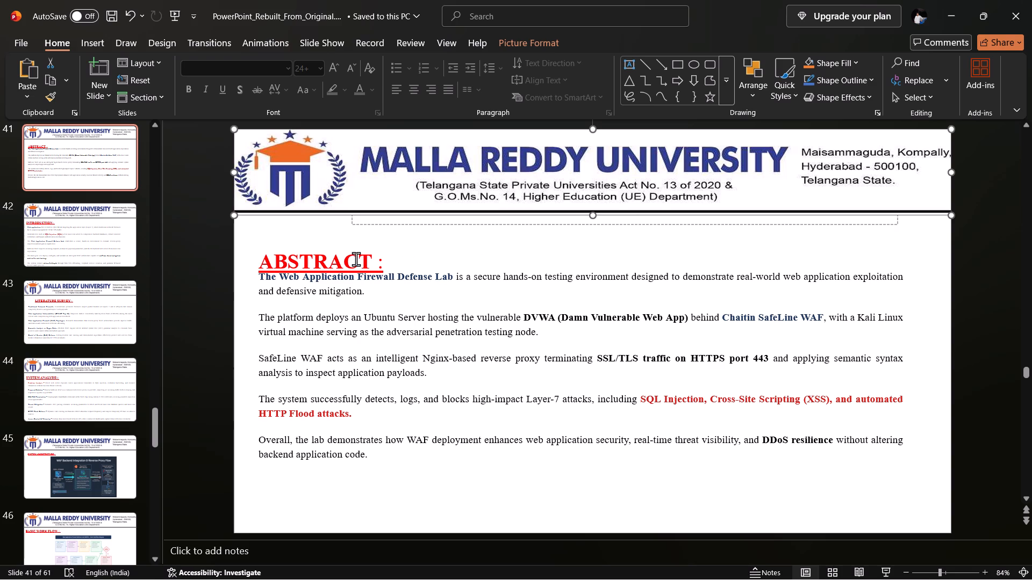
Lower the top edge of the body text box on slide 41 so the text clears the ABSTRACT title.
click(356, 259)
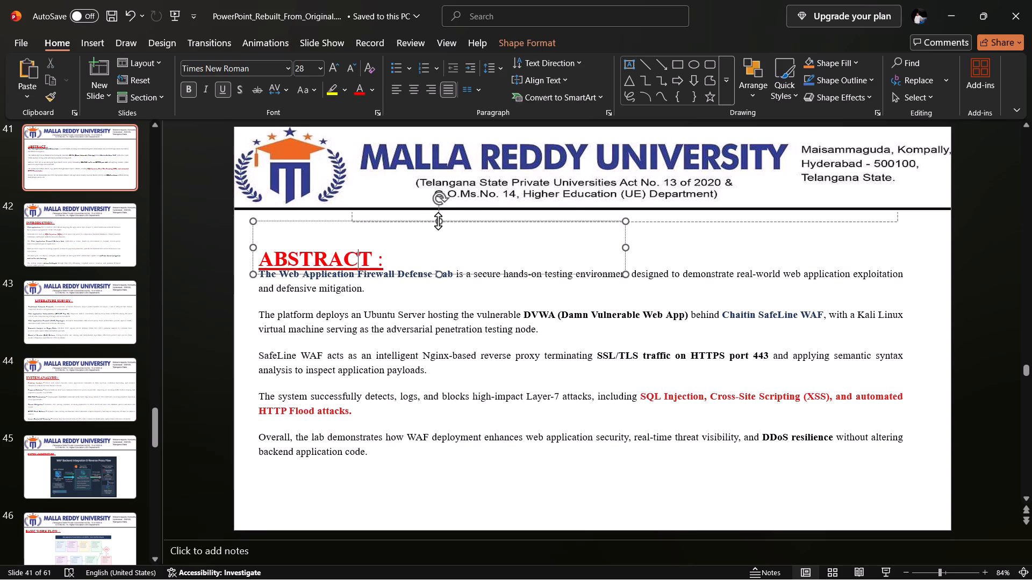
drag(439, 223, 433, 210)
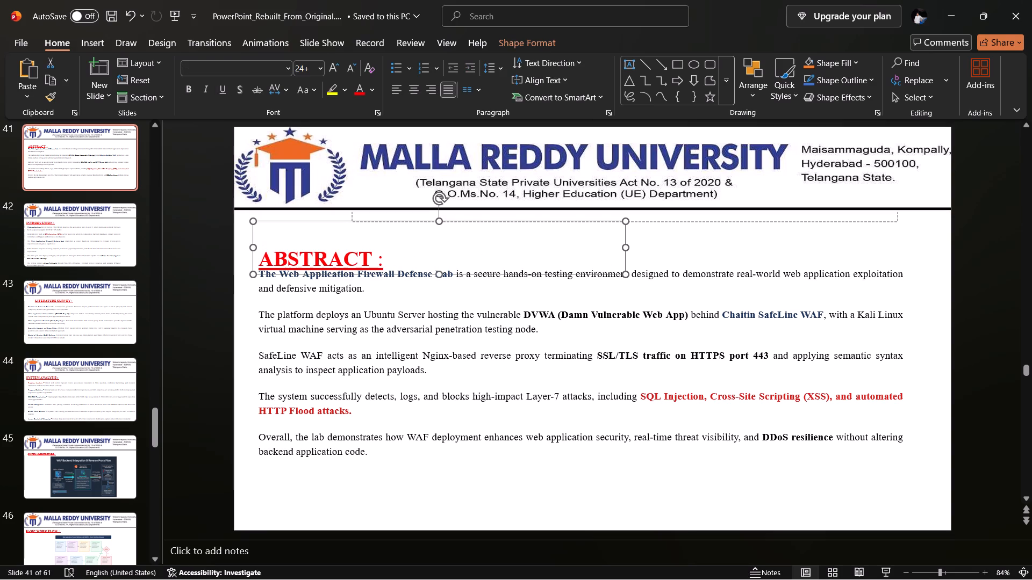
click(379, 369)
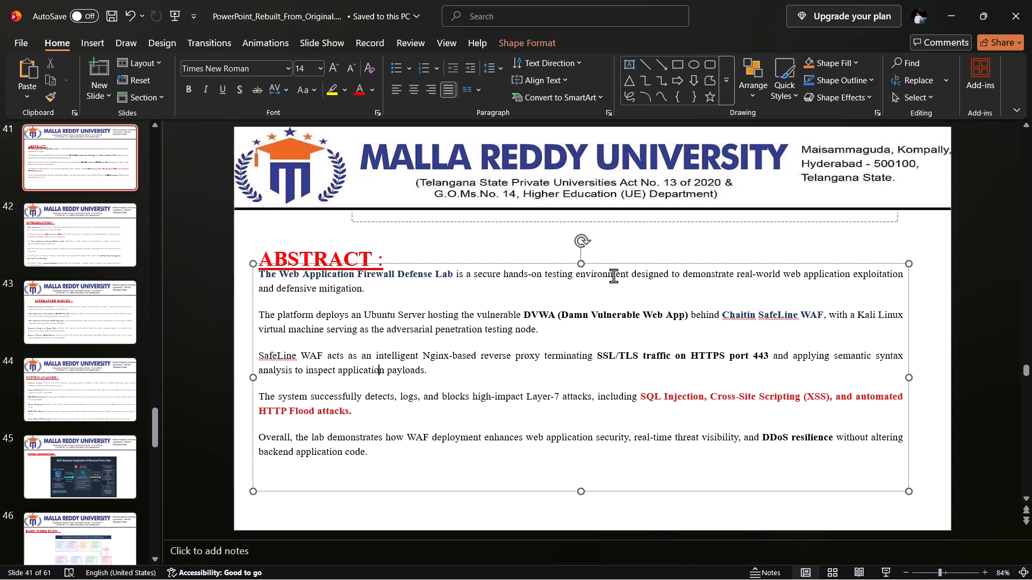
drag(580, 262, 581, 272)
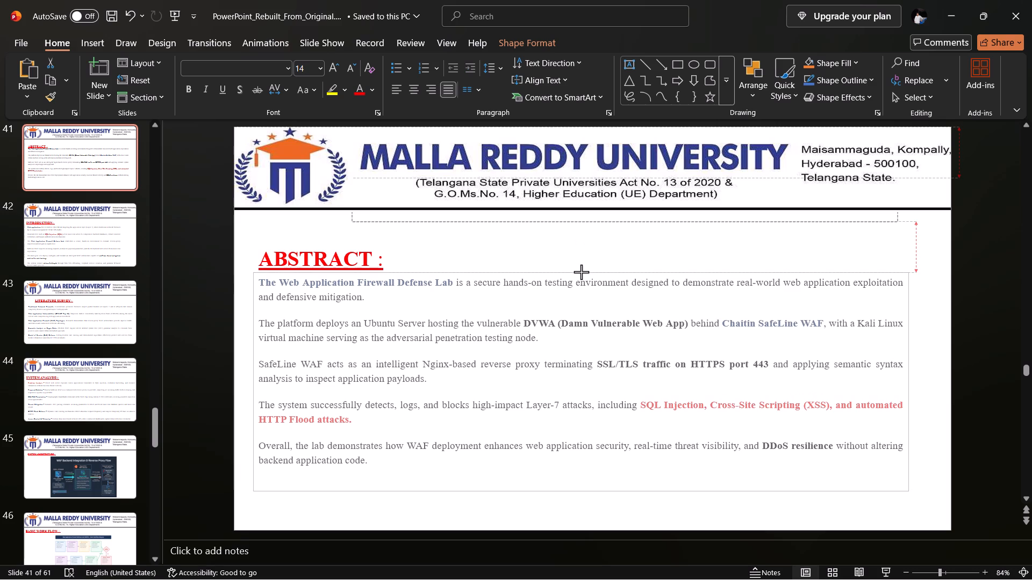
drag(581, 272, 580, 282)
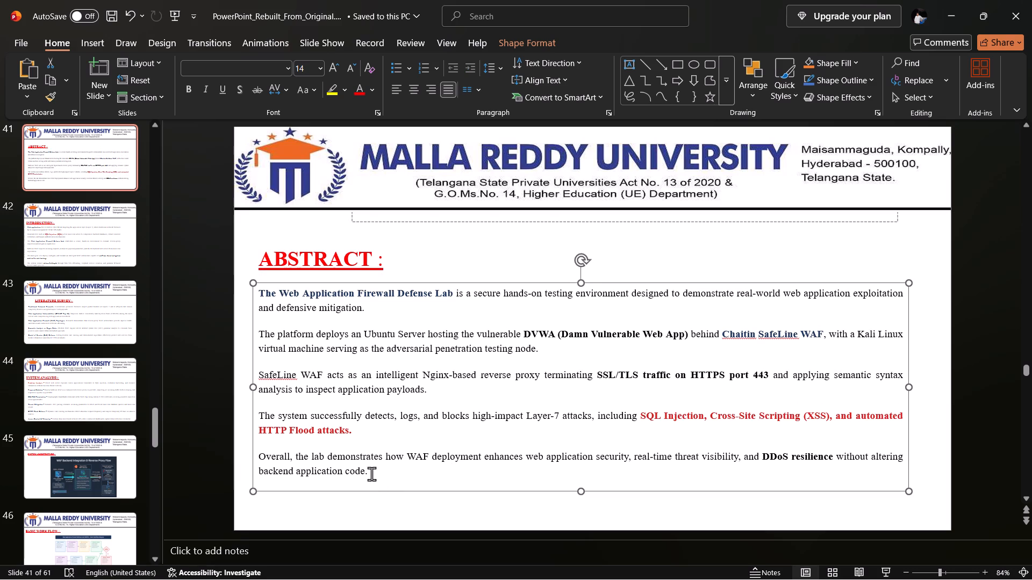
Set all the ABSTRACT body text on slide 41 to font size 16.
drag(370, 472, 263, 292)
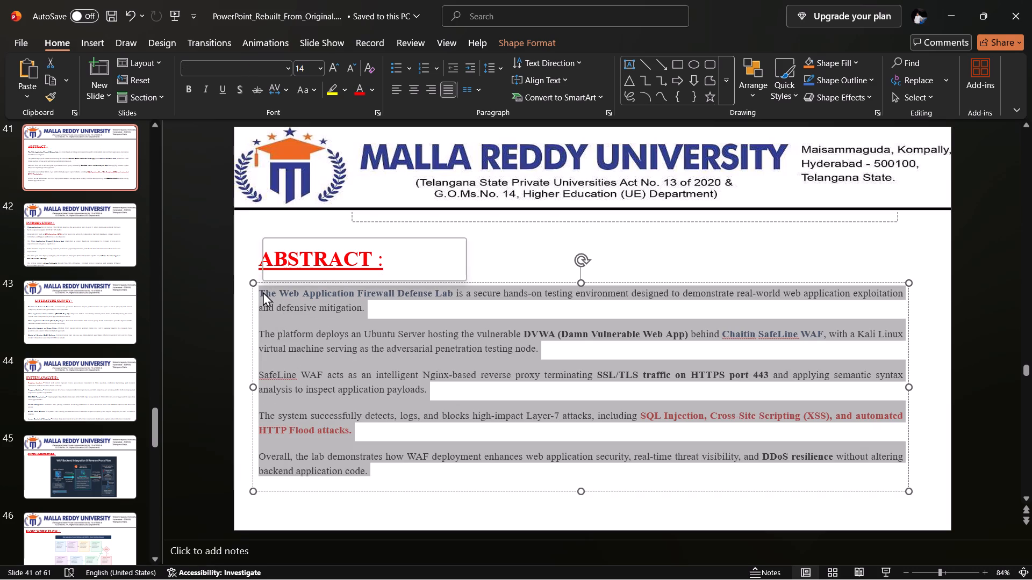
click(362, 244)
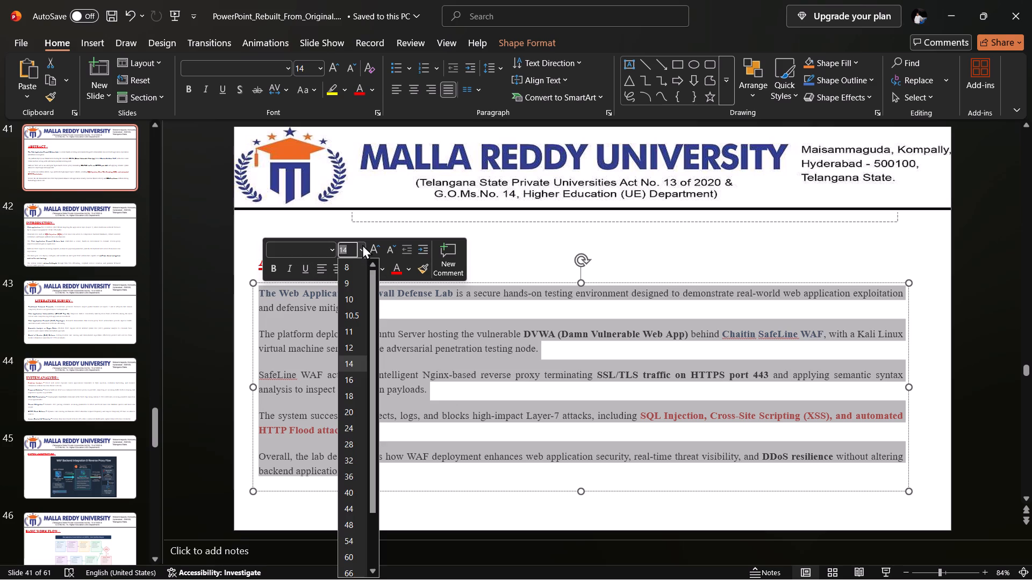
click(351, 378)
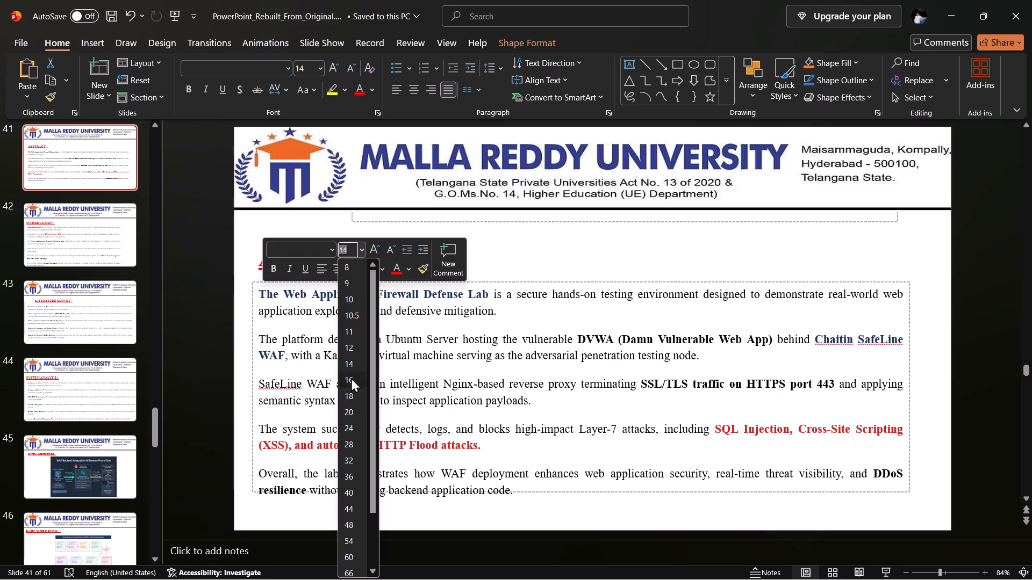
click(974, 333)
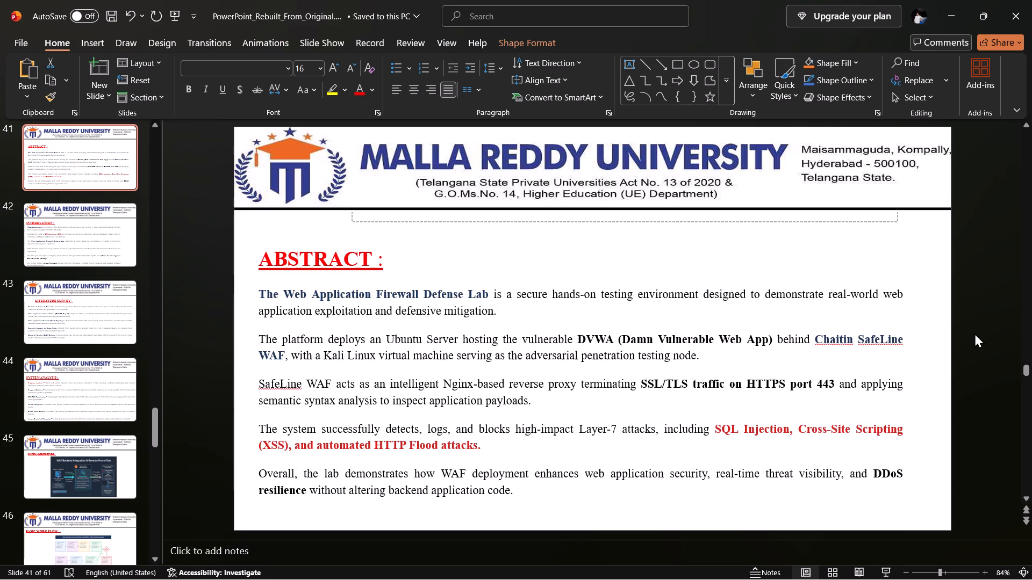
Pad the APP DEVELOPMENT line on slide 40 with leading spaces so it sits roughly centred under the header.
key(Up)
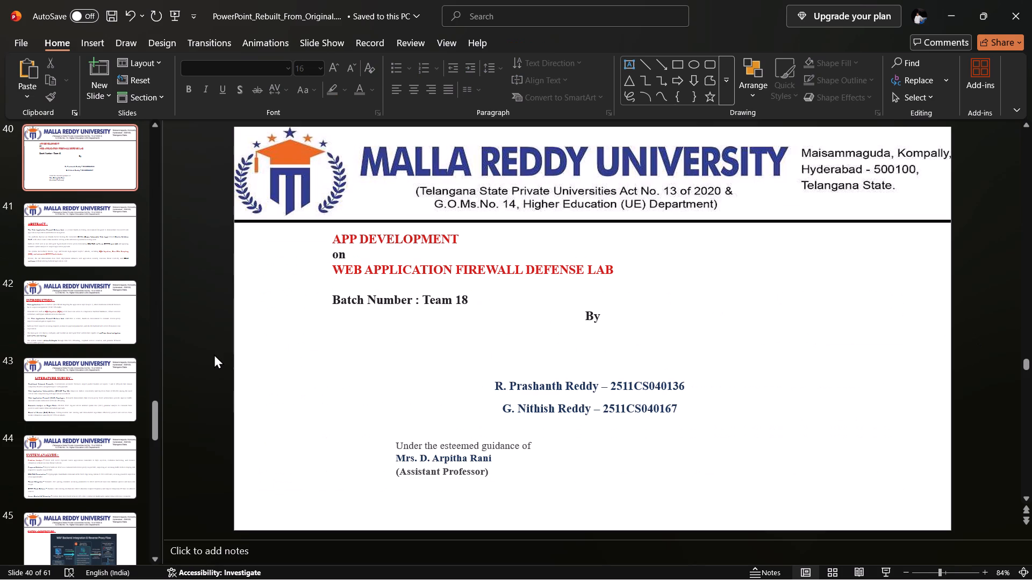
click(333, 241)
key(space)
key(space)
key(space)
key(space)
key(space)
key(space)
key(space)
key(space)
key(space)
key(space)
key(space)
key(space)
key(space)
key(space)
key(space)
key(space)
key(space)
key(space)
key(space)
key(space)
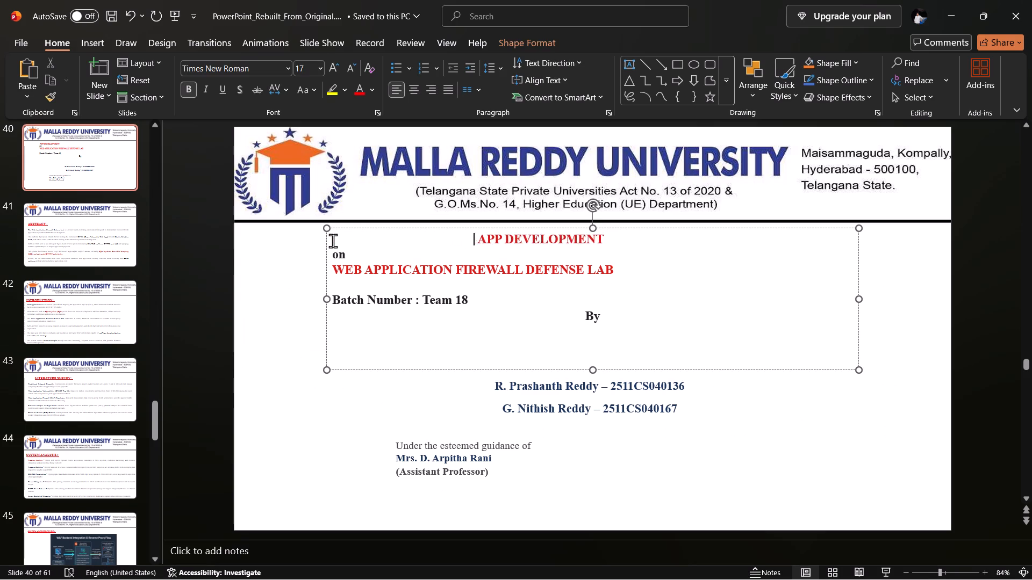
key(space)
key(space)
key(space)
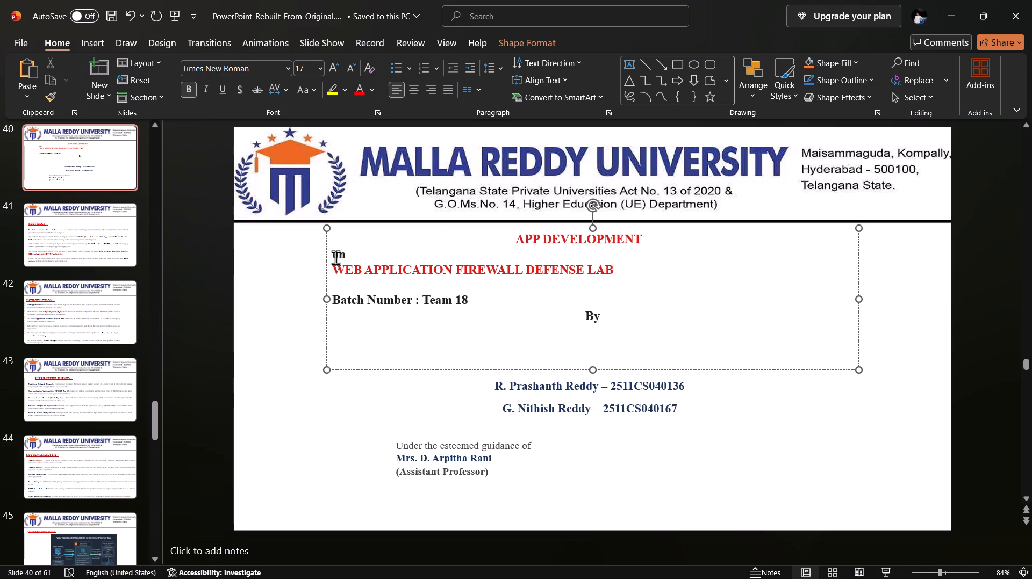
Pad the "on" line on slide 40 with leading spaces so it is centred beneath APP DEVELOPMENT.
click(335, 257)
key(Left)
key(space)
key(space)
key(space)
key(space)
key(space)
key(space)
key(space)
key(space)
key(space)
key(space)
key(space)
key(space)
key(space)
key(space)
key(space)
key(space)
key(space)
key(space)
key(space)
key(space)
Colour the word "on" on slide 40 red to match the title lines around it.
drag(582, 256, 561, 258)
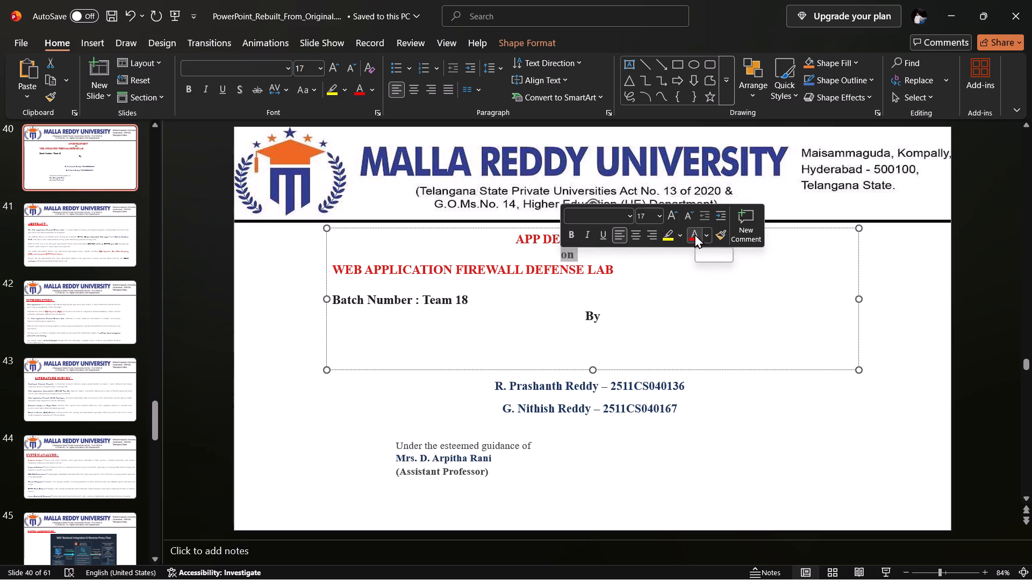
click(694, 234)
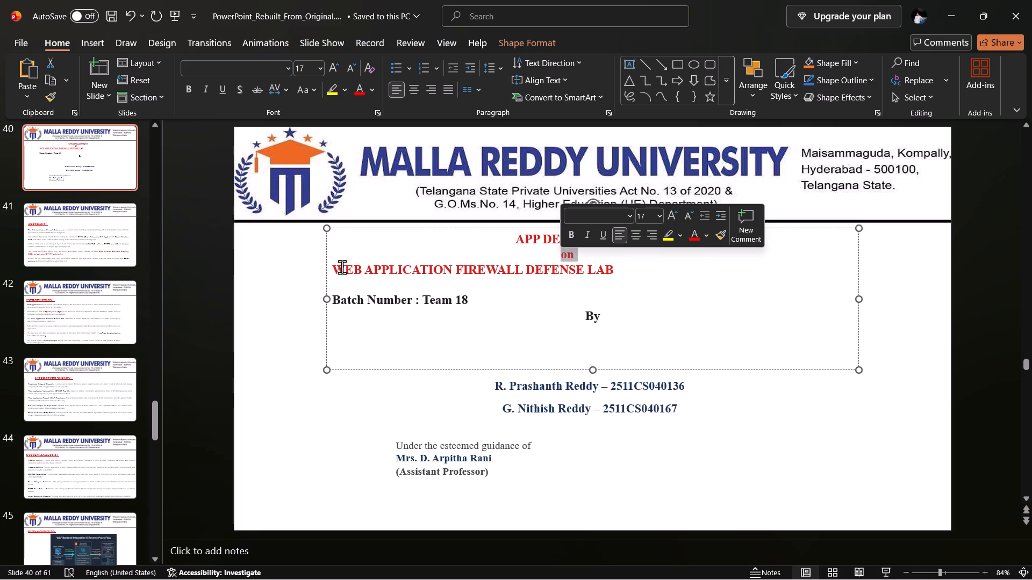
Pad the WEB APPLICATION FIREWALL DEFENSE LAB line on slide 40 with leading spaces so it is centred beneath "on".
click(339, 267)
key(Left)
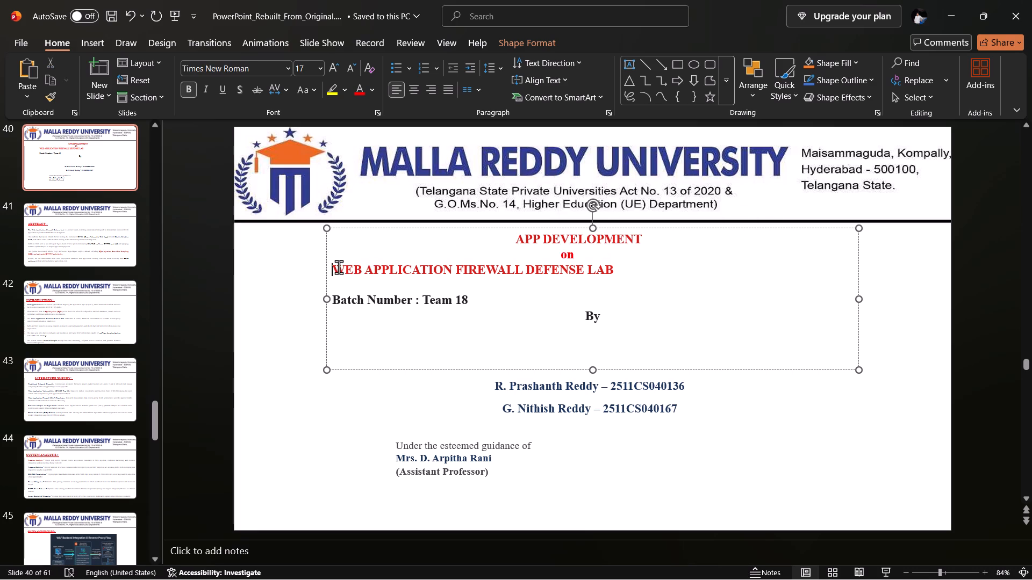
key(space)
key(space)
key(space)
key(space)
key(space)
key(space)
key(space)
key(space)
key(space)
key(space)
key(space)
key(space)
key(space)
key(space)
key(space)
key(space)
key(space)
key(space)
key(space)
key(space)
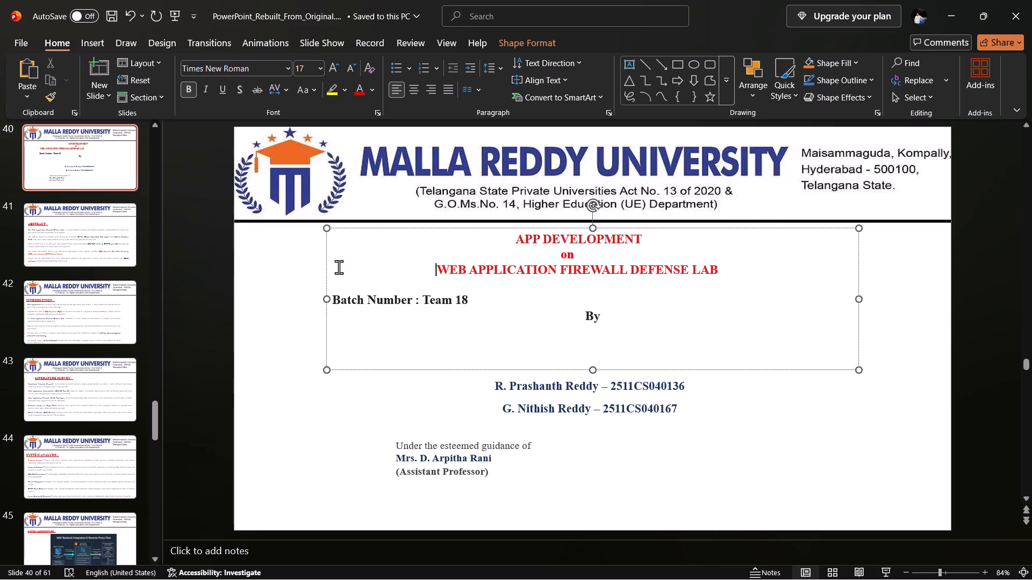
key(space)
key(space)
key(space)
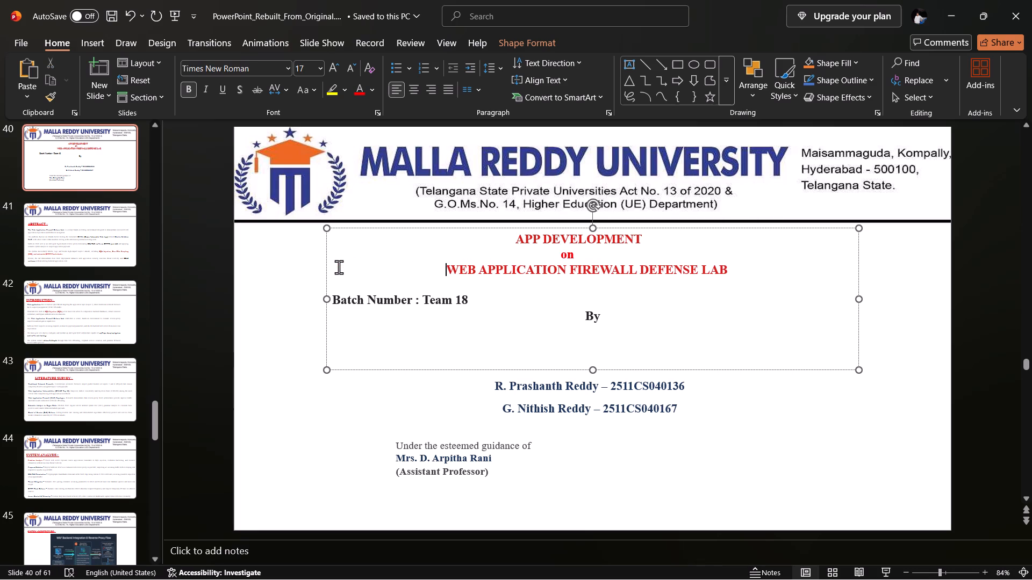
key(BackSpace)
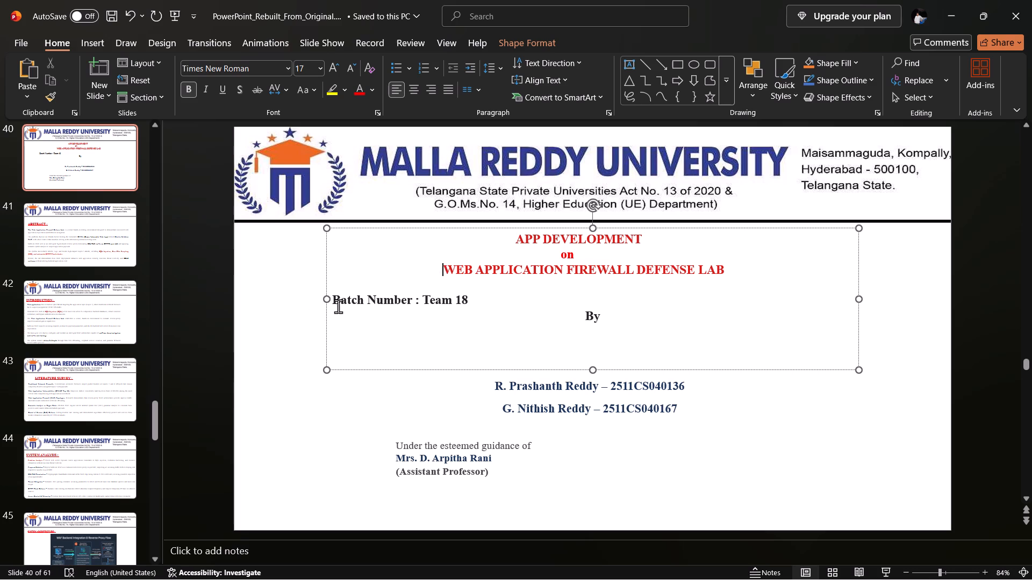
Pad the "Batch Number : Team 18" line on slide 40 with leading spaces so it is roughly centred above "By".
click(334, 300)
key(space)
key(space)
key(space)
key(space)
key(space)
key(space)
key(space)
key(space)
key(space)
key(space)
key(space)
key(space)
key(space)
key(space)
key(space)
key(space)
key(space)
key(space)
key(space)
key(space)
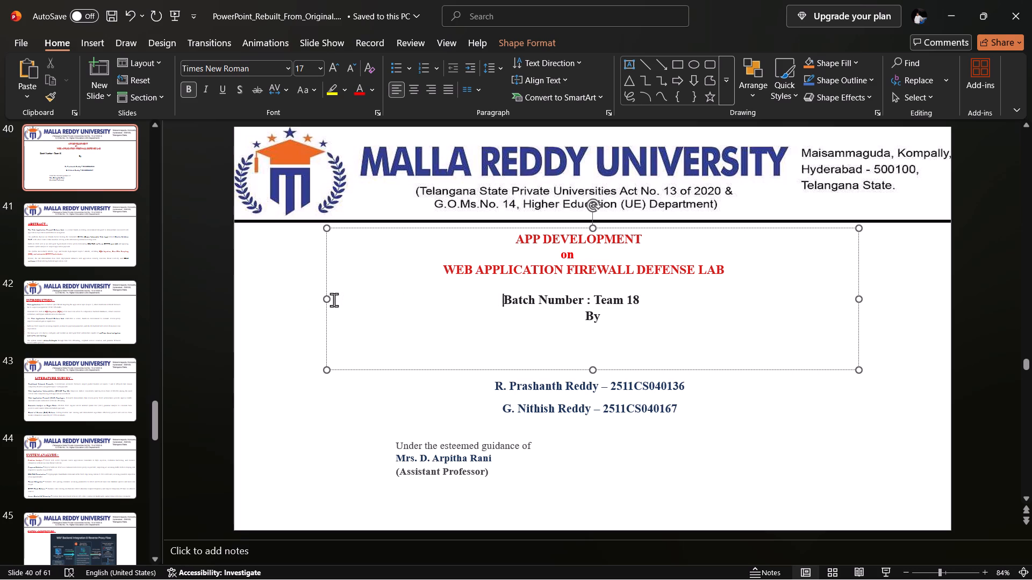
key(space)
key(space)
key(space)
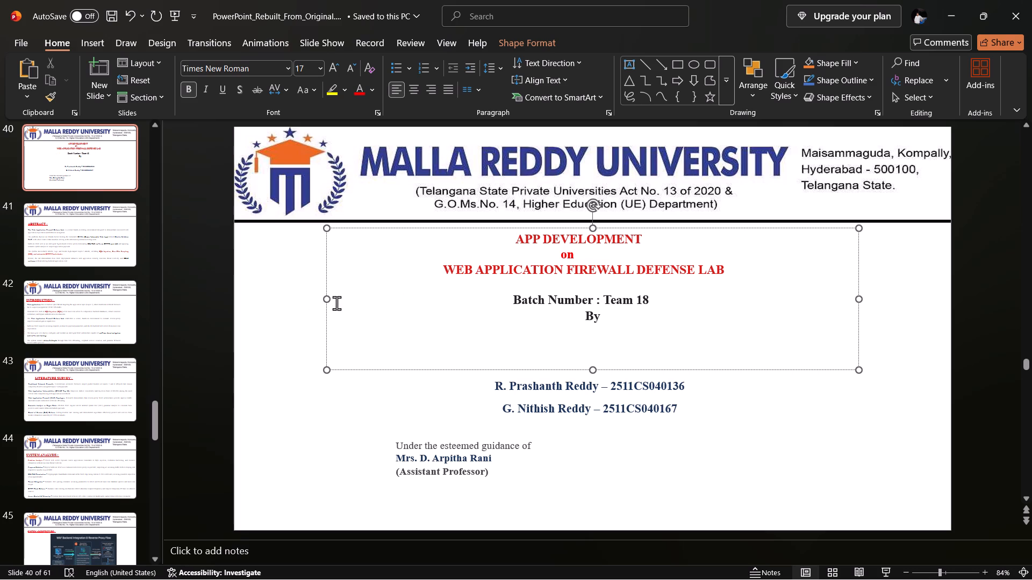
click(583, 318)
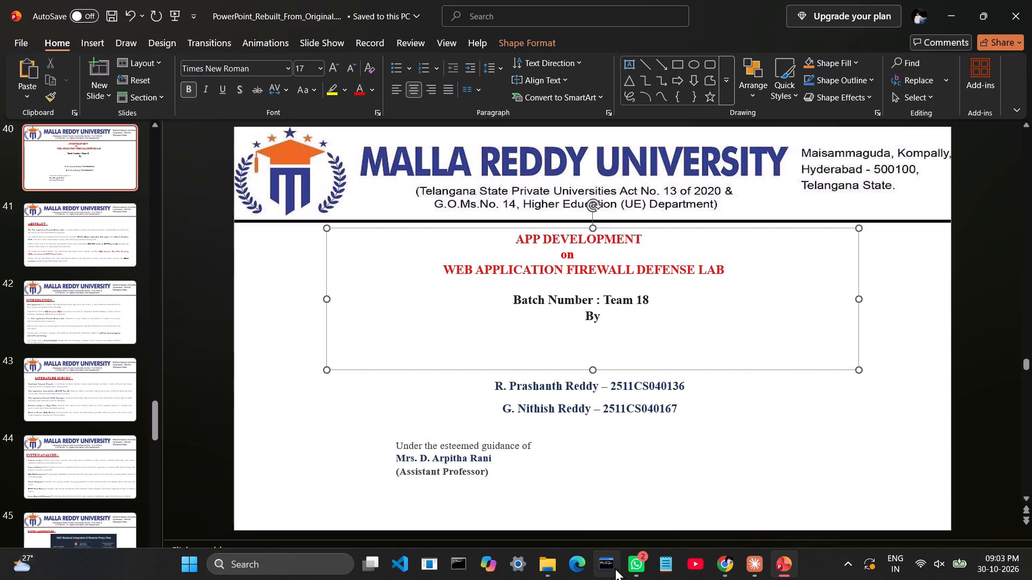
Switch to File Explorer and copy the poster image WAF_Defense_Lab_Poster_A3.png from the ADD folder.
click(553, 560)
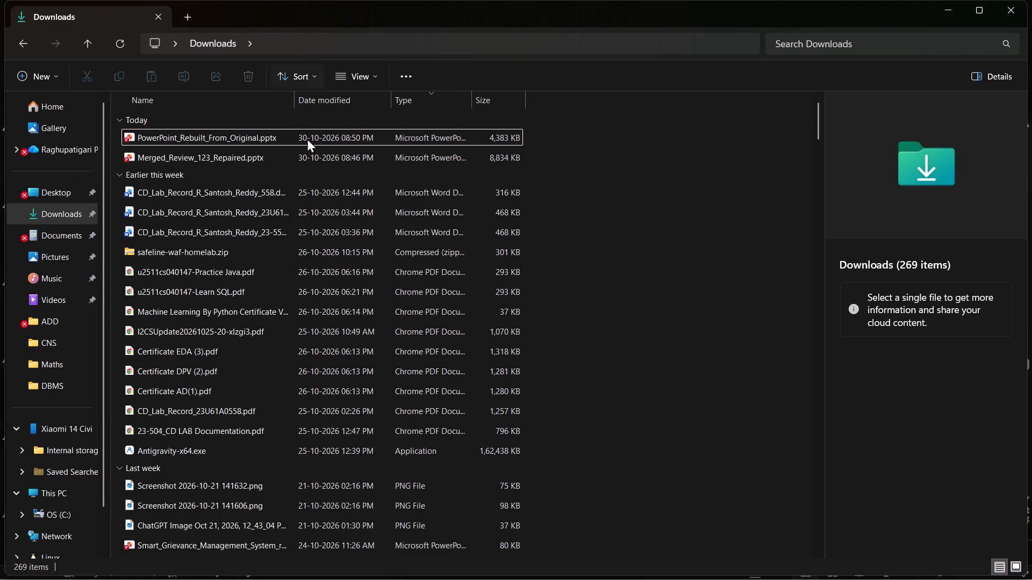
double_click(58, 321)
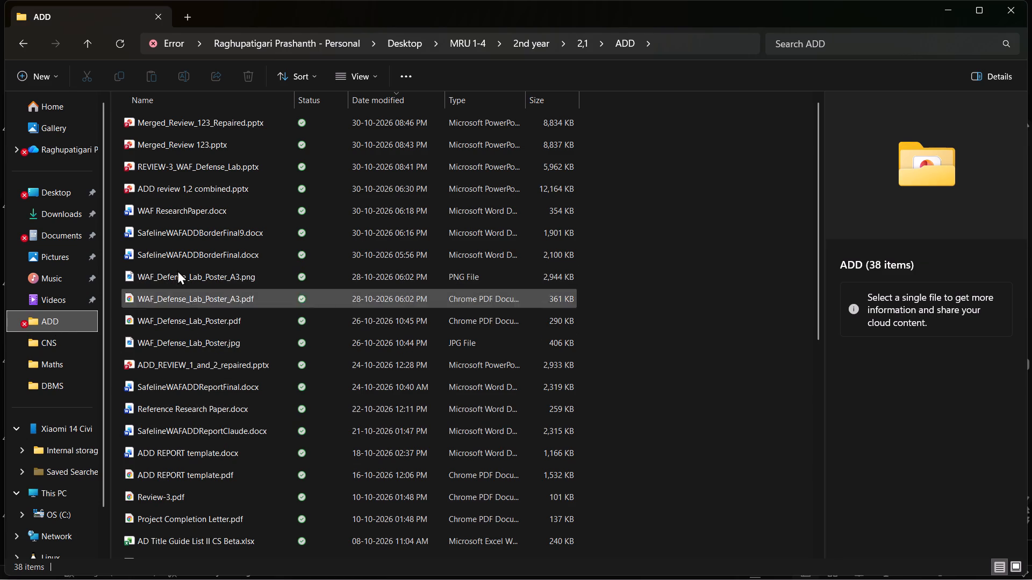
click(242, 273)
click(116, 73)
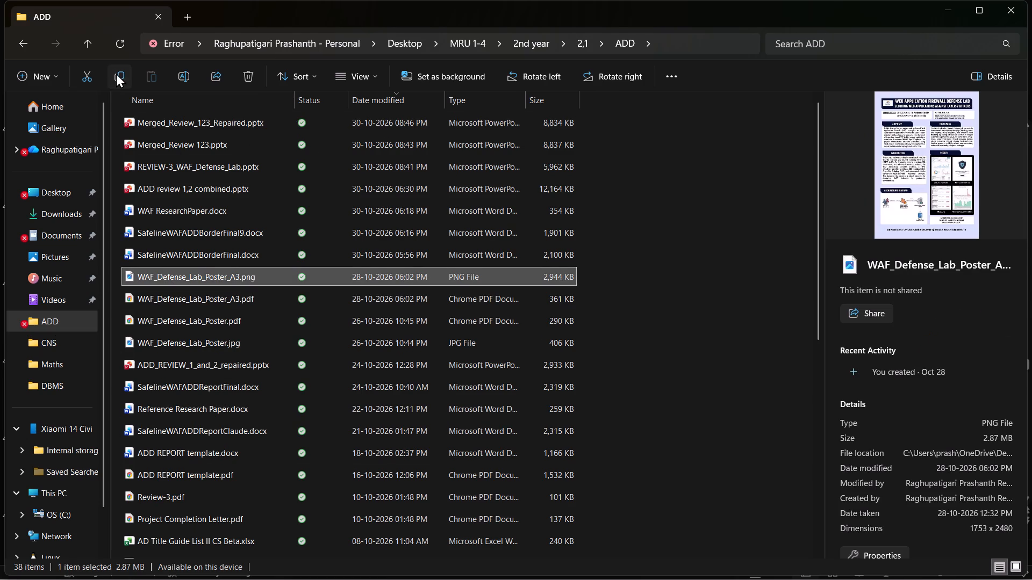
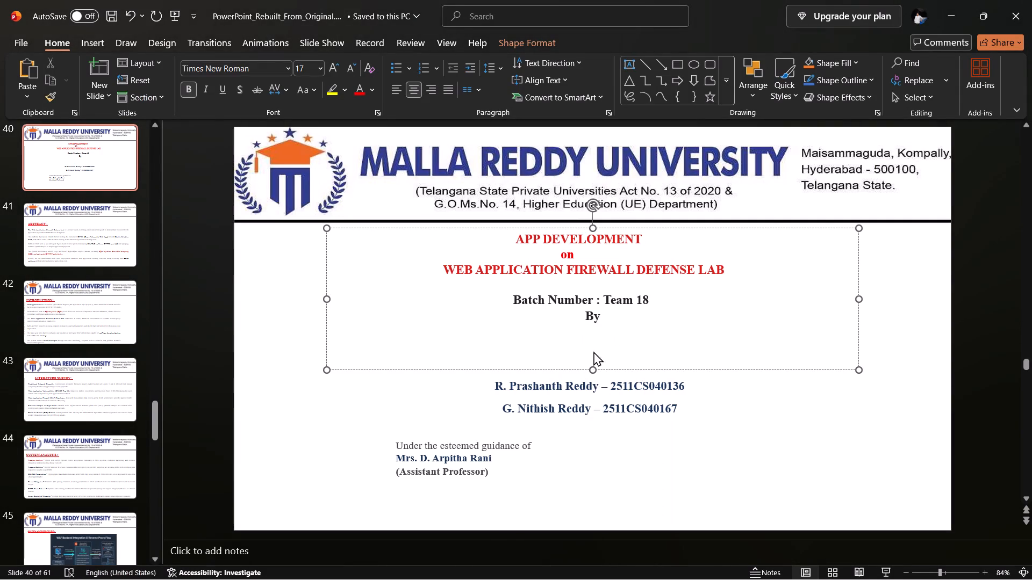
Add a blank line above "By" on slide 40 and indent the "Batch Number : Team 18" line by one more space.
key(Return)
click(513, 298)
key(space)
click(651, 465)
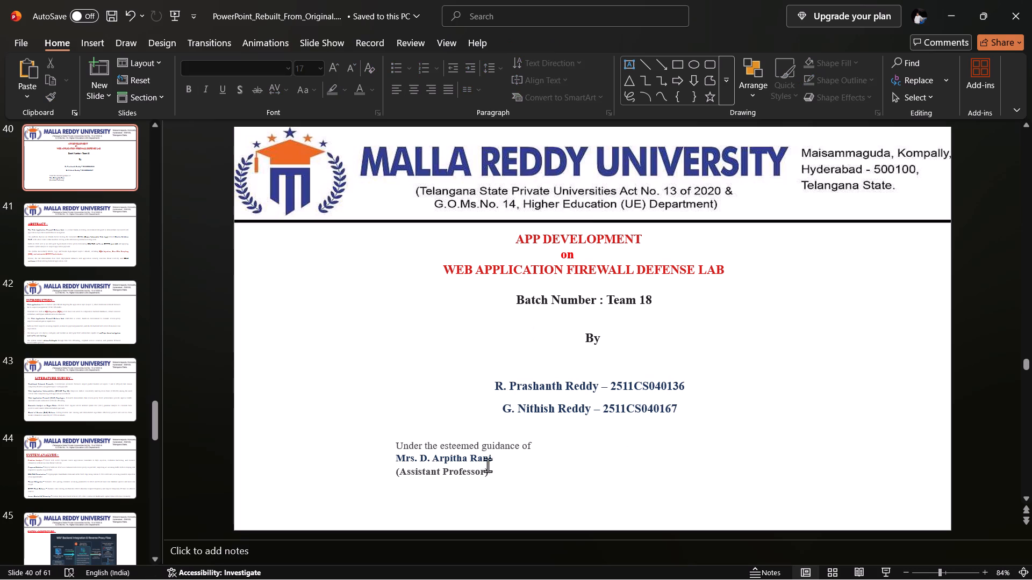
Shift the guidance text box on slide 40 rightward beneath the student names, and extend its left edge outward.
click(391, 443)
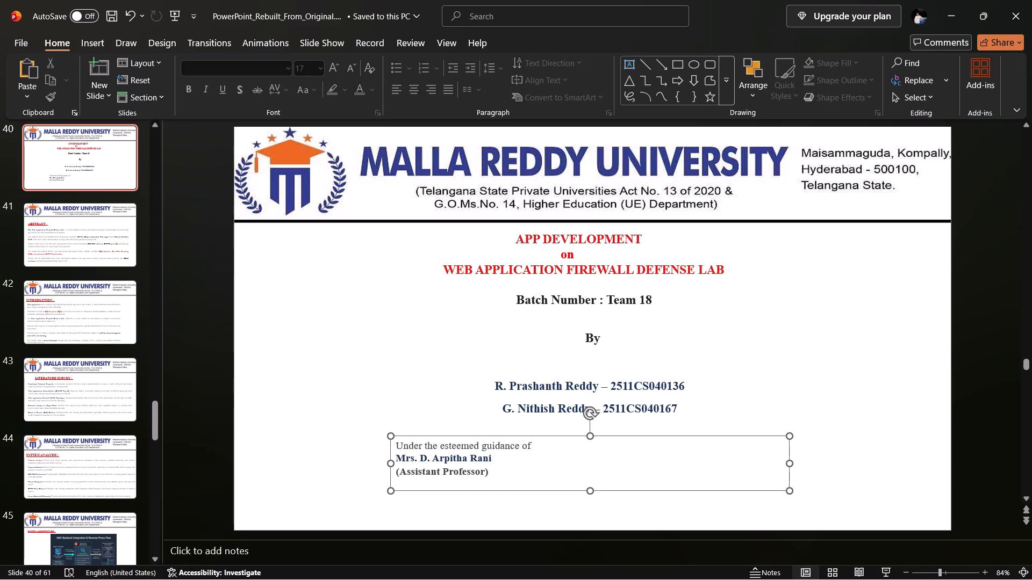
drag(390, 444, 458, 443)
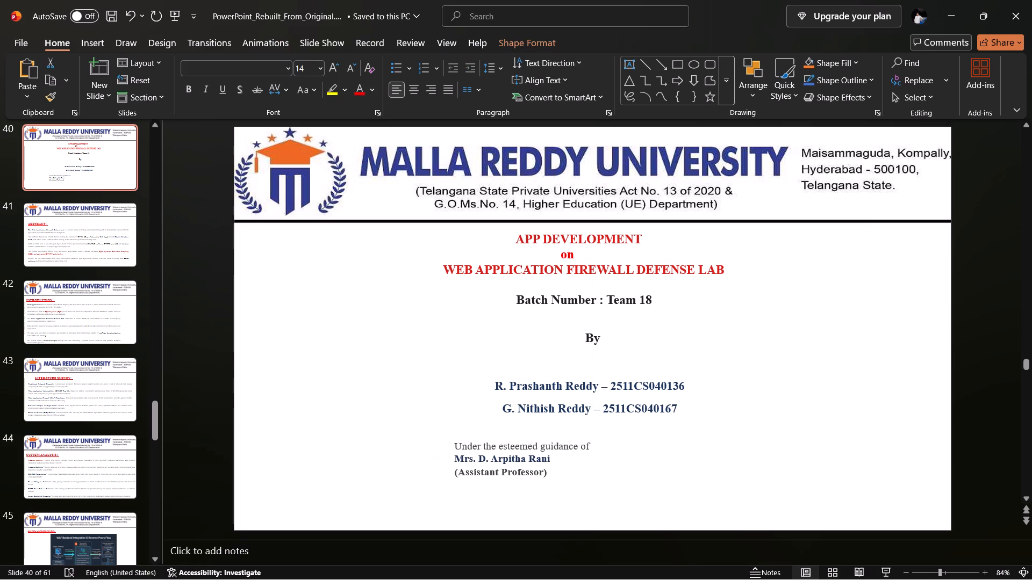
drag(458, 443, 516, 444)
click(381, 445)
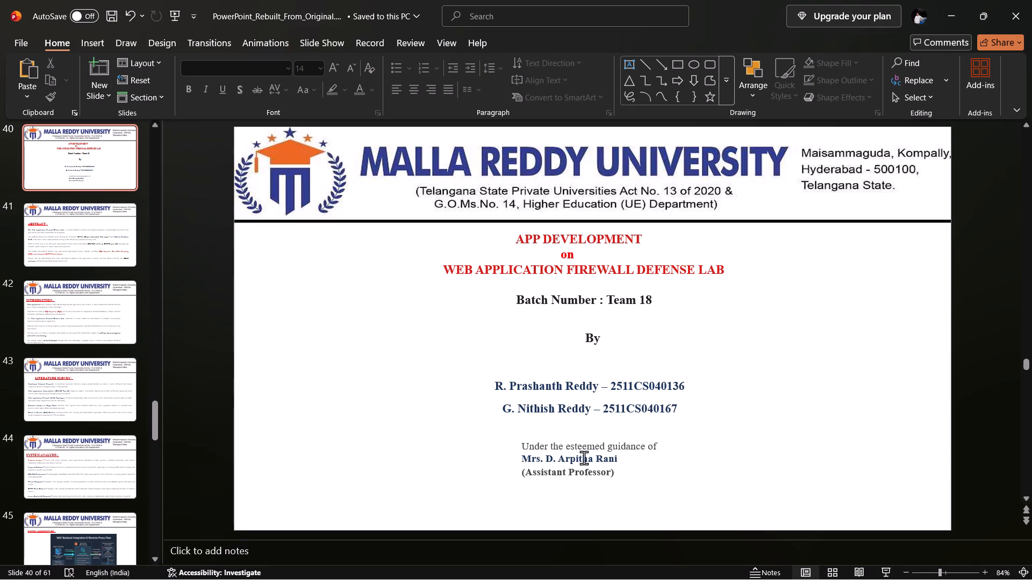
click(521, 448)
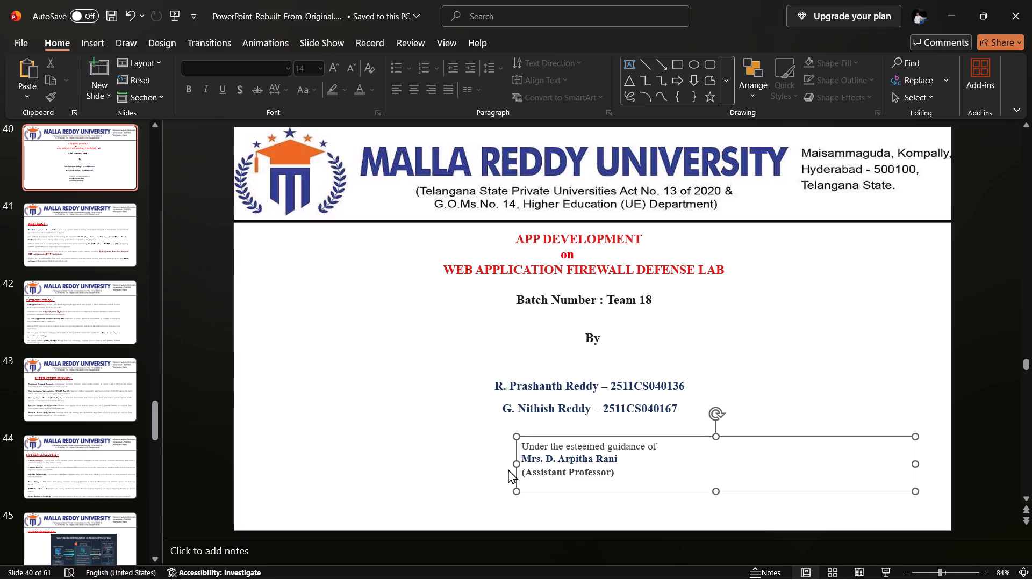
drag(516, 466, 470, 470)
Pad the "Under the esteemed guidance of" line on slide 40 with leading spaces to bring it towards the centre beneath the student names.
click(474, 446)
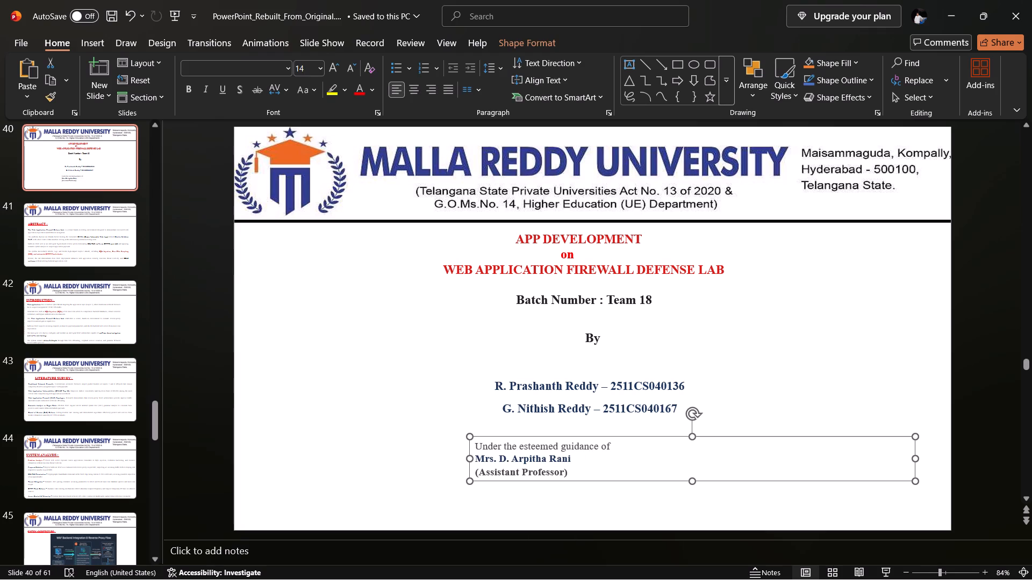
click(475, 445)
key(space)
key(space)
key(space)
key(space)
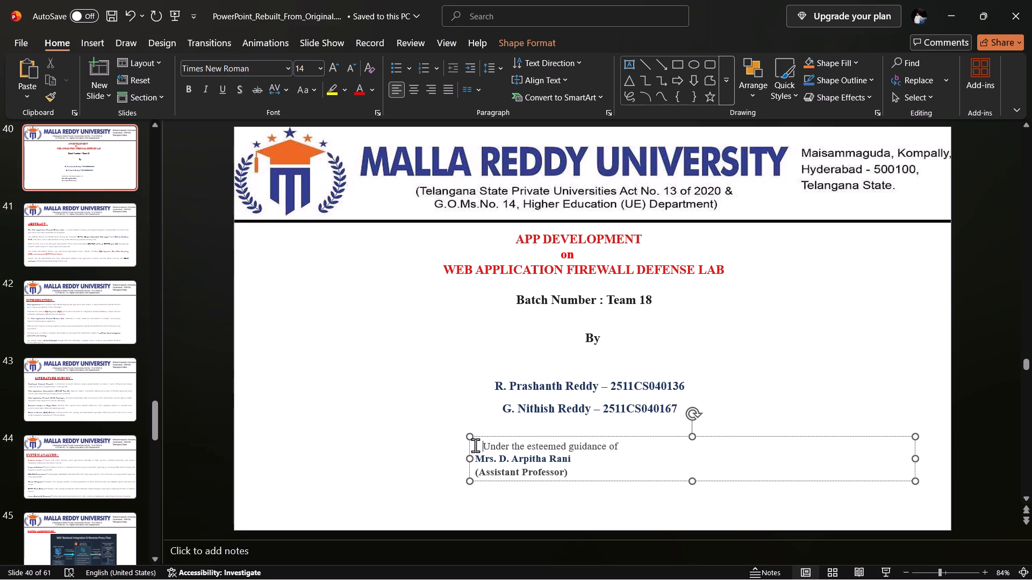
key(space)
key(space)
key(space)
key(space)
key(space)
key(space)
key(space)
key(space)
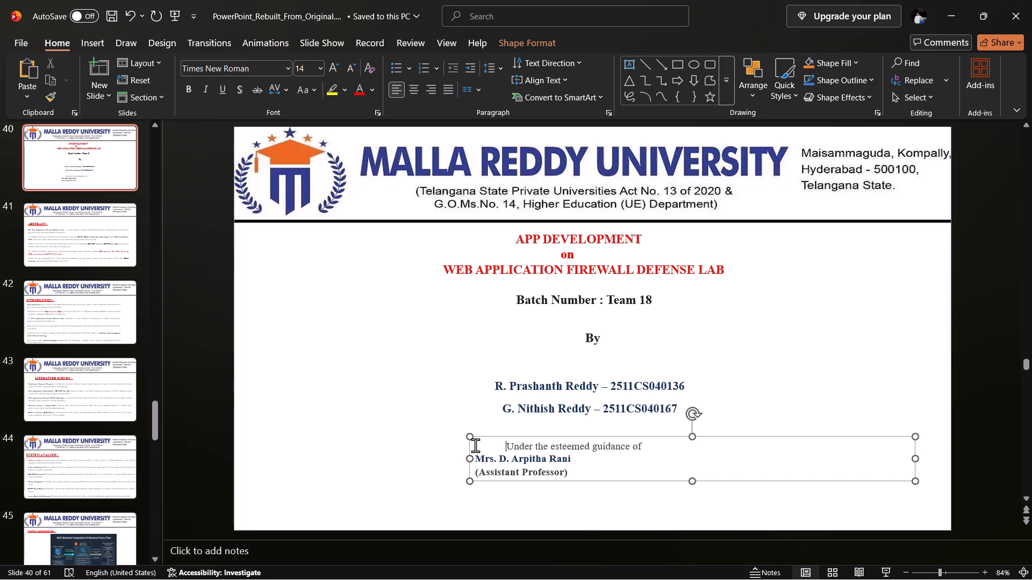
Pad the guide's name line on slide 40 with leading spaces so it is centred beneath "Under the esteemed guidance of".
key(Down)
key(Left)
key(Left)
key(Left)
key(Left)
key(Left)
key(Left)
key(space)
key(space)
key(space)
key(space)
key(space)
key(space)
key(space)
key(space)
key(space)
key(space)
key(space)
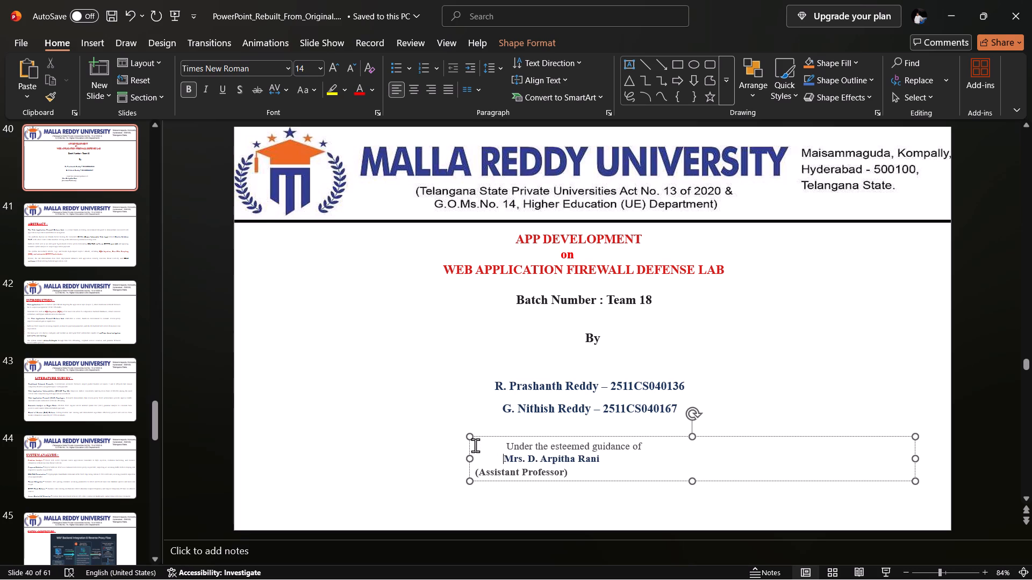
key(space)
key(space)
key(space)
key(space)
key(space)
key(space)
key(space)
key(space)
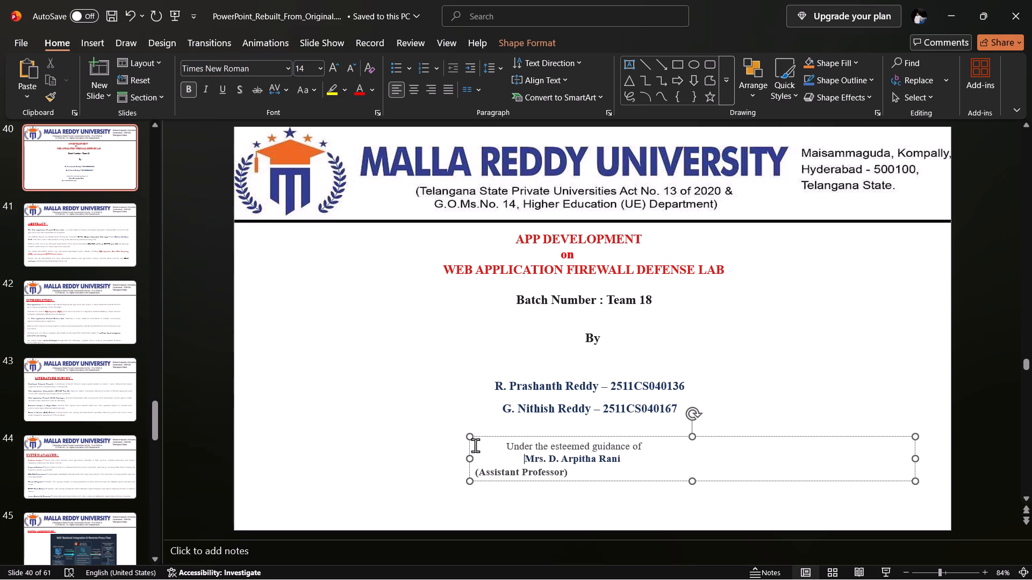
Pad the "(Assistant Professor)" line on slide 40 with leading spaces so it is centred beneath the guide's name.
key(Down)
key(Left)
key(Left)
key(Left)
key(Left)
key(Left)
key(Left)
key(Left)
key(Left)
key(Left)
key(Left)
key(Left)
key(space)
key(space)
key(space)
key(space)
key(space)
key(space)
key(space)
key(space)
key(space)
key(space)
key(space)
key(space)
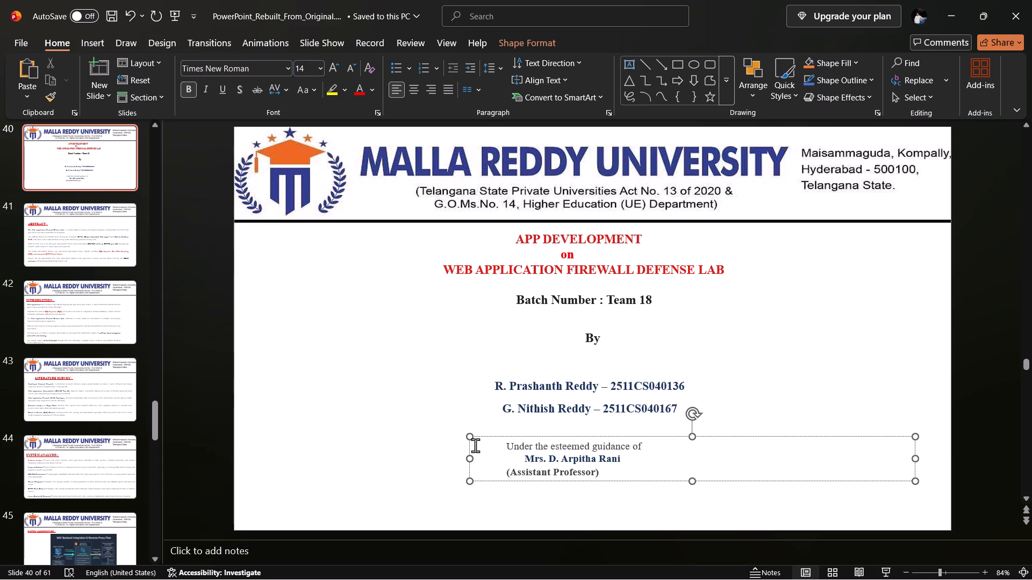
key(space)
key(space)
key(space)
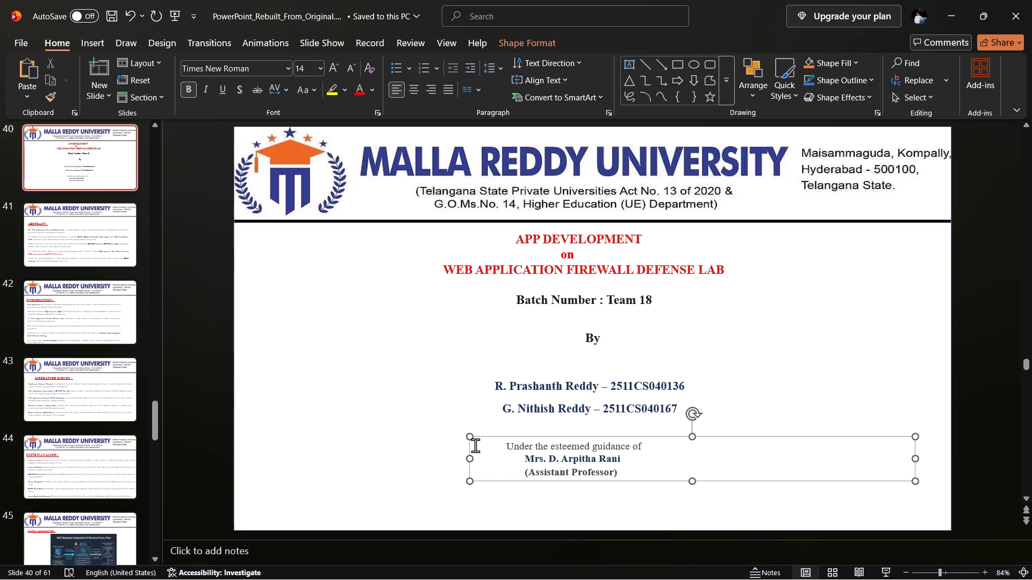
Set the three red title lines on slide 40, APP DEVELOPMENT through WEB APPLICATION FIREWALL DEFENSE LAB, to font size 20.
click(429, 388)
click(327, 300)
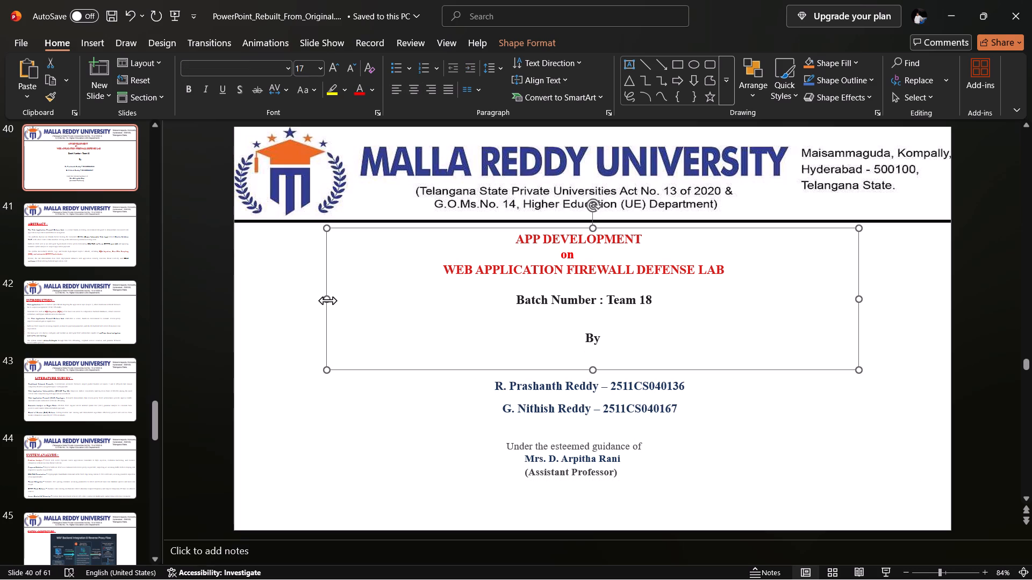
click(285, 344)
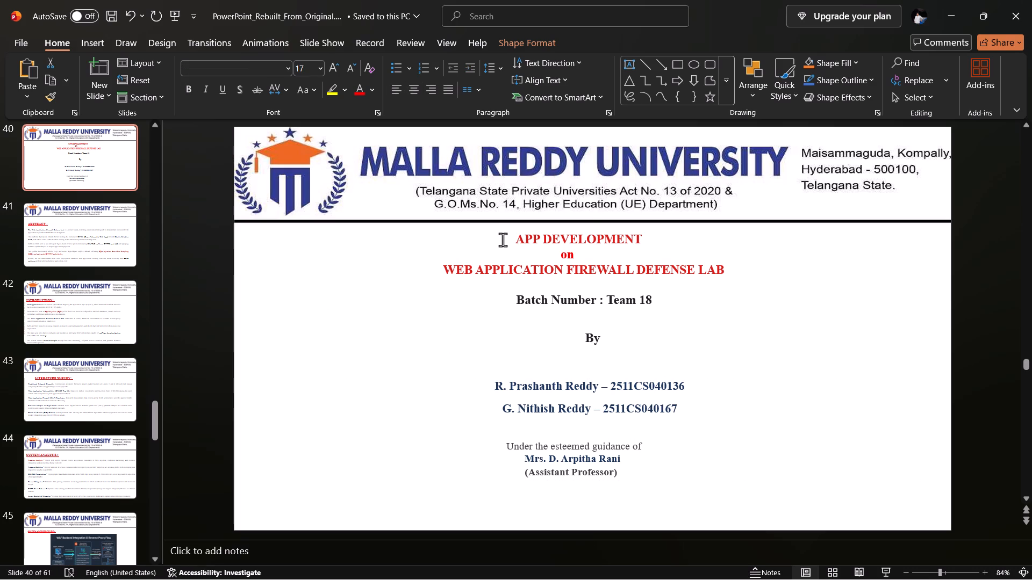
drag(503, 240, 734, 272)
click(832, 224)
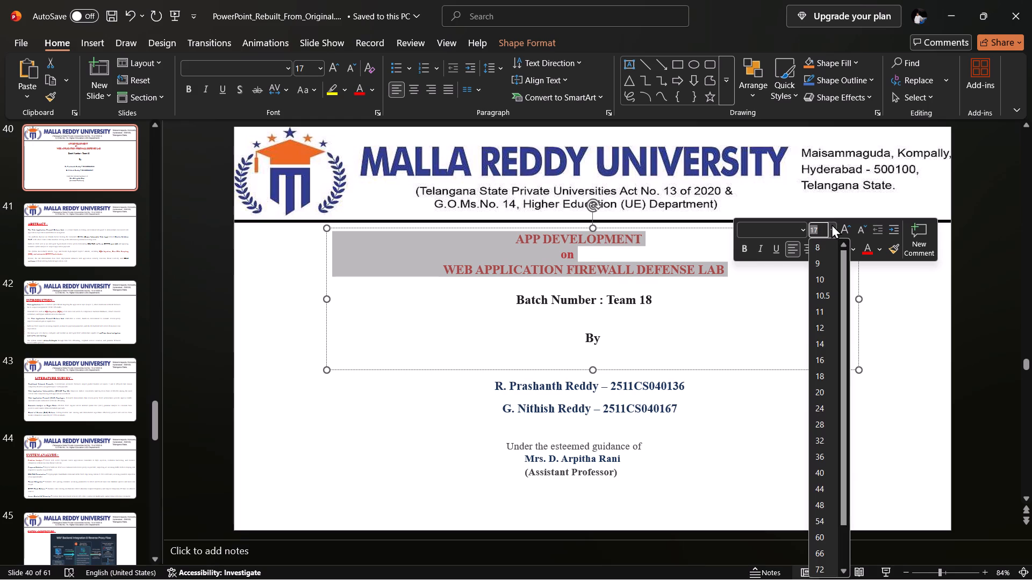
click(822, 393)
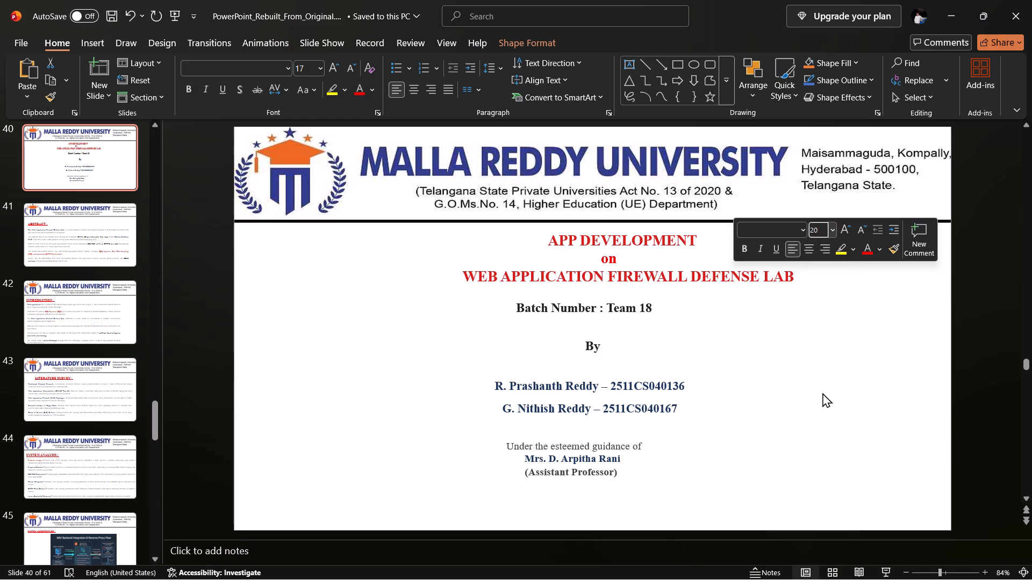
click(781, 422)
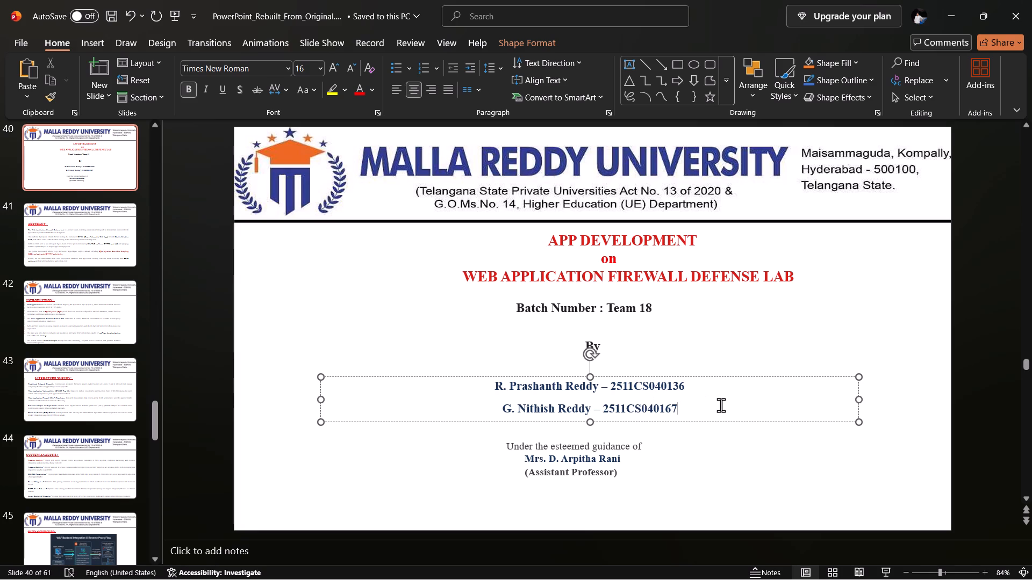
Stretch the student names text box on slide 40 upward so the names sit closer beneath "By".
click(705, 399)
drag(591, 378, 591, 366)
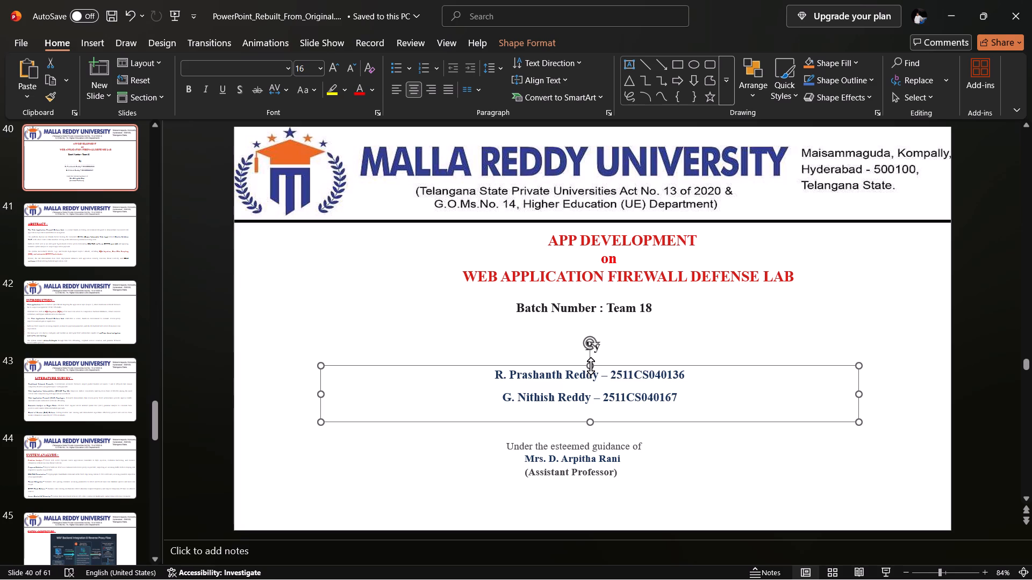
click(732, 450)
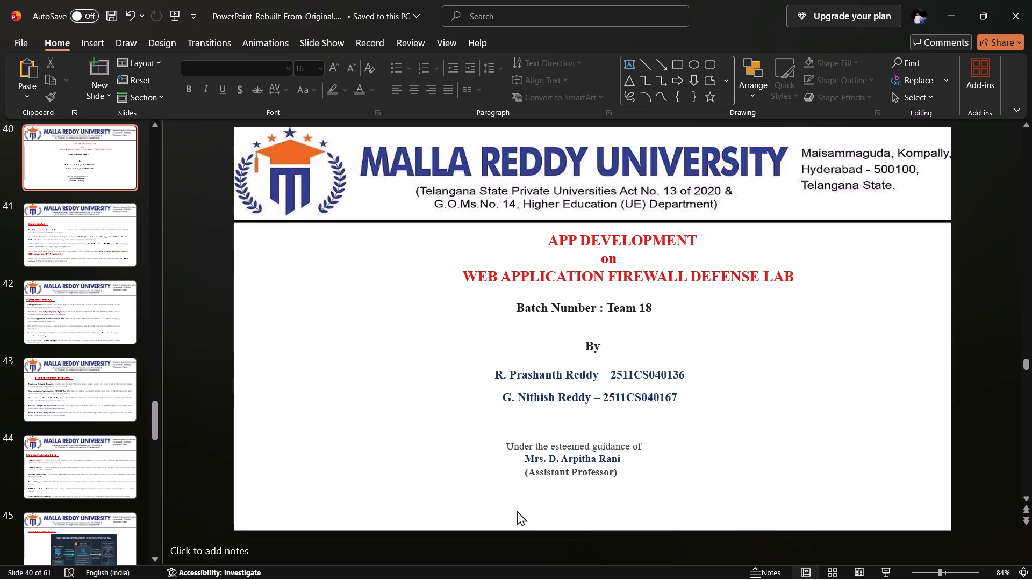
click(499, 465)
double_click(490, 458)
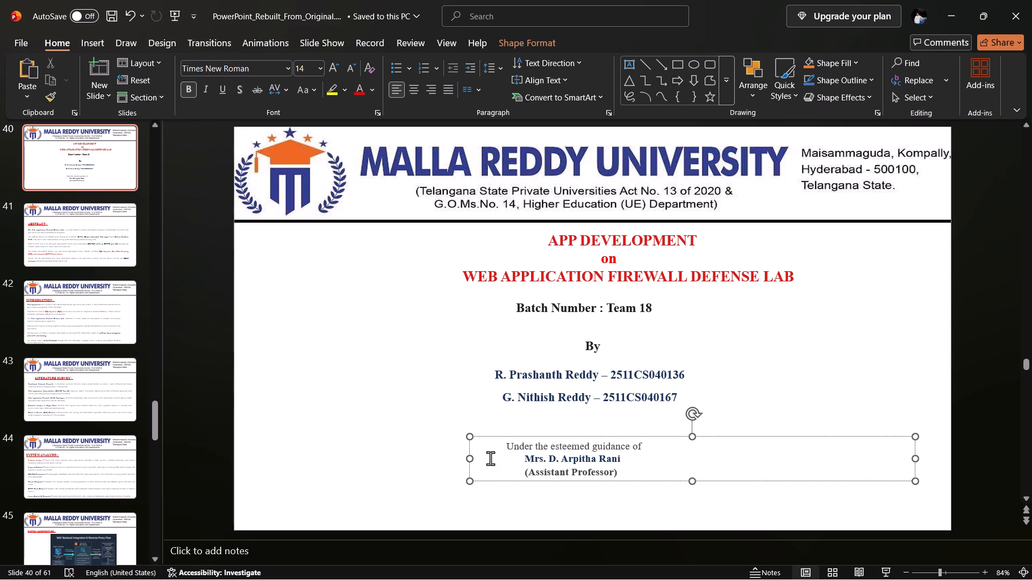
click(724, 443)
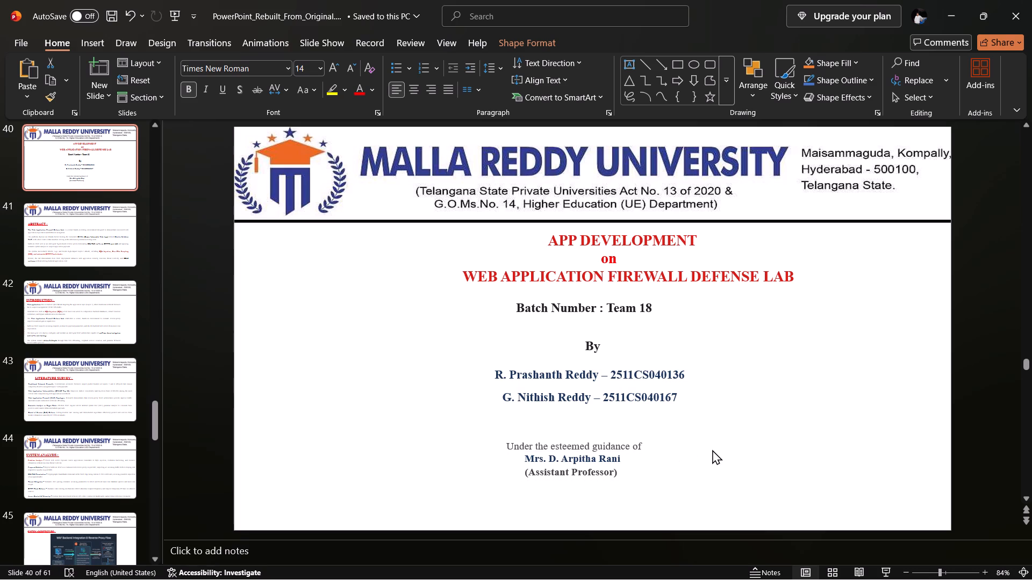
Delete the empty title placeholder hidden behind the university banner on slide 41, moving the banner down to reach it.
key(Down)
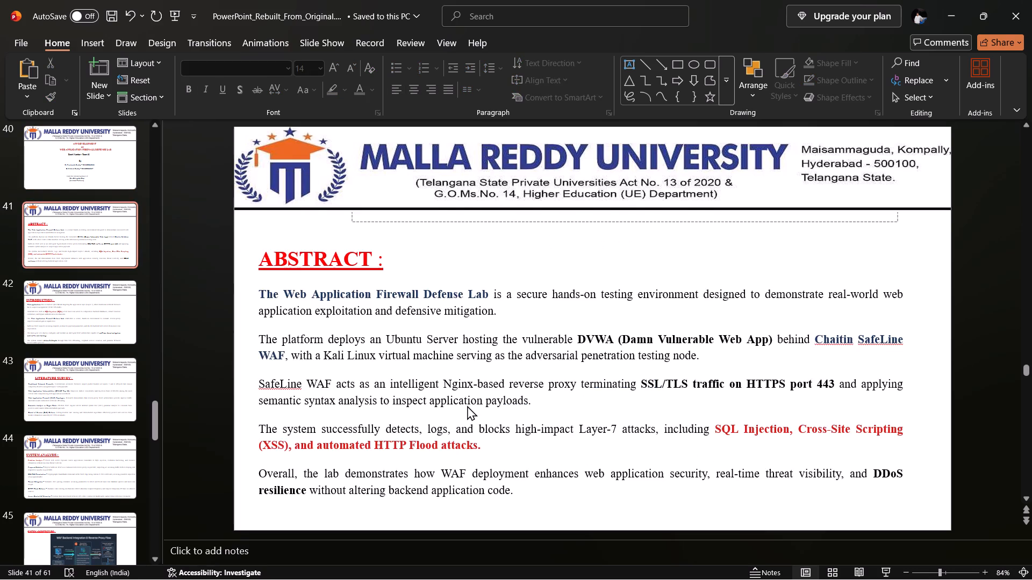
key(Down)
key(Up)
click(536, 217)
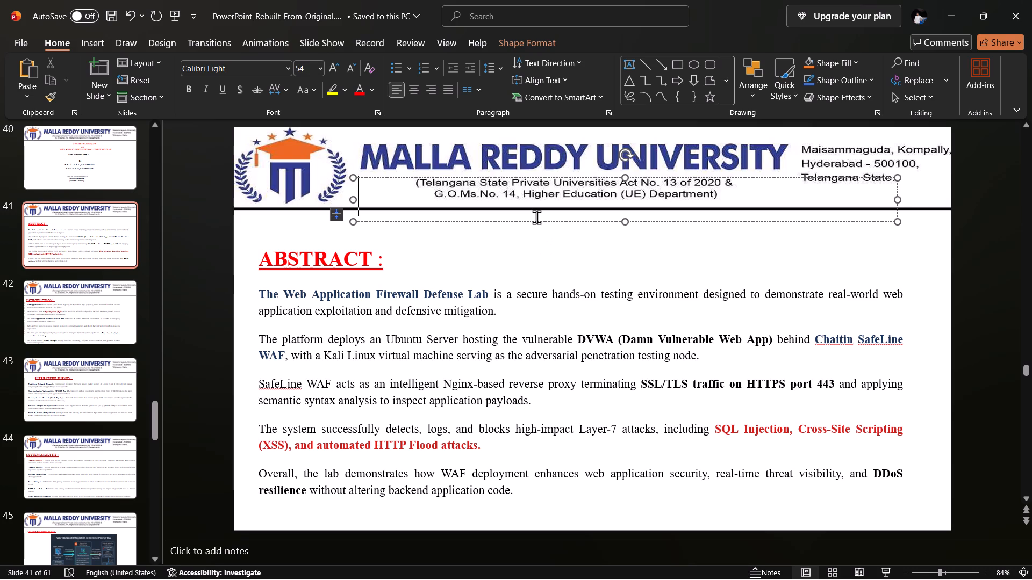
key(Delete)
click(600, 242)
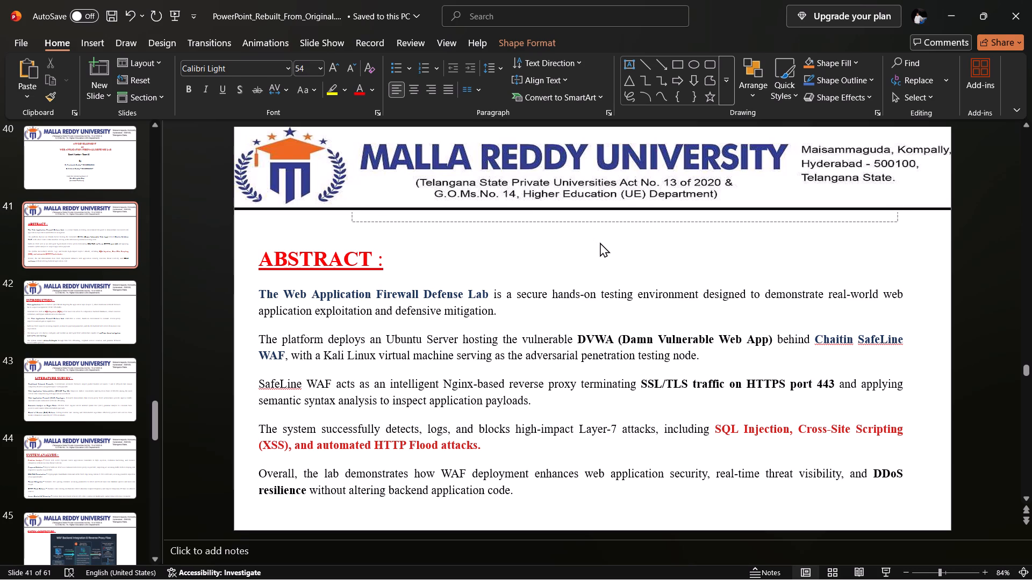
click(748, 216)
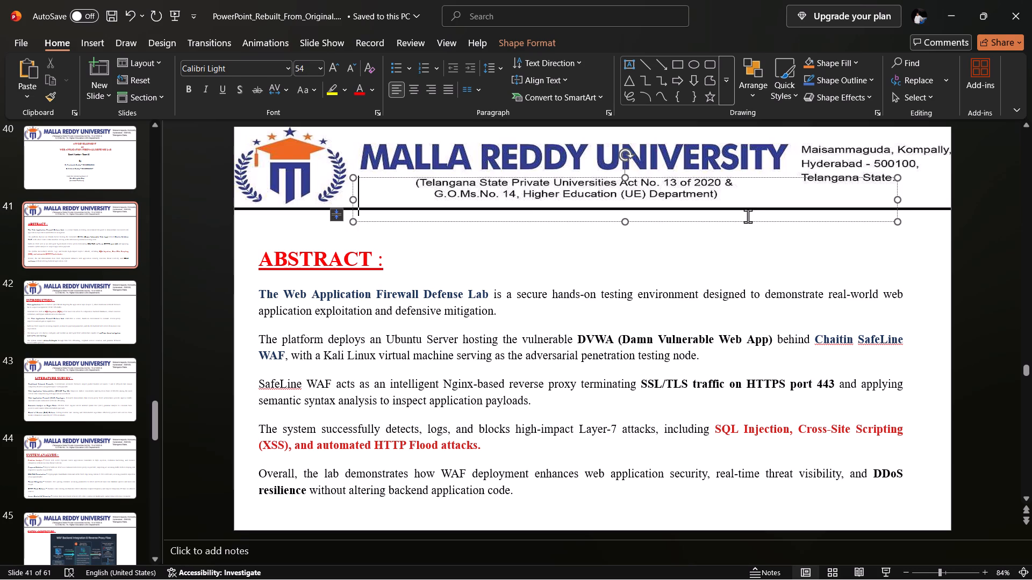
drag(645, 203, 658, 275)
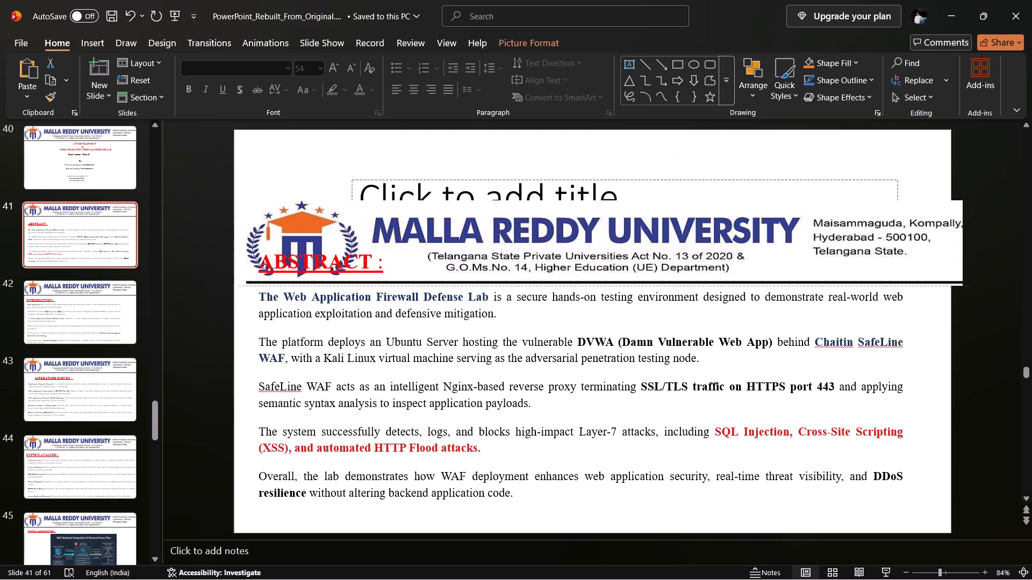
drag(658, 275, 672, 286)
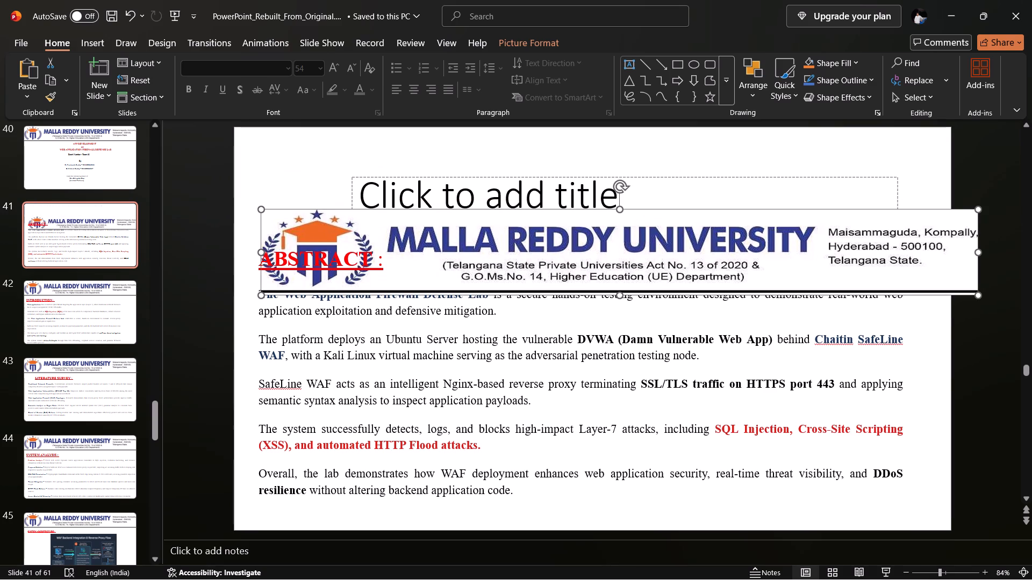
click(664, 194)
key(Delete)
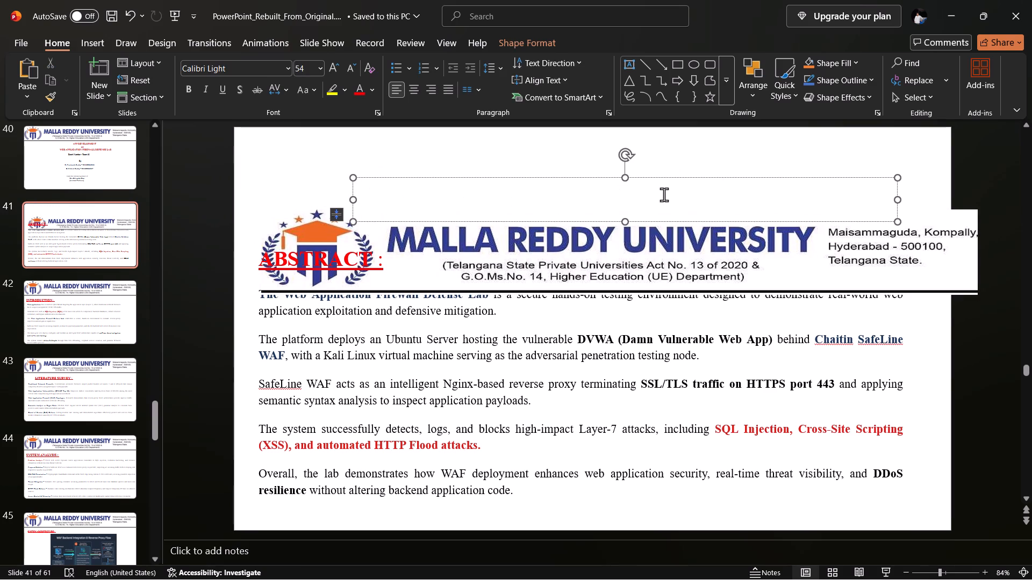
key(Delete)
drag(626, 177, 660, 148)
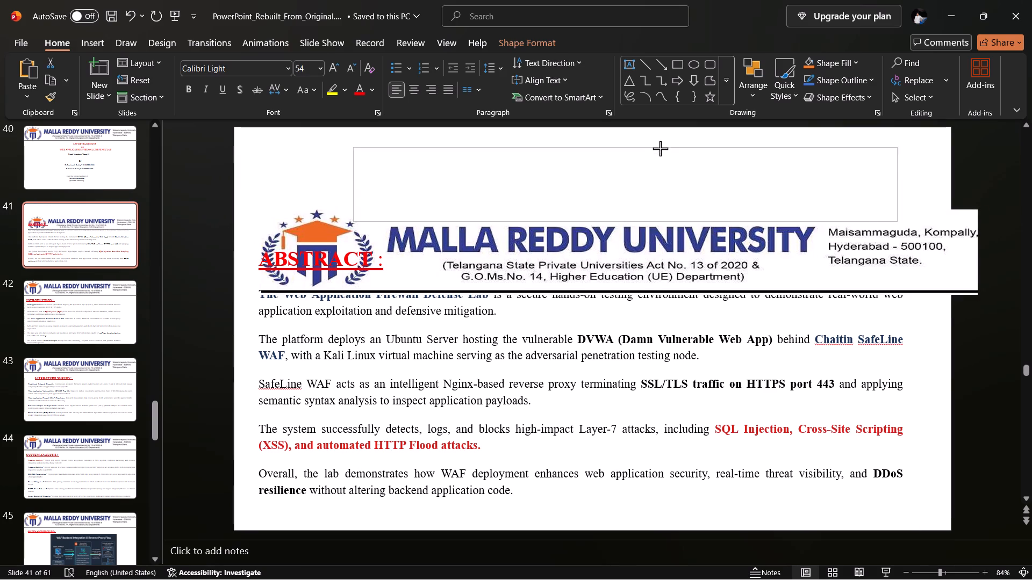
drag(660, 148, 655, 169)
key(Delete)
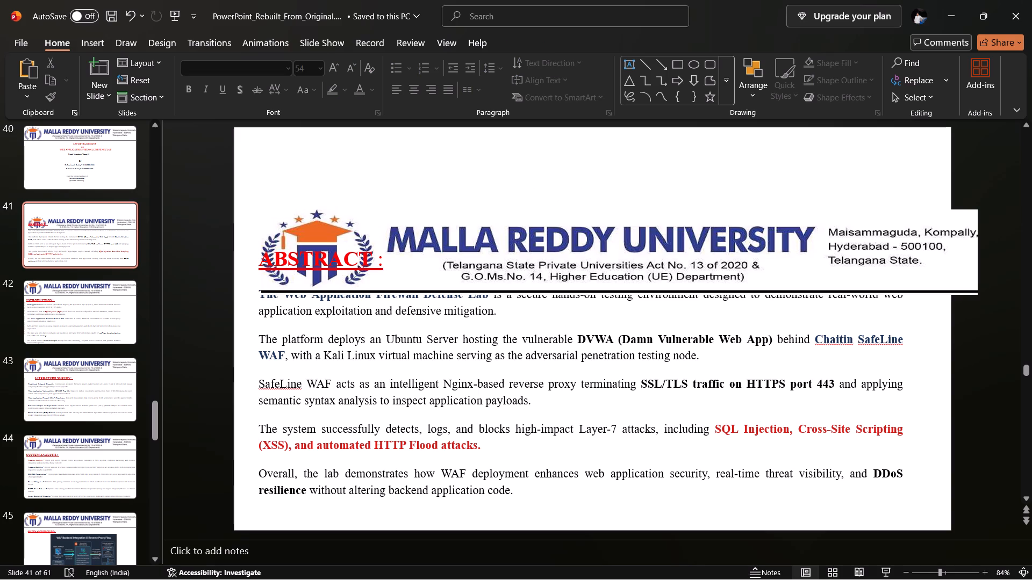
Move the university banner on slide 41 back above the ABSTRACT heading, aligned with the slide's top and side edges.
drag(624, 253, 606, 183)
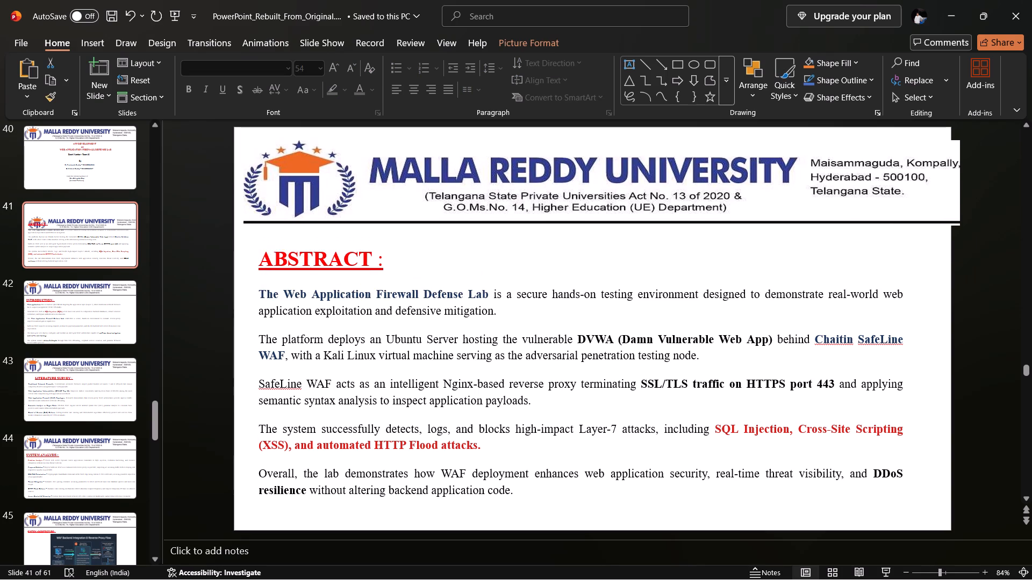
drag(606, 183, 598, 181)
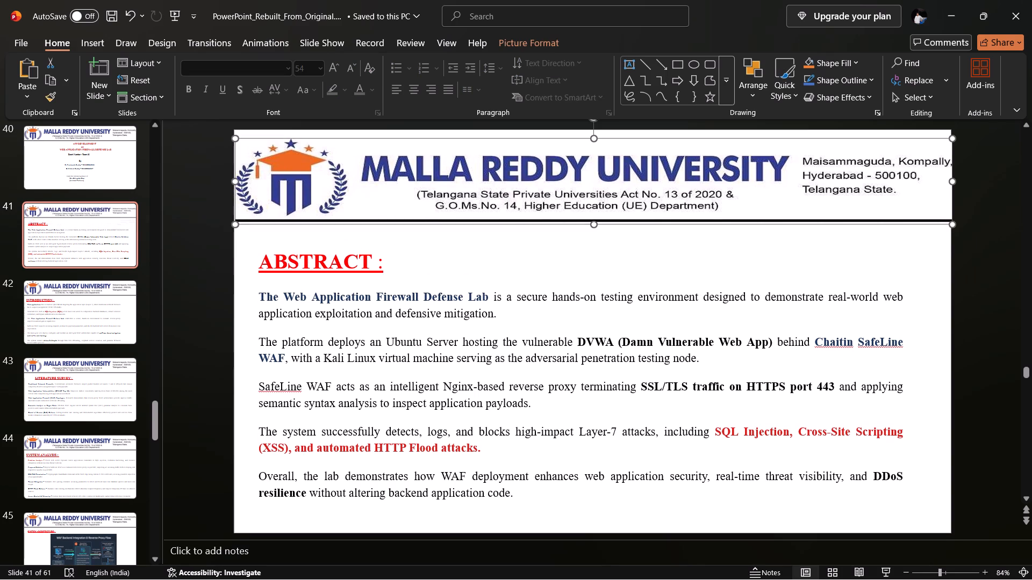
drag(585, 162, 604, 163)
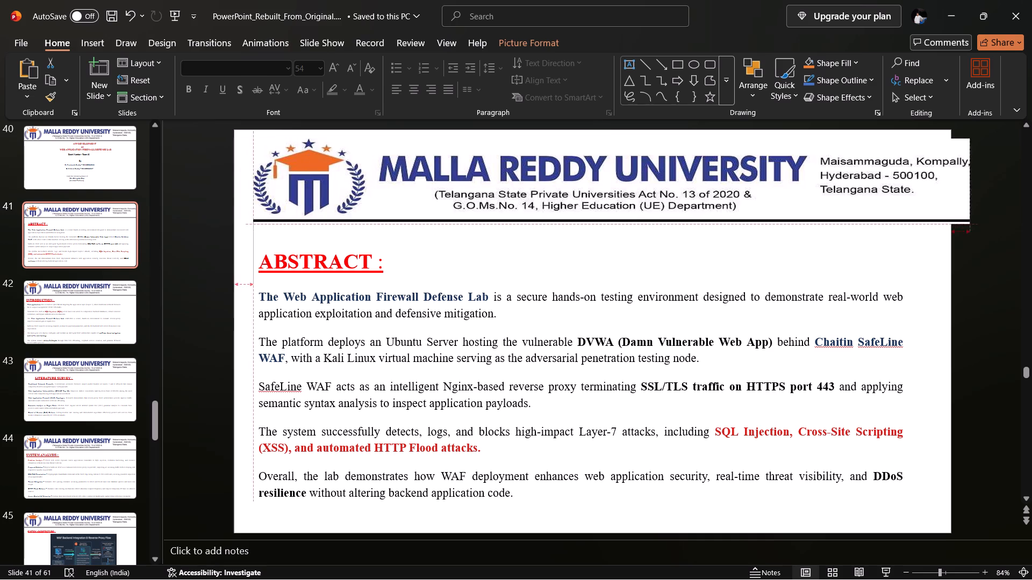
drag(604, 163, 582, 154)
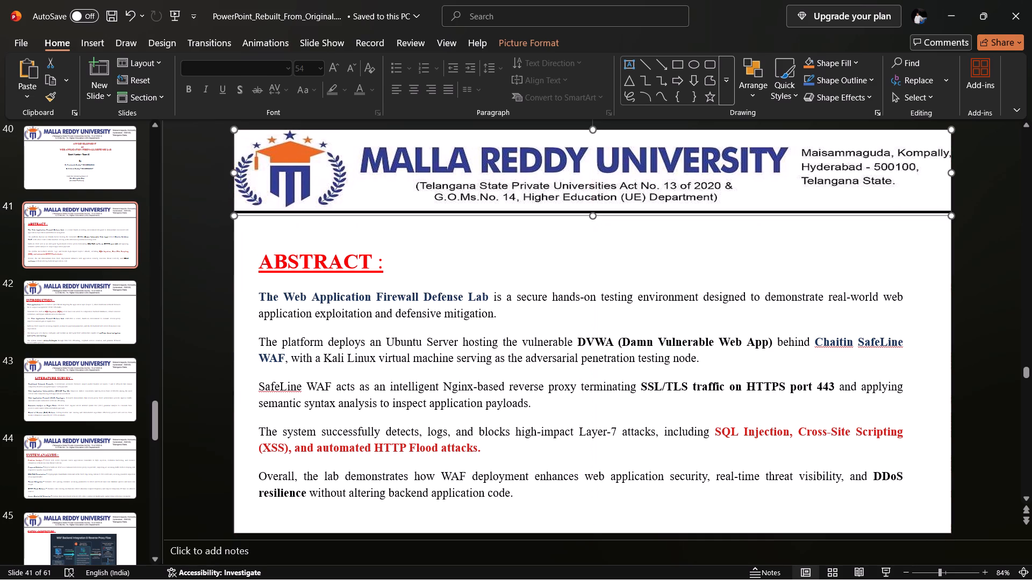
click(987, 269)
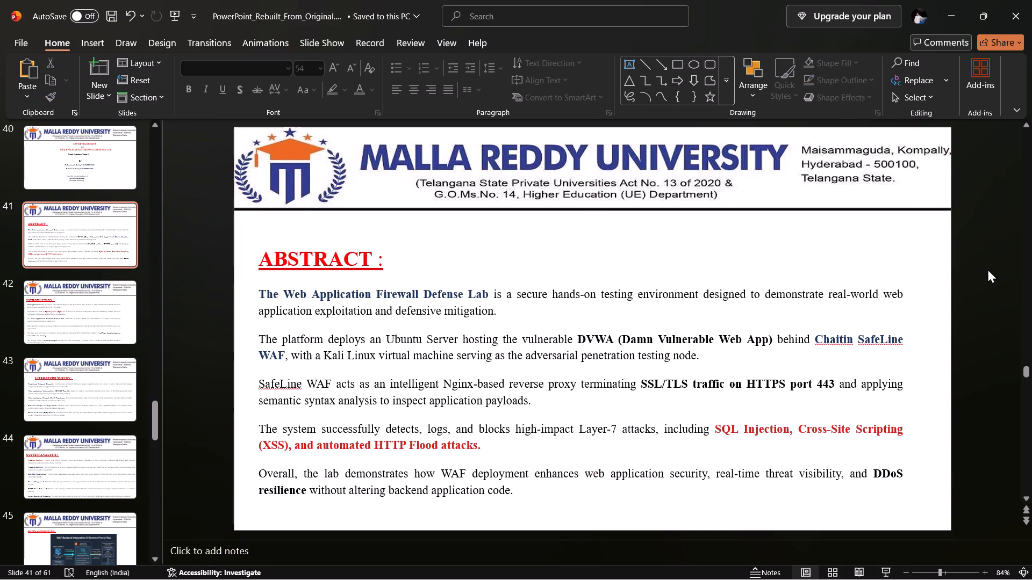
Set all the body text under MODULES on slide 48, covering modules 3 and 4, to font size 18.
key(Down)
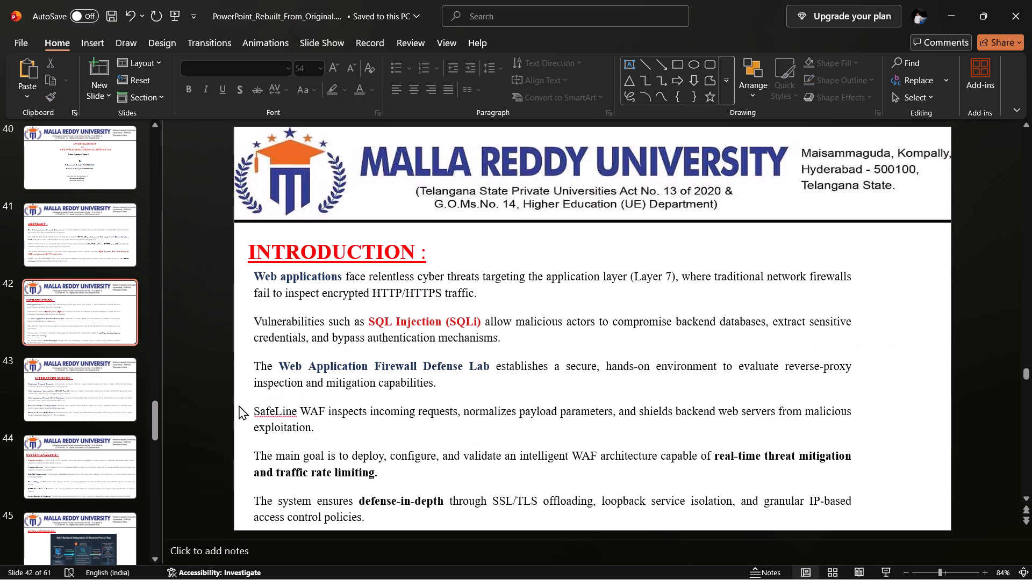
key(Down)
key(Down)
key(Down)
key(Down)
key(Down)
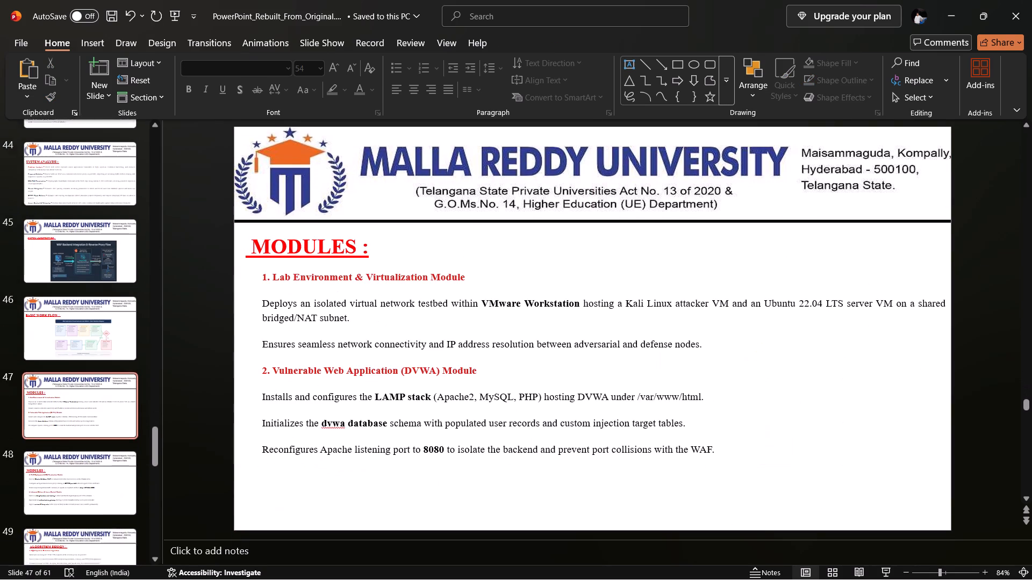
key(Down)
key(Down)
key(Up)
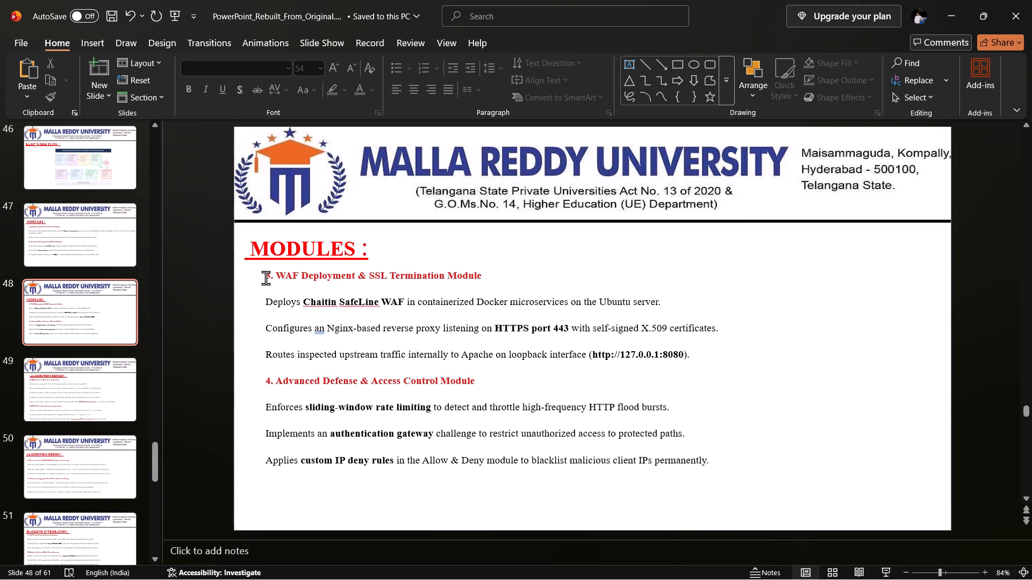
drag(266, 278, 716, 465)
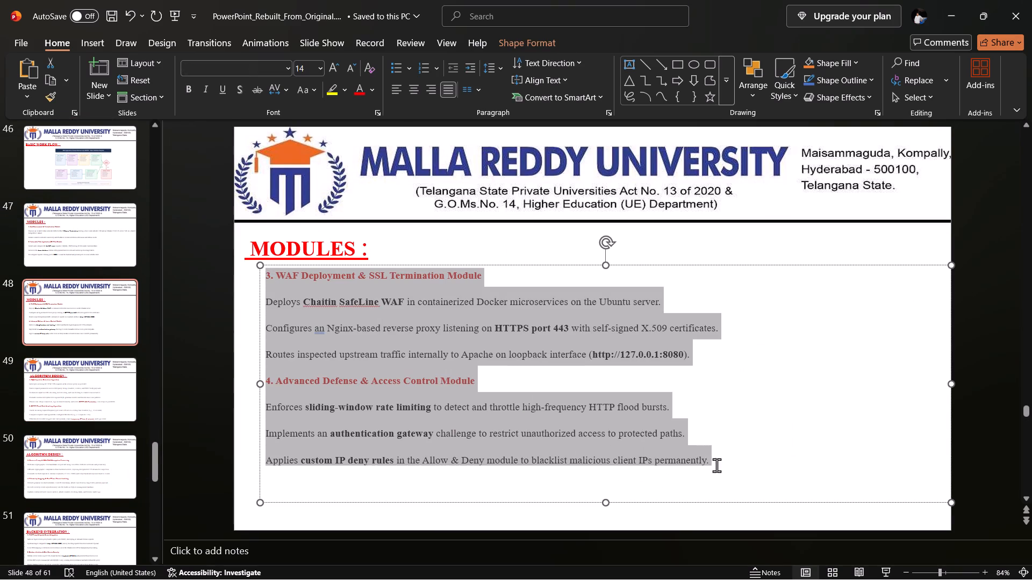
drag(716, 465, 710, 466)
click(805, 424)
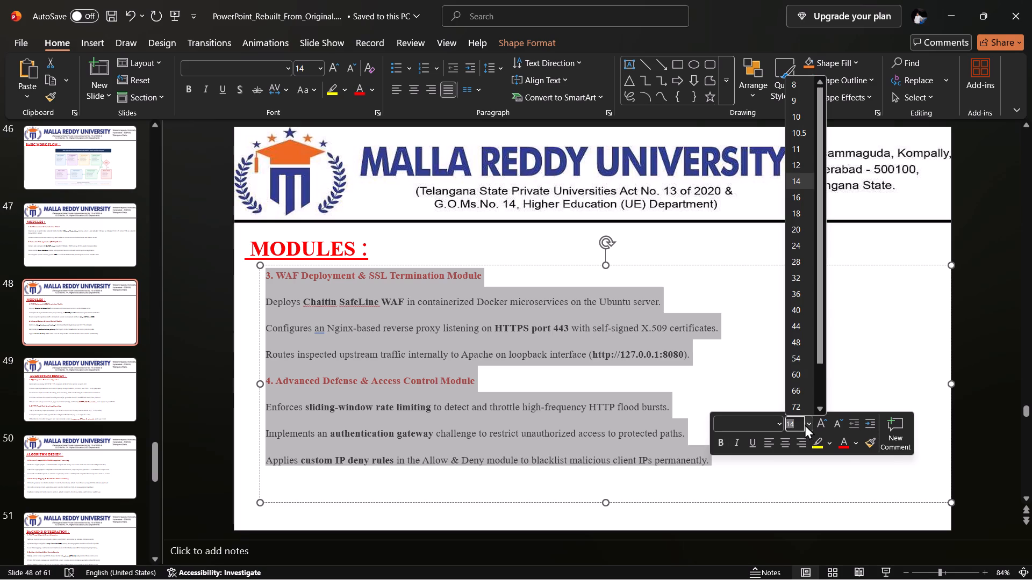
click(801, 208)
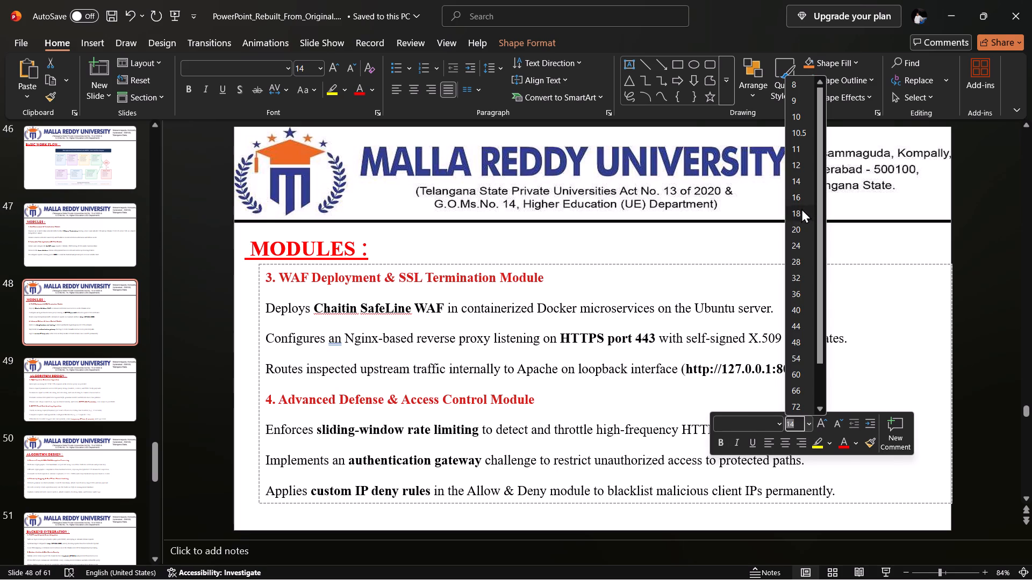
click(984, 293)
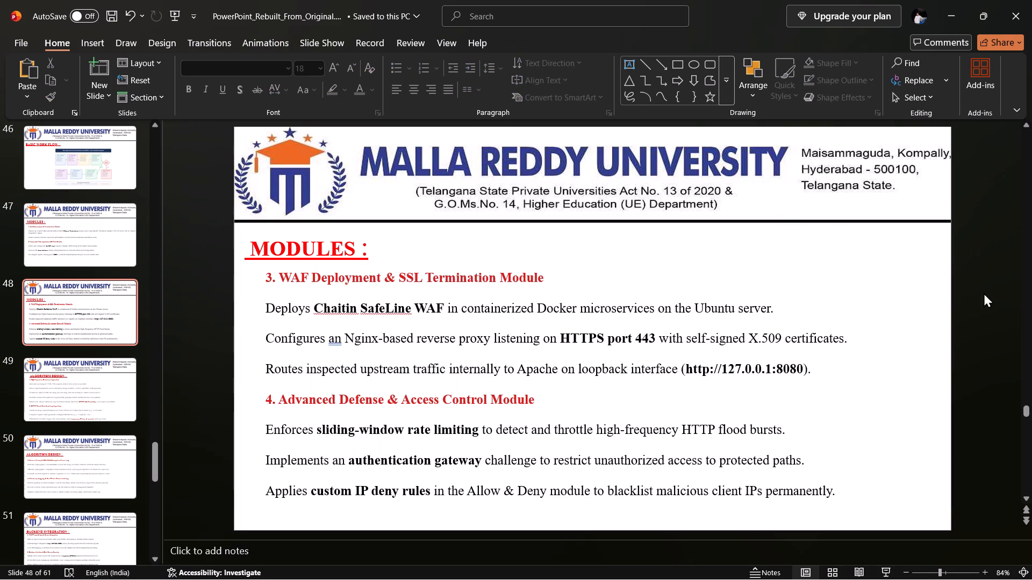
Set all the body text under MODULES on slide 47, covering modules 1 and 2, to font size 18.
click(94, 262)
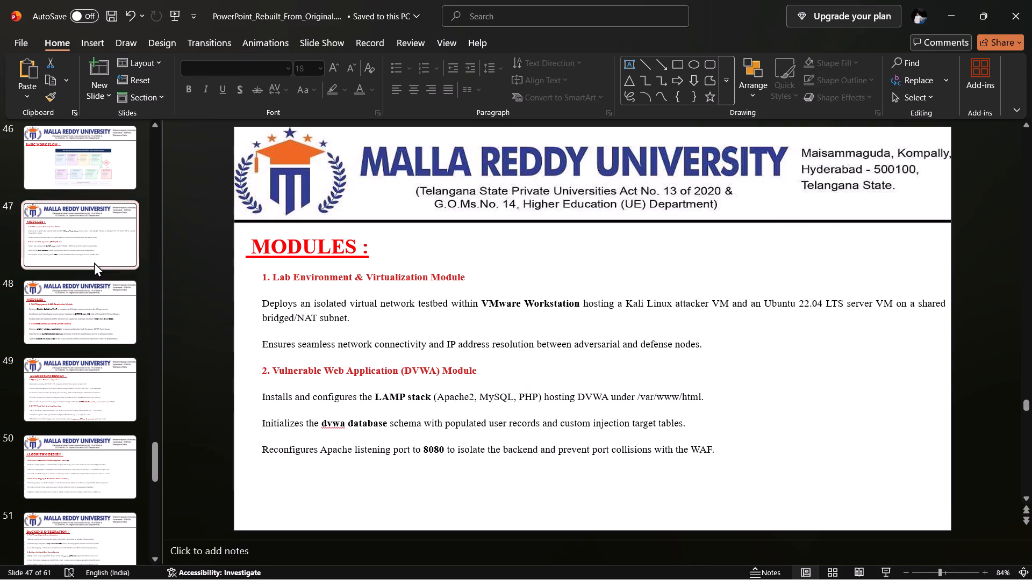
drag(261, 276, 359, 331)
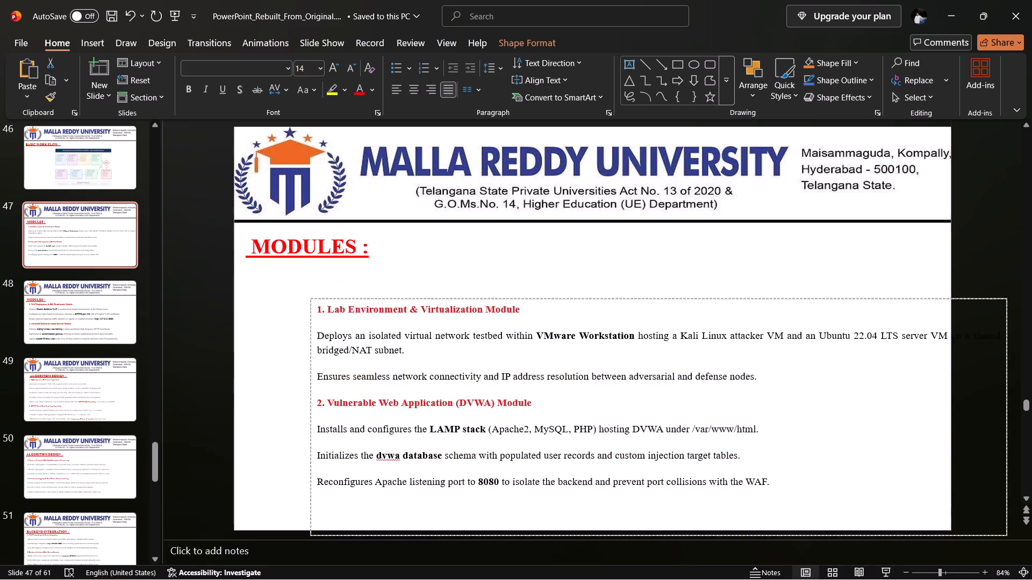
drag(359, 331, 267, 279)
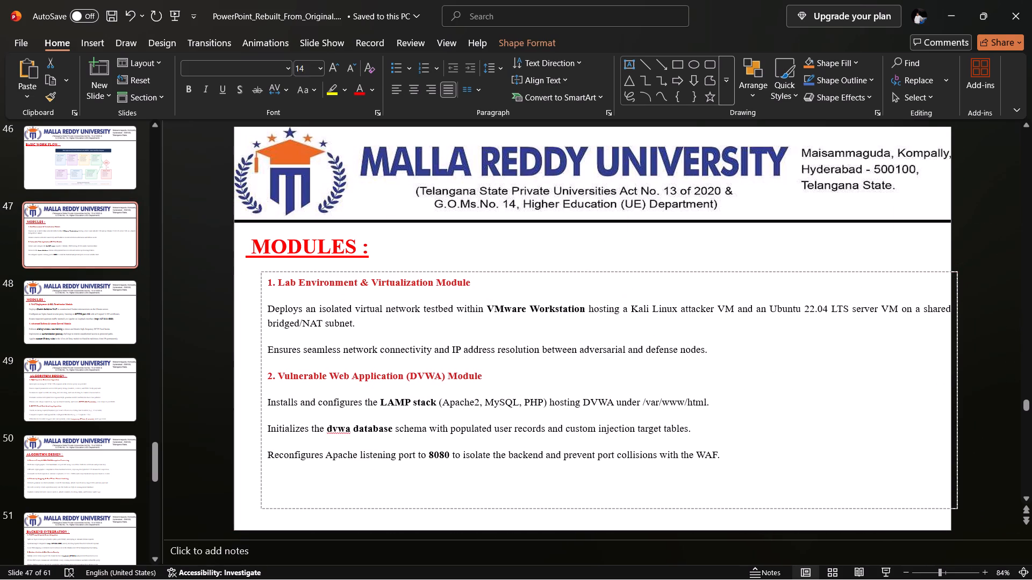
drag(267, 279, 267, 280)
drag(268, 282, 424, 394)
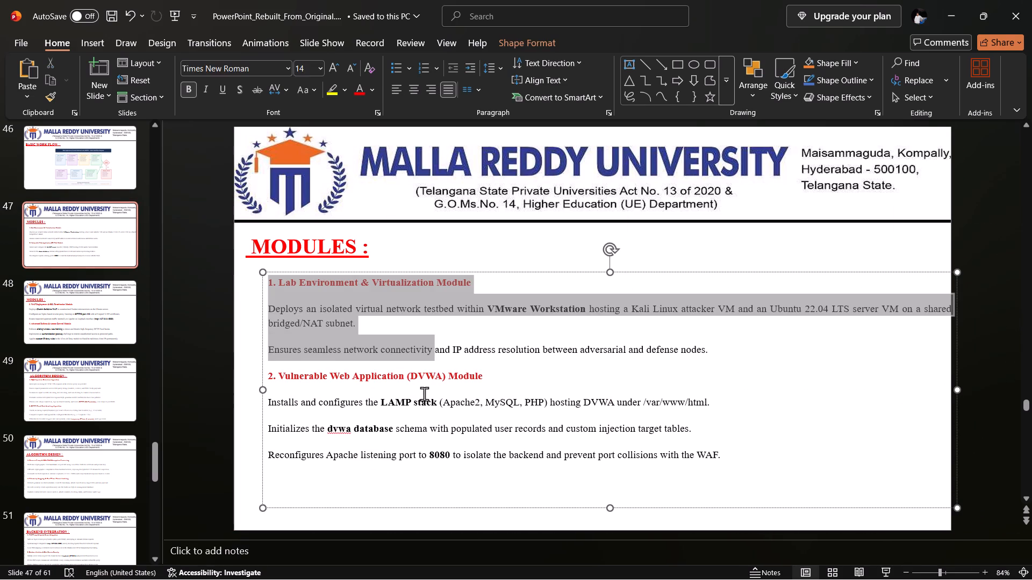
drag(424, 394, 738, 460)
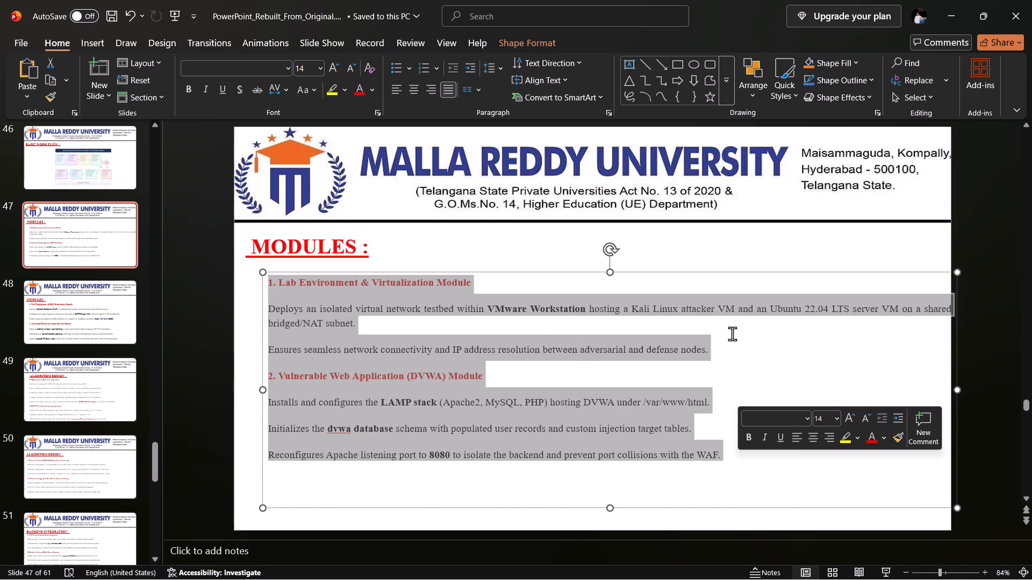
click(836, 415)
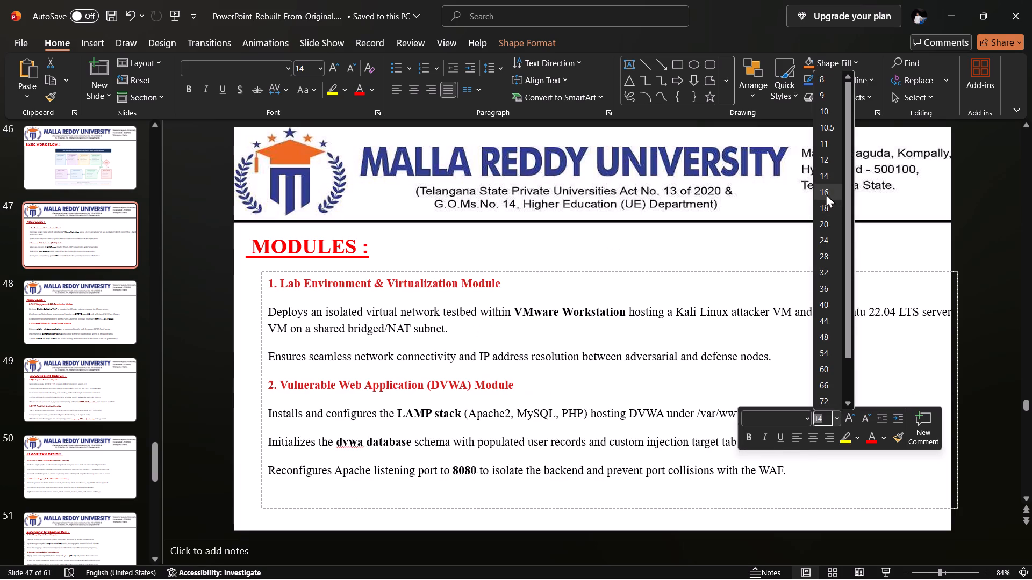
click(828, 206)
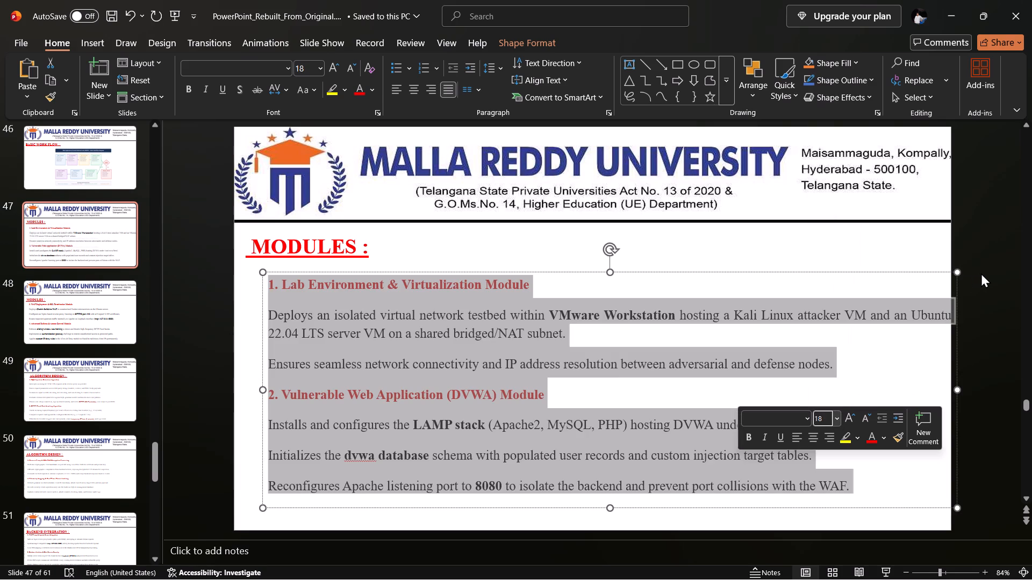
click(981, 273)
Stretch the body text box on slide 47 slightly upward and shift it left so it fits inside the slide's edge.
click(883, 372)
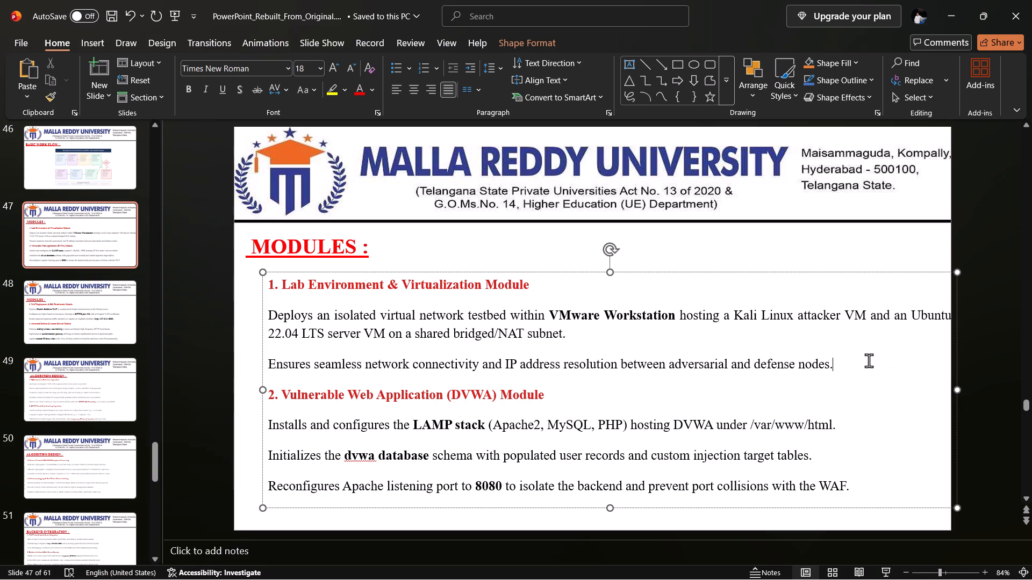
click(673, 285)
click(891, 442)
drag(608, 271, 571, 265)
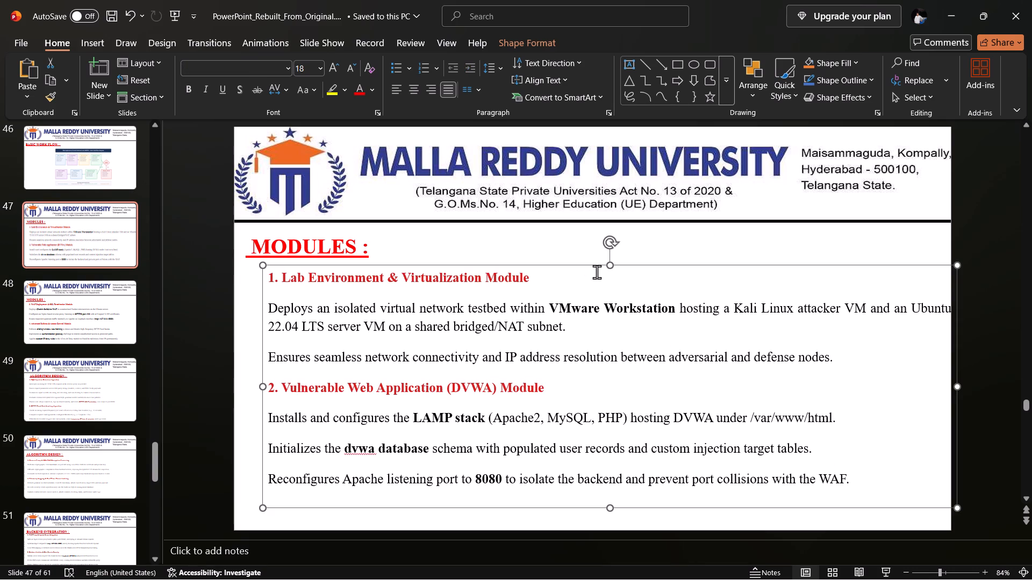
drag(576, 265, 566, 266)
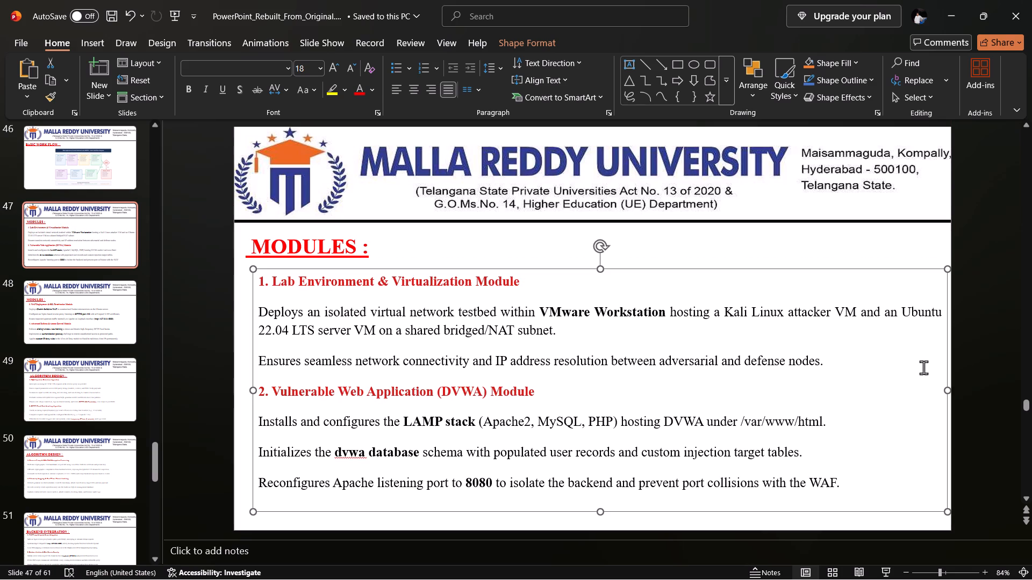
click(978, 351)
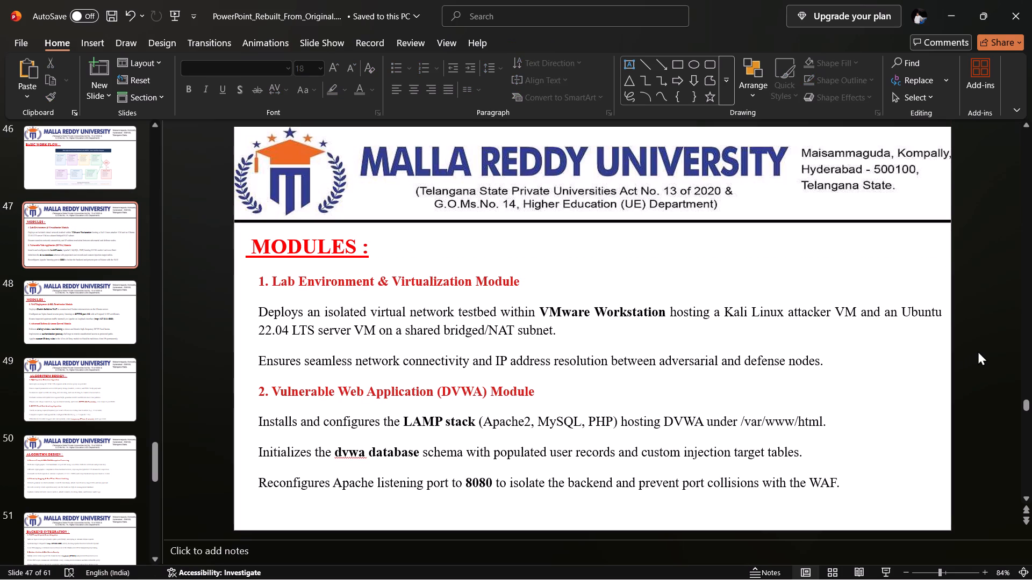
Look back through the slides from 47 to 34, checking their layout, headings and text size.
key(Up)
key(Up)
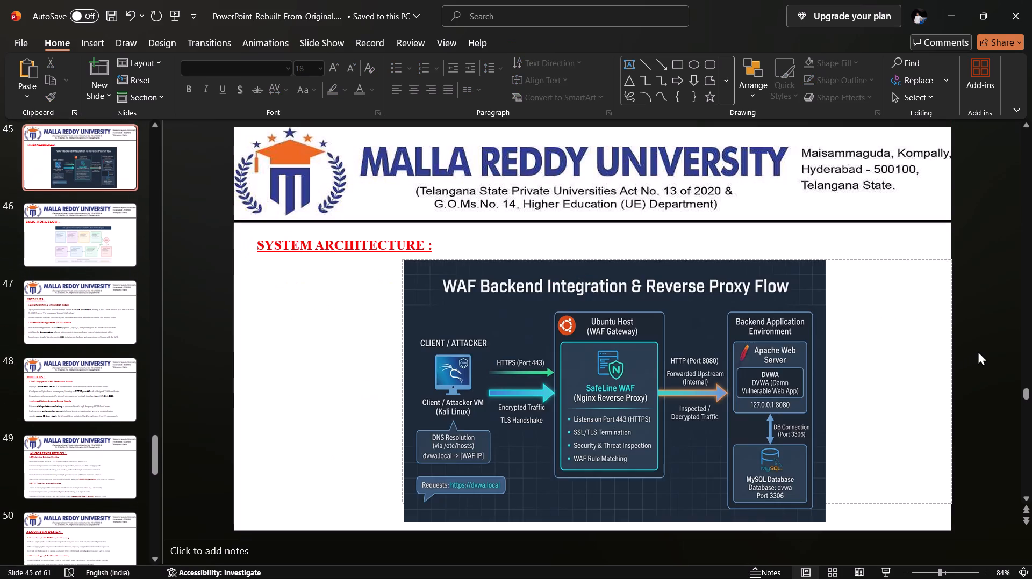
key(Down)
key(Up)
key(Up)
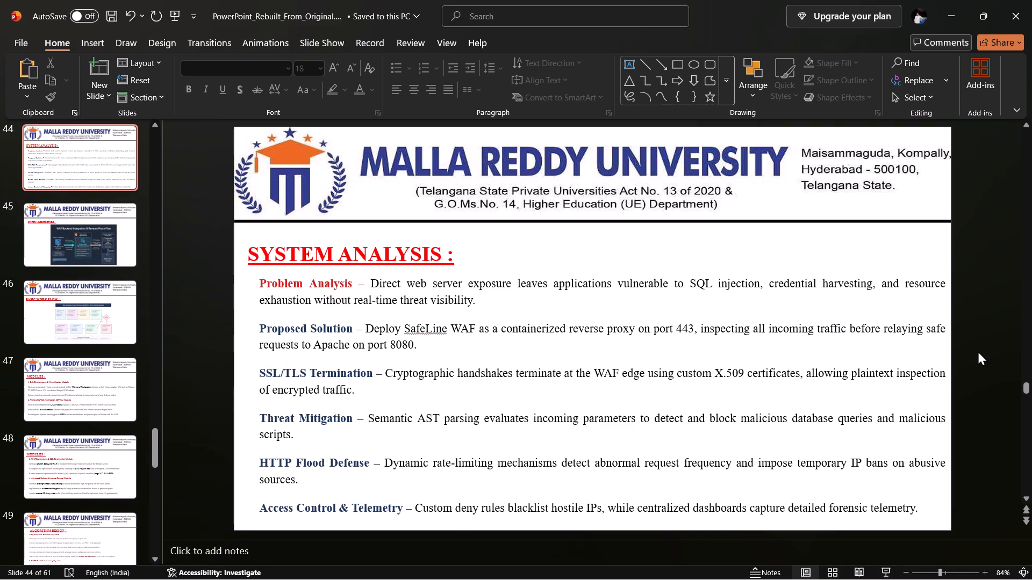
key(Up)
key(Up)
key(Up)
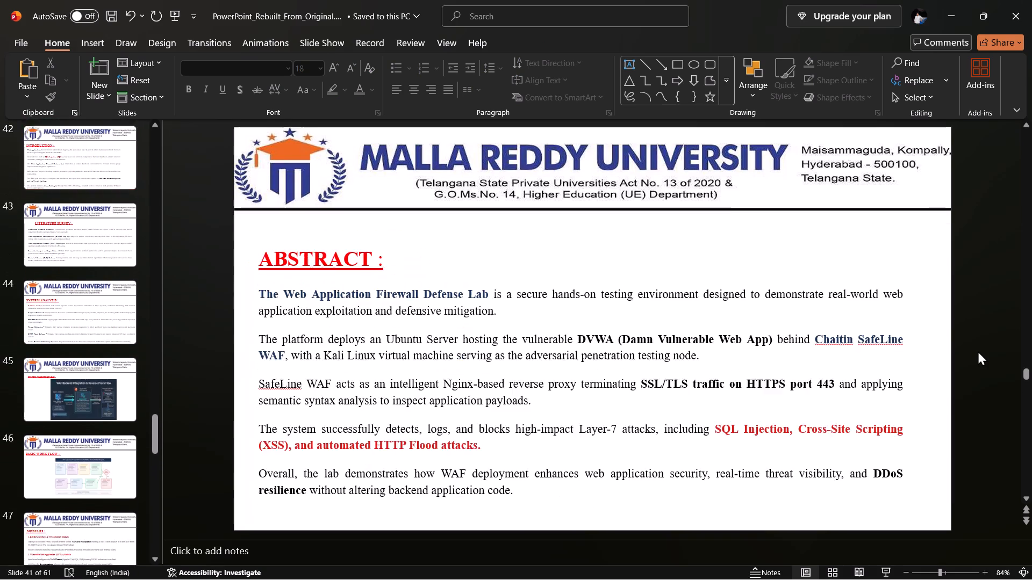
key(Up)
key(Up)
key(Up)
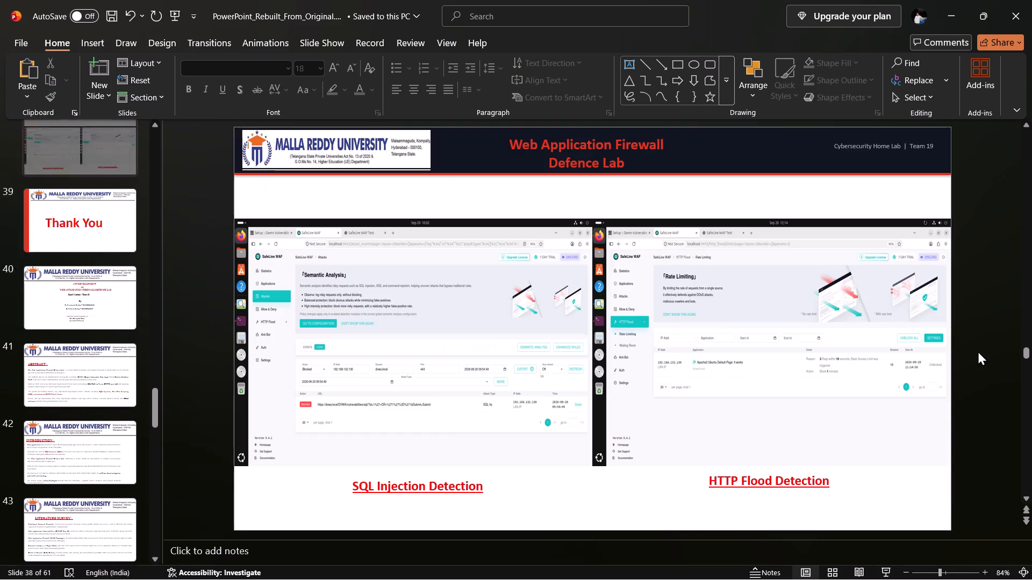
key(Up)
key(Up)
key(Up)
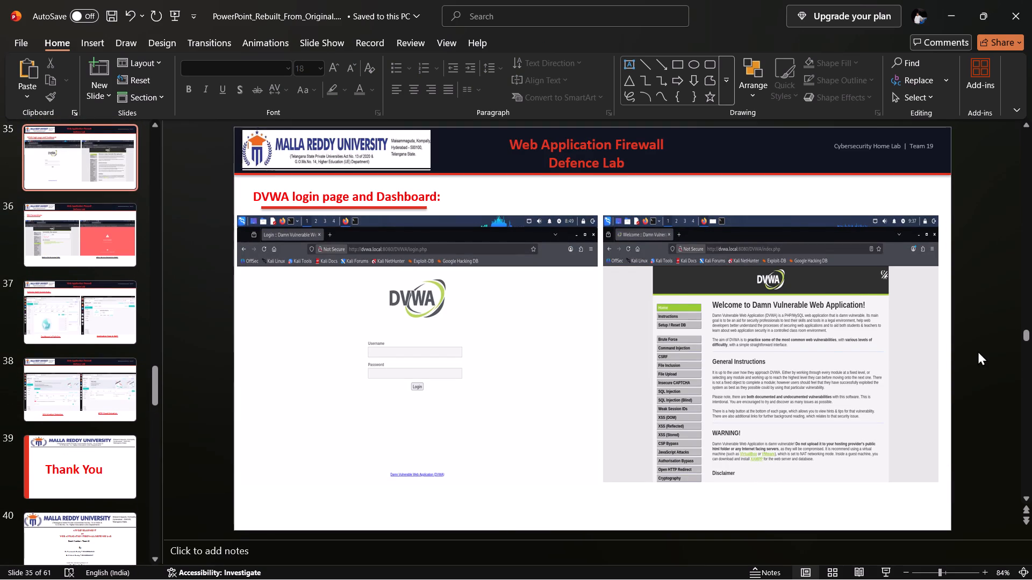
key(Up)
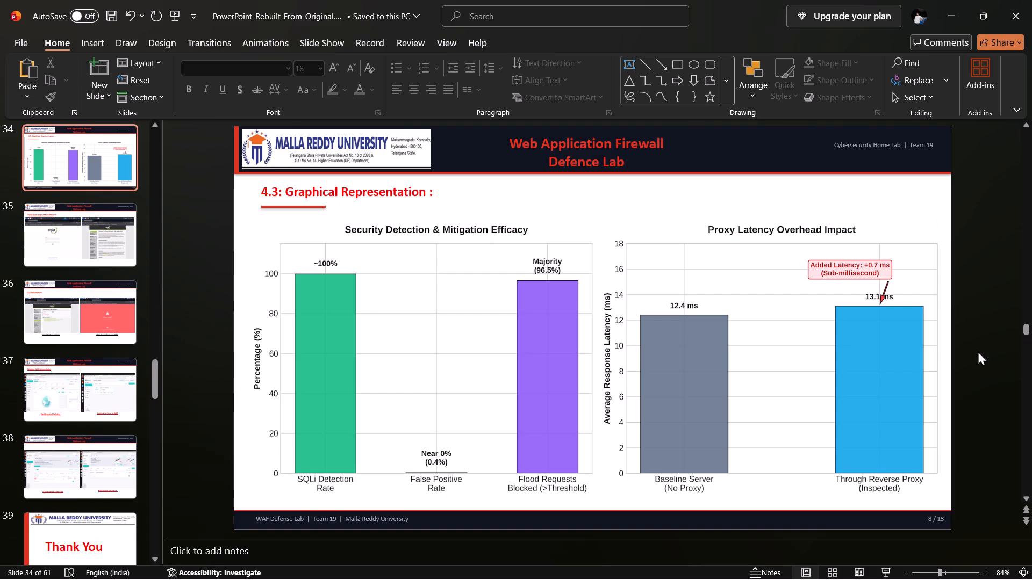
Look forward through slides 34 to 47, checking the screenshot slides and the Review section's text slides.
key(Down)
key(Down)
key(Down)
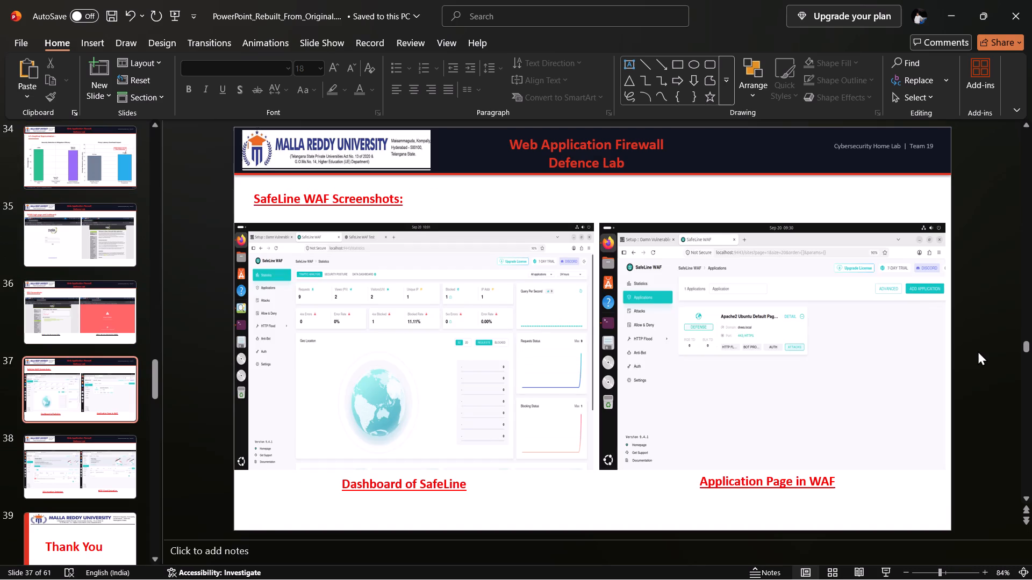
key(Down)
key(Down)
key(Down)
key(Down)
key(Down)
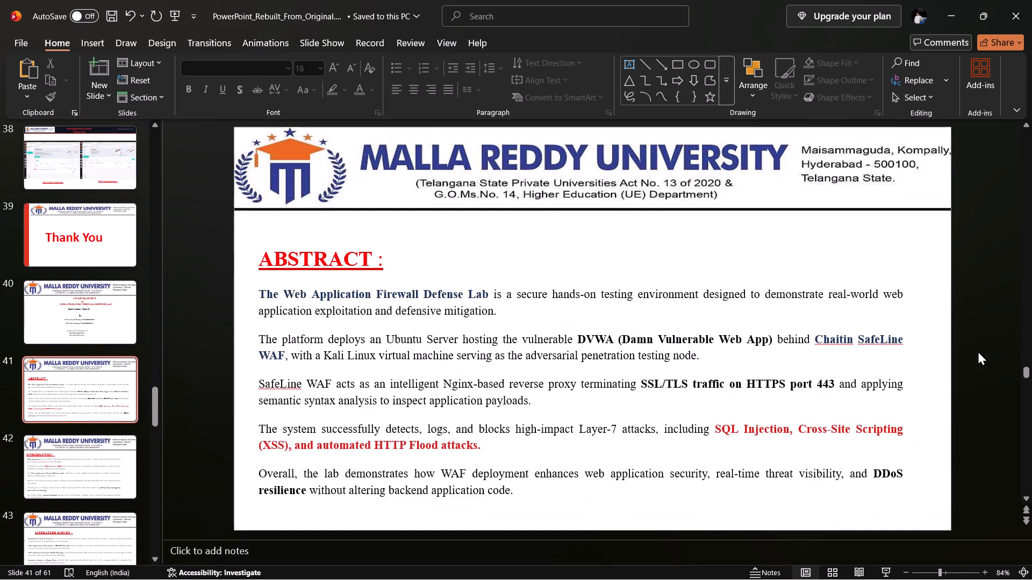
key(Down)
key(Down)
key(Down)
key(Down)
key(Down)
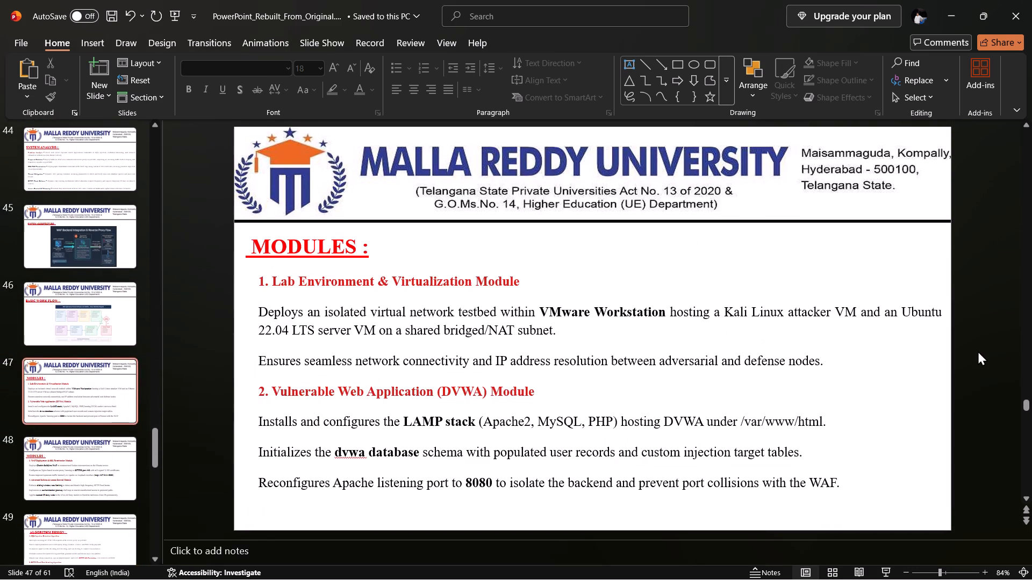
Examine the remaining slides from 48 through the closing THANK YOU slide 61 for layout and text problems.
key(Down)
key(Down)
key(Down)
key(Down)
key(Down)
key(Down)
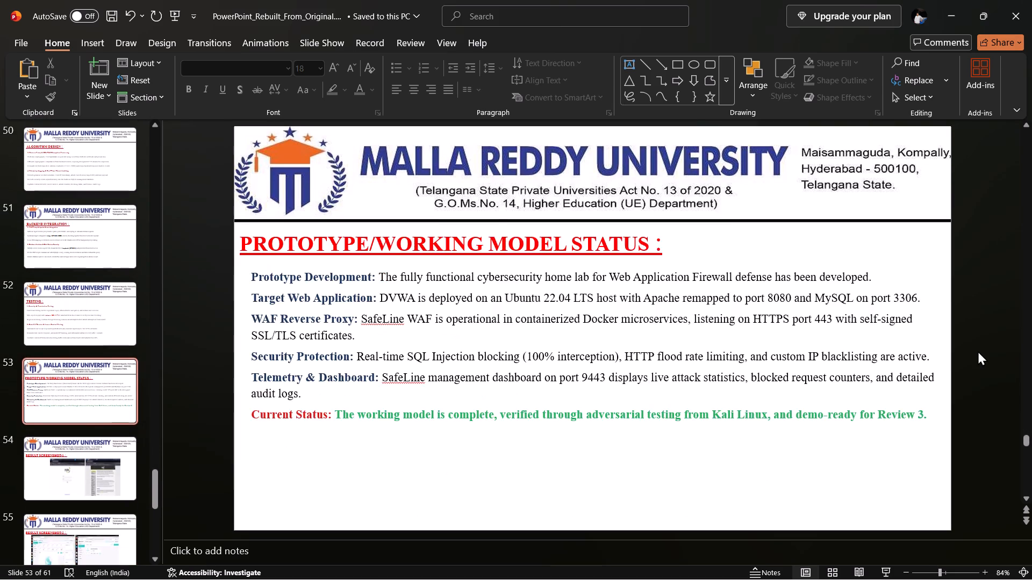
key(Down)
key(Down)
key(Up)
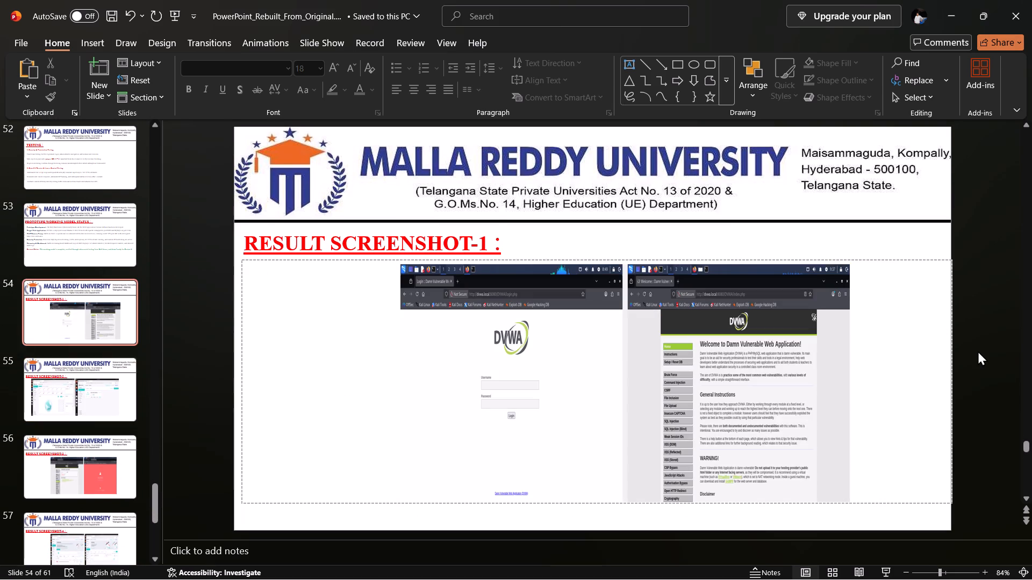
key(Down)
key(Down)
key(Down)
key(Down)
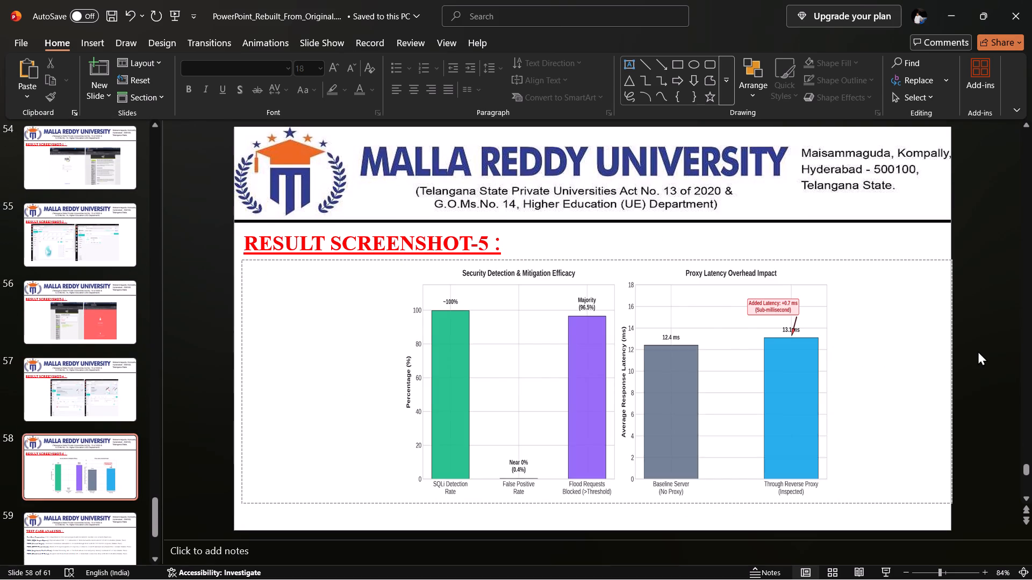
key(Down)
key(Up)
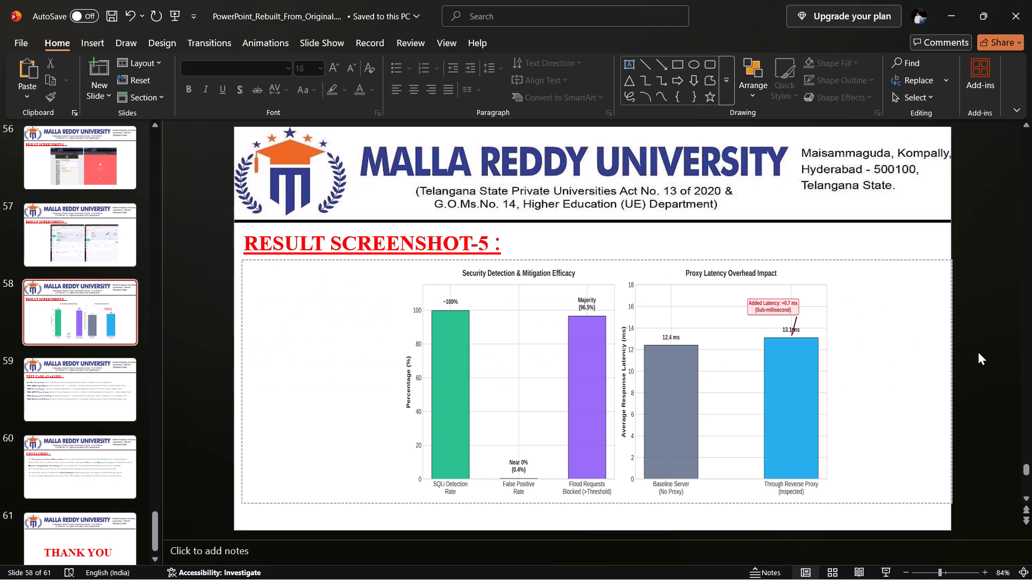
key(Down)
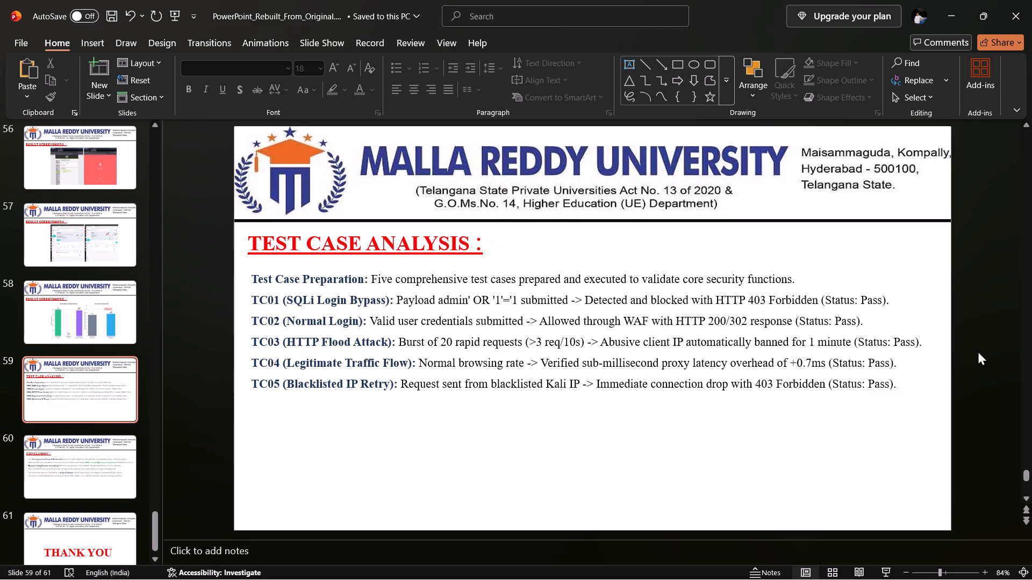
key(Down)
key(Up)
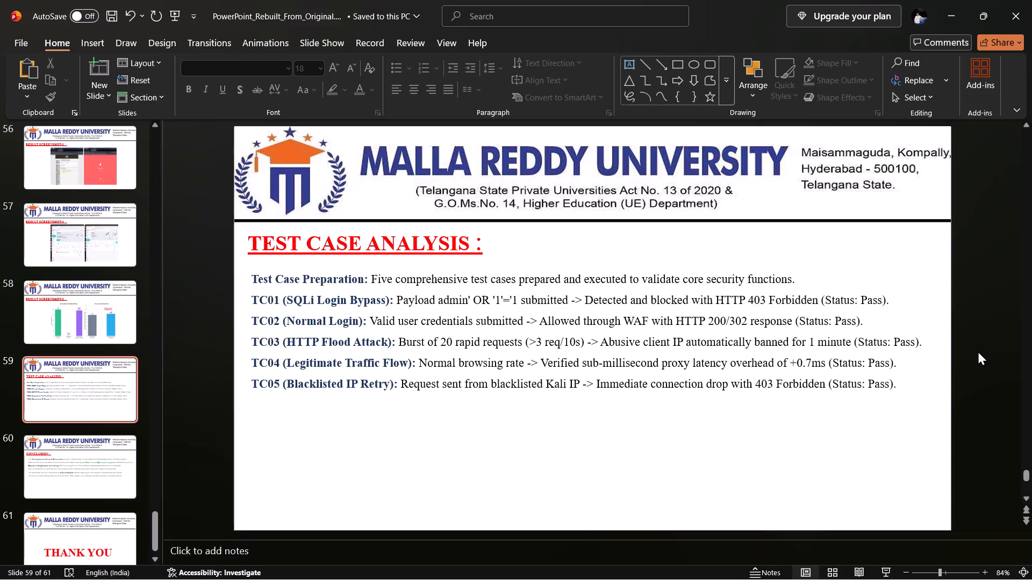
key(Down)
key(Down)
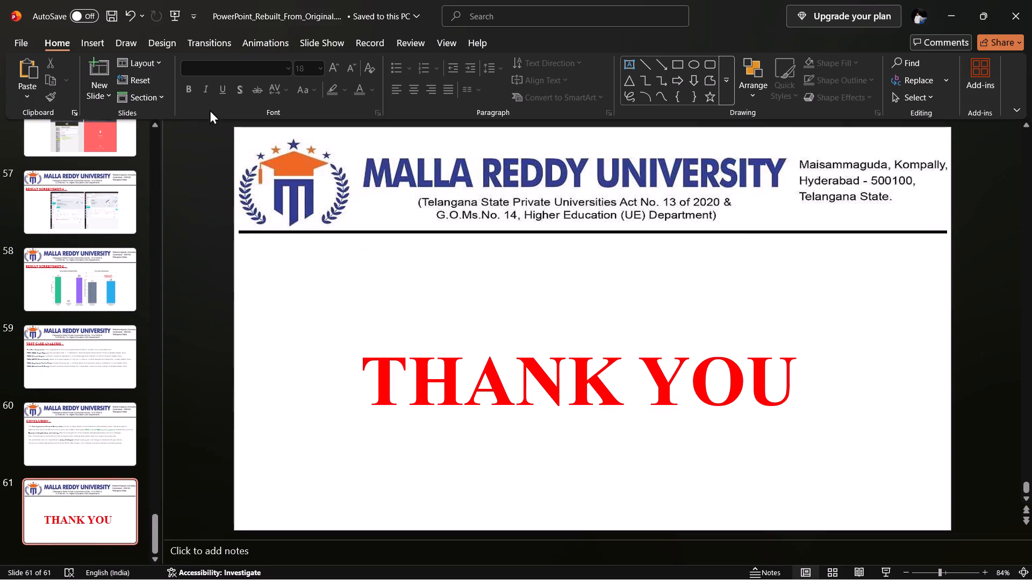
Turn on AutoSave for the presentation by uploading it to the personal OneDrive.
click(79, 12)
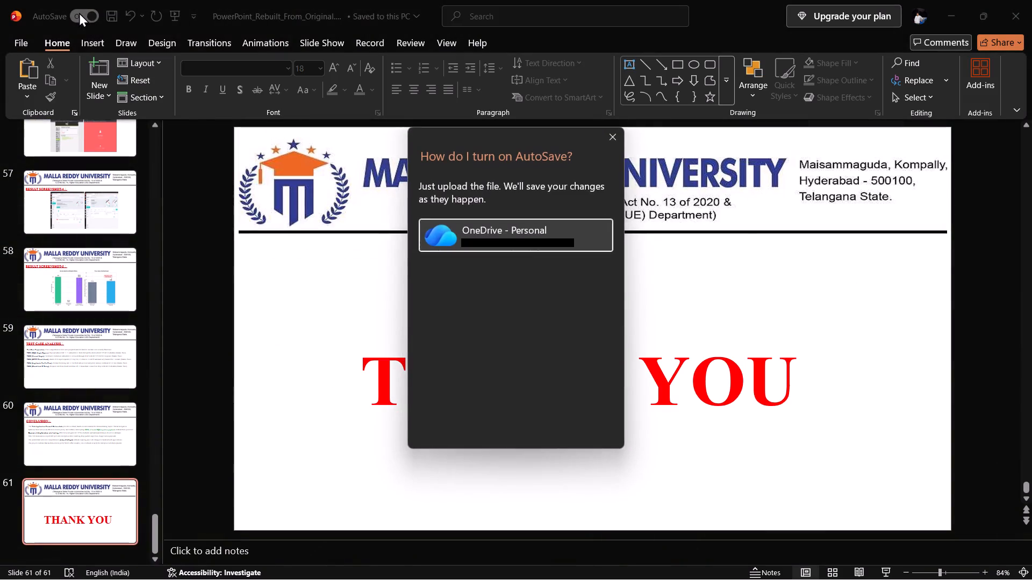
click(514, 233)
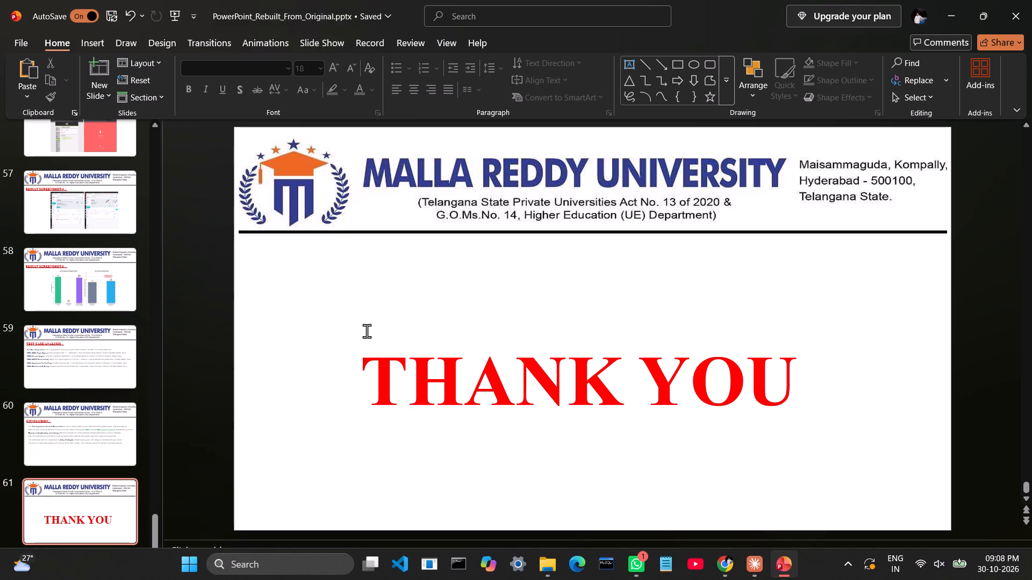
Save a copy of the presentation in the ADD folder under the file name Review 123 Last.pptx.
click(12, 41)
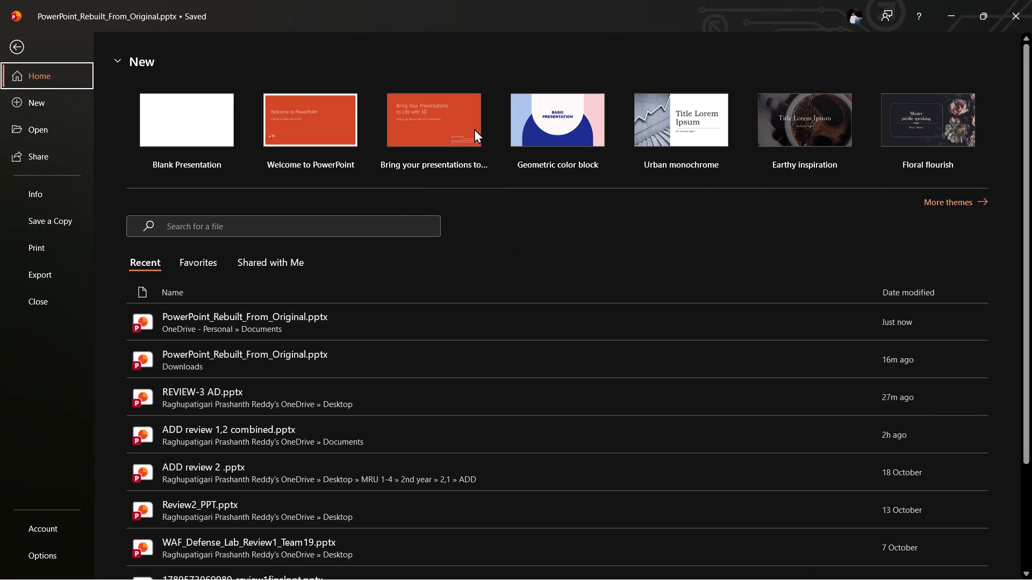
click(12, 46)
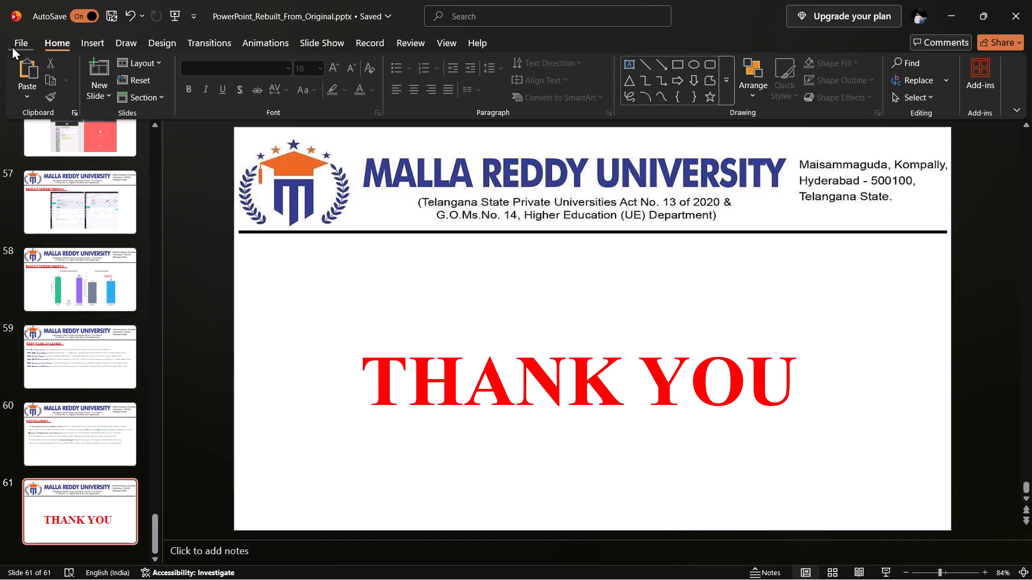
key(ctrl+shift+s)
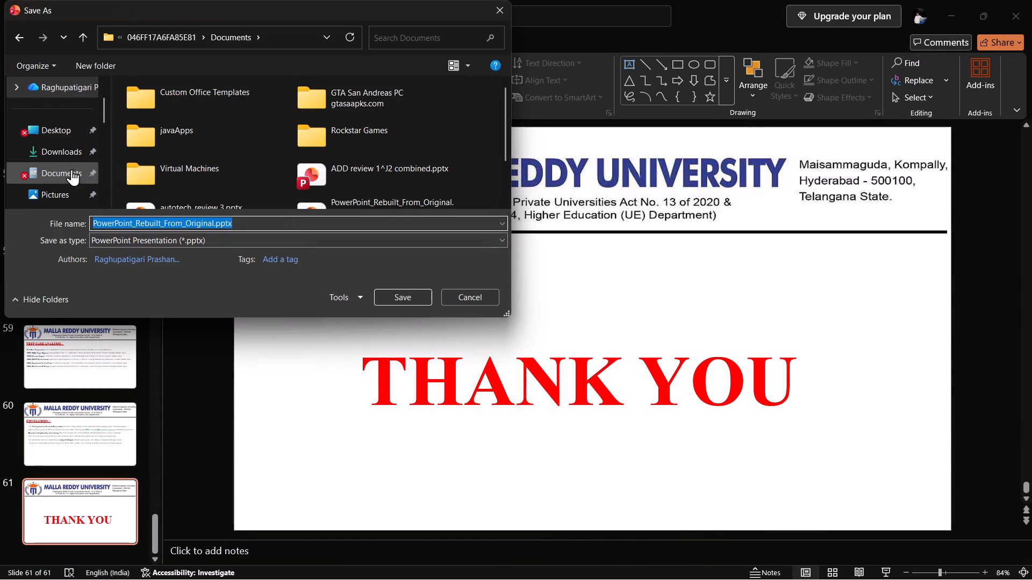
scroll(71, 163, down, 1)
double_click(56, 173)
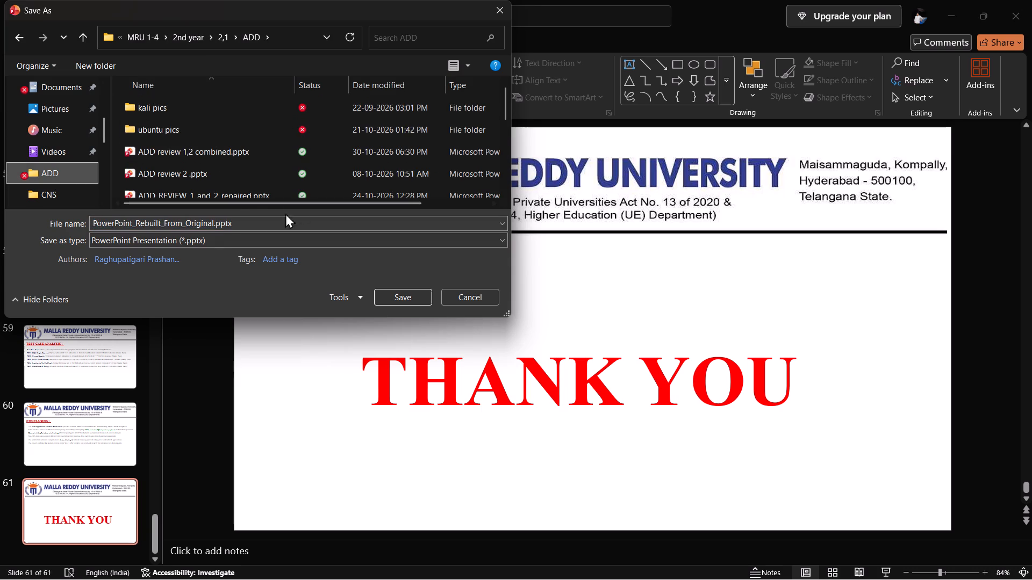
click(214, 222)
click(214, 222)
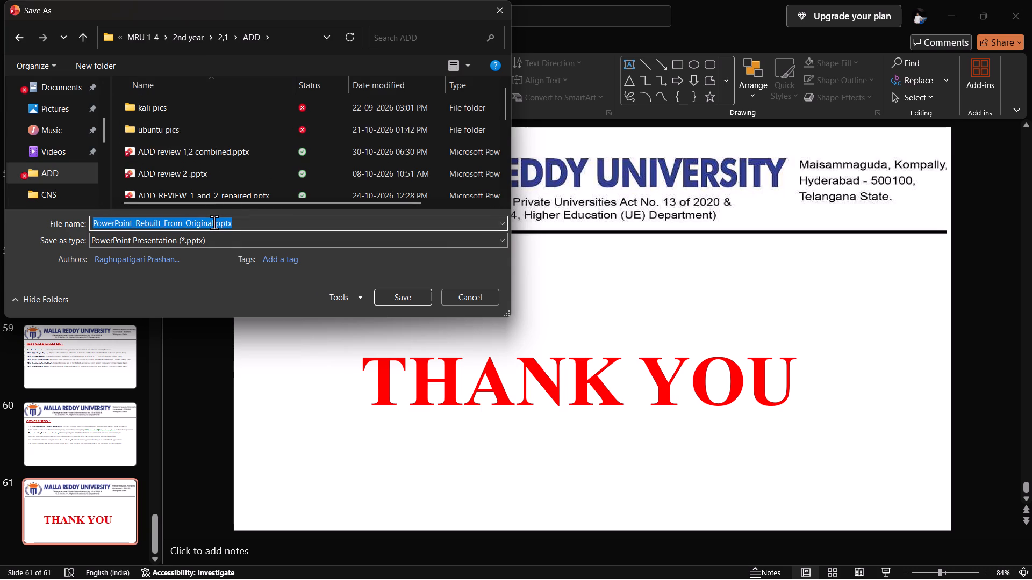
click(240, 223)
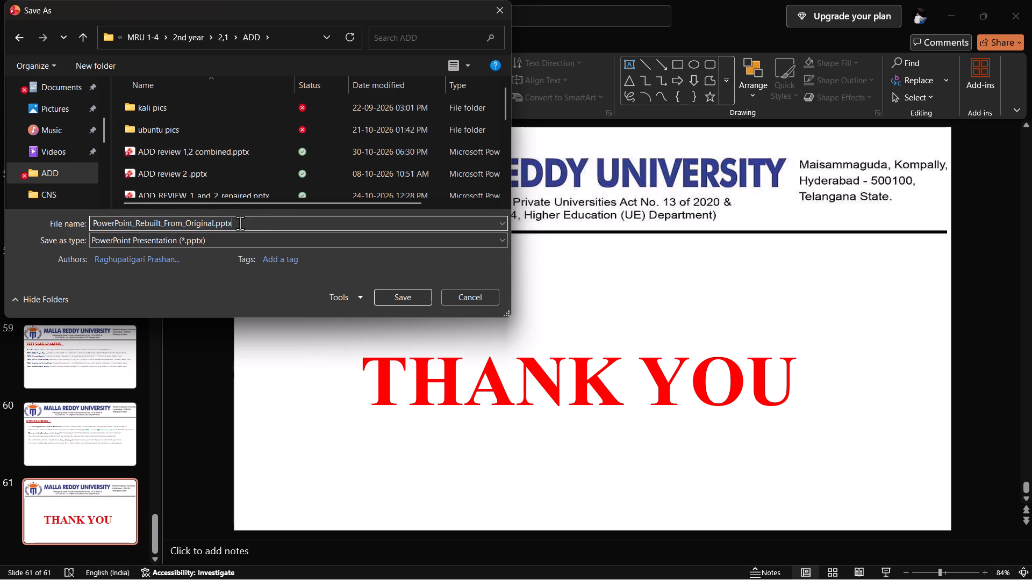
key(Left)
key(Left)
key(Left)
key(Left)
key(Left)
key(BackSpace)
key(BackSpace)
key(BackSpace)
key(BackSpace)
key(BackSpace)
key(BackSpace)
key(BackSpace)
key(BackSpace)
key(BackSpace)
key(BackSpace)
key(BackSpace)
key(BackSpace)
key(BackSpace)
key(BackSpace)
key(BackSpace)
key(BackSpace)
key(BackSpace)
key(BackSpace)
key(BackSpace)
key(BackSpace)
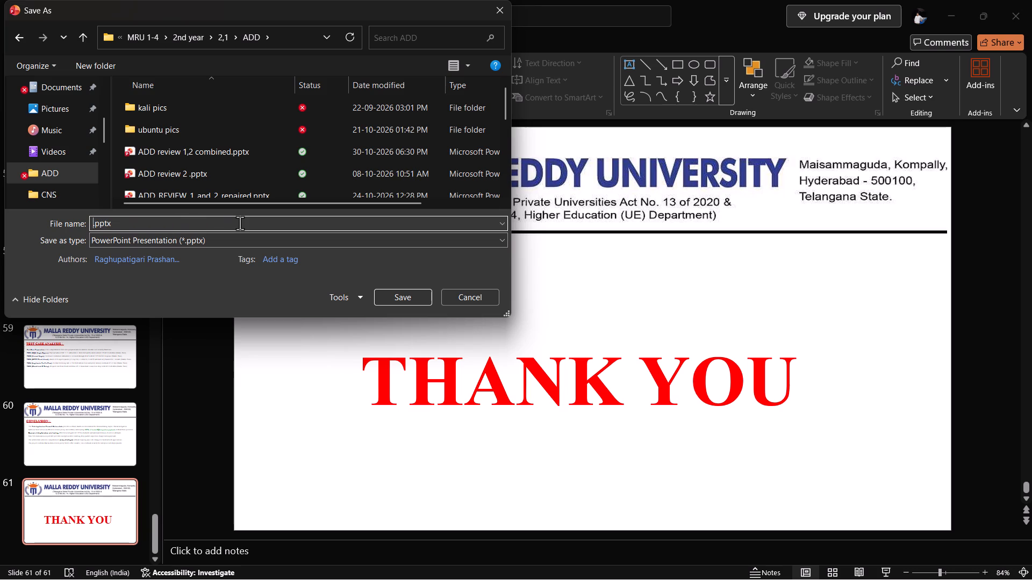
text(Review 123)
key(space)
text(Last)
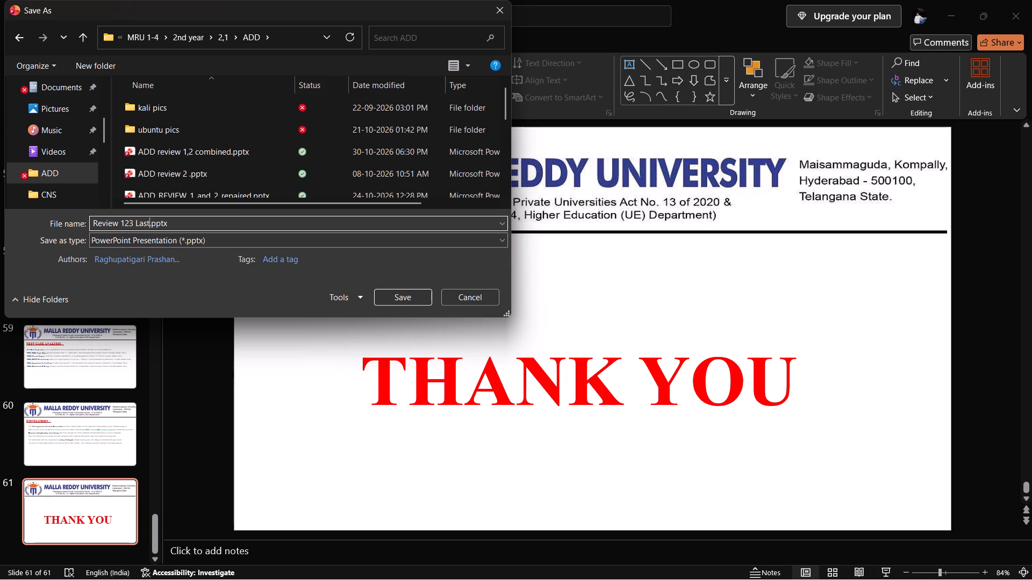
key(Return)
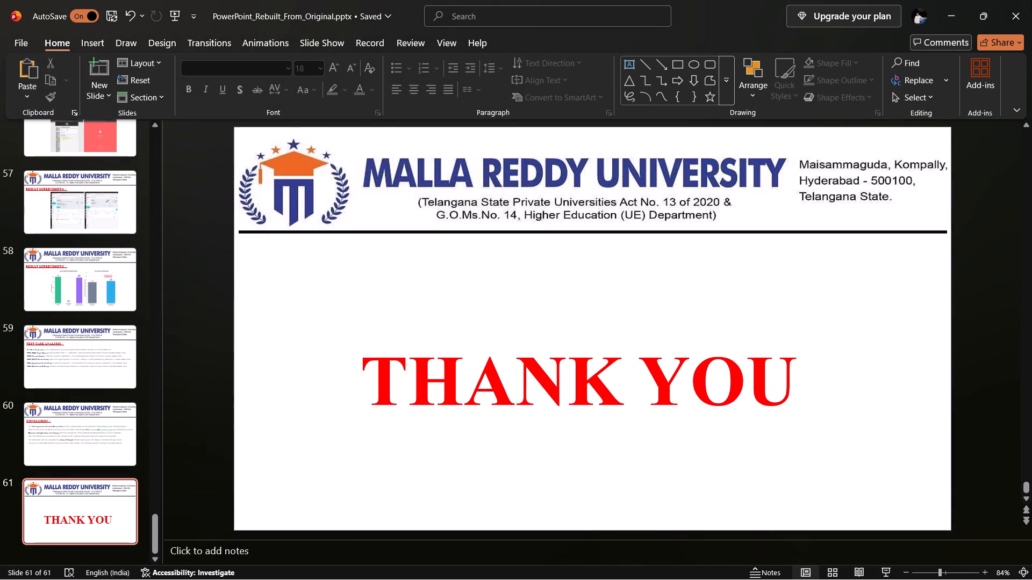
click(1015, 5)
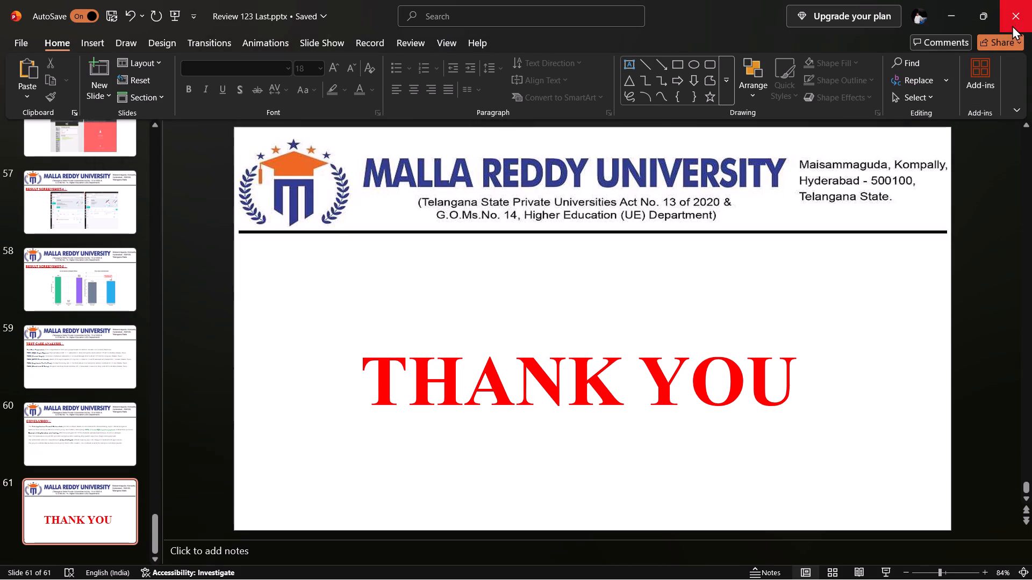
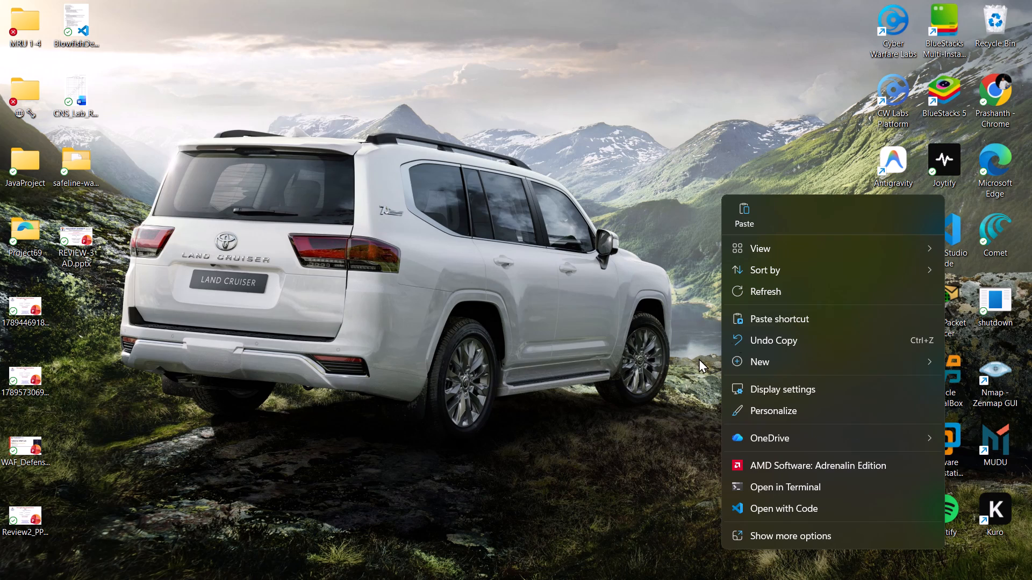
click(766, 295)
right_click(628, 278)
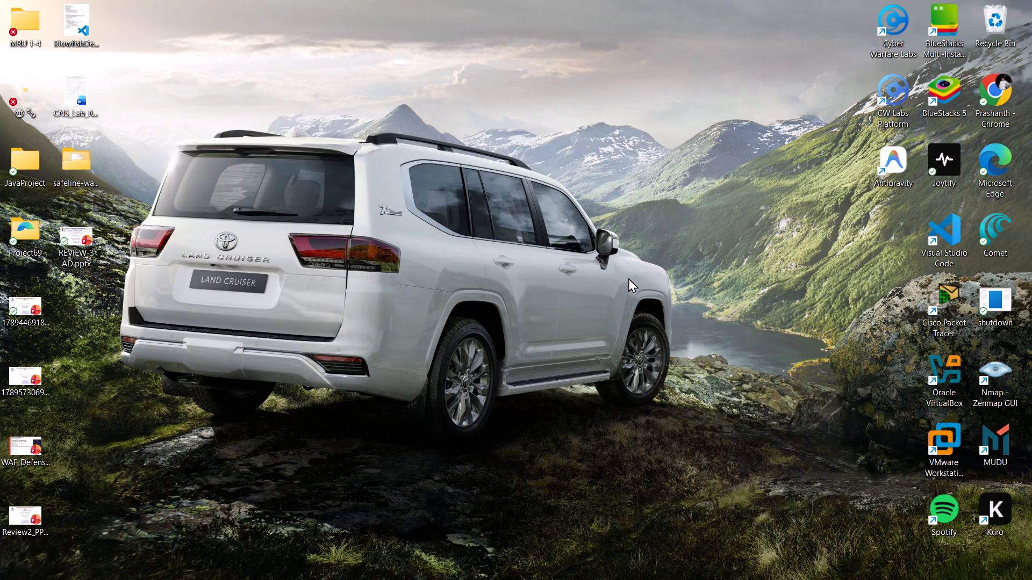
click(661, 283)
right_click(661, 283)
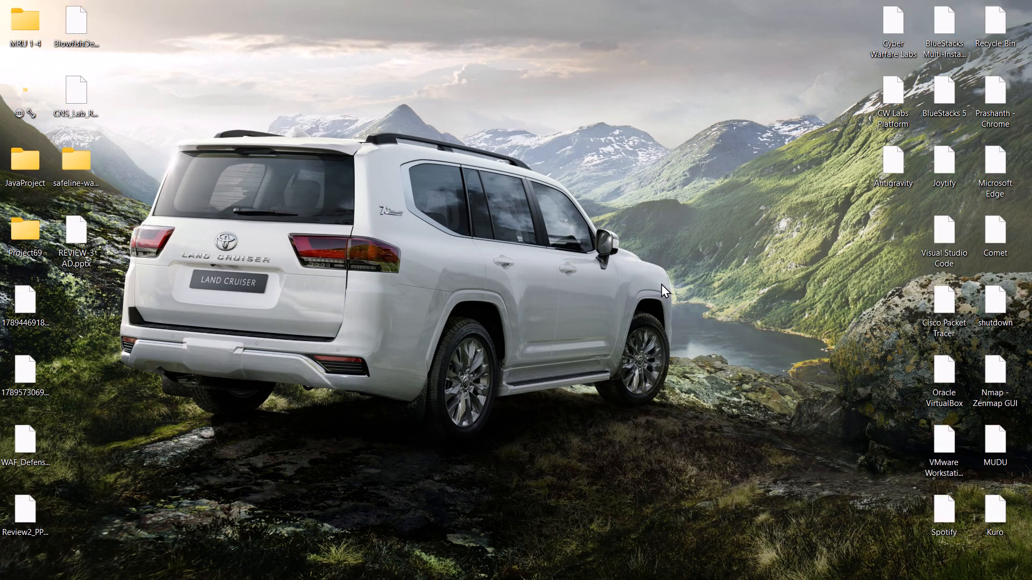
click(716, 271)
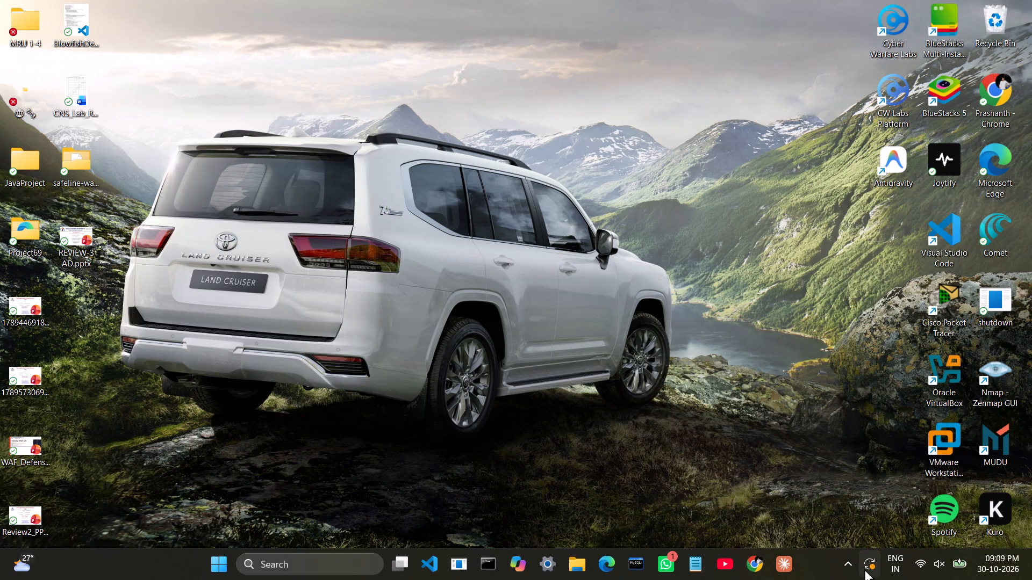
Open the Windows Update settings and restart the computer now to complete the pending updates.
click(865, 568)
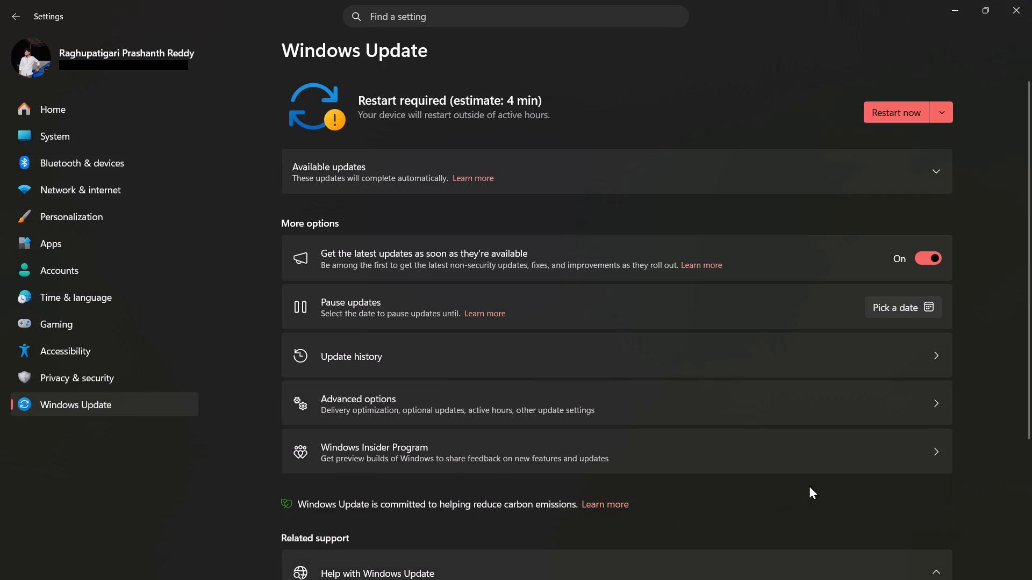
click(894, 109)
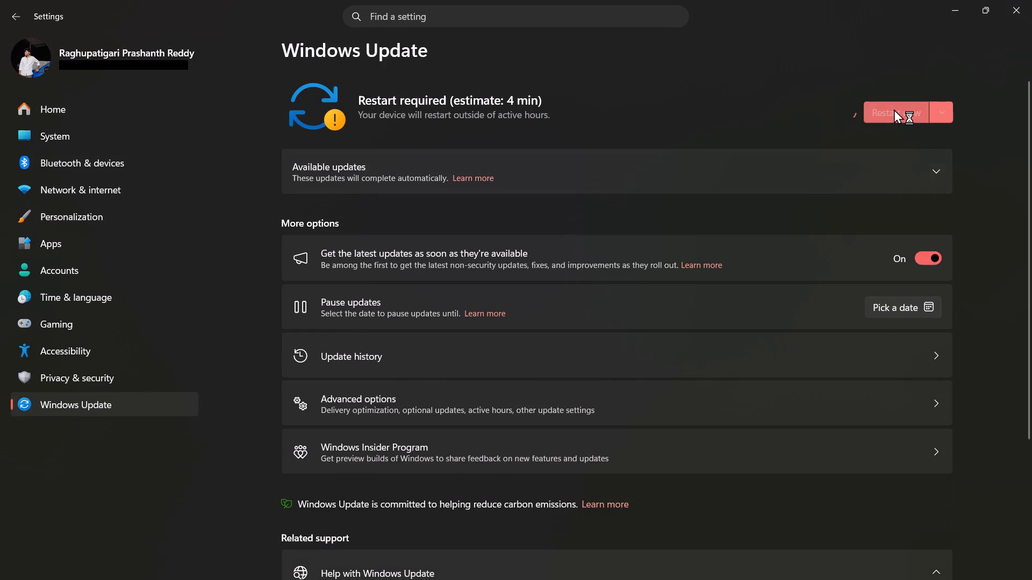